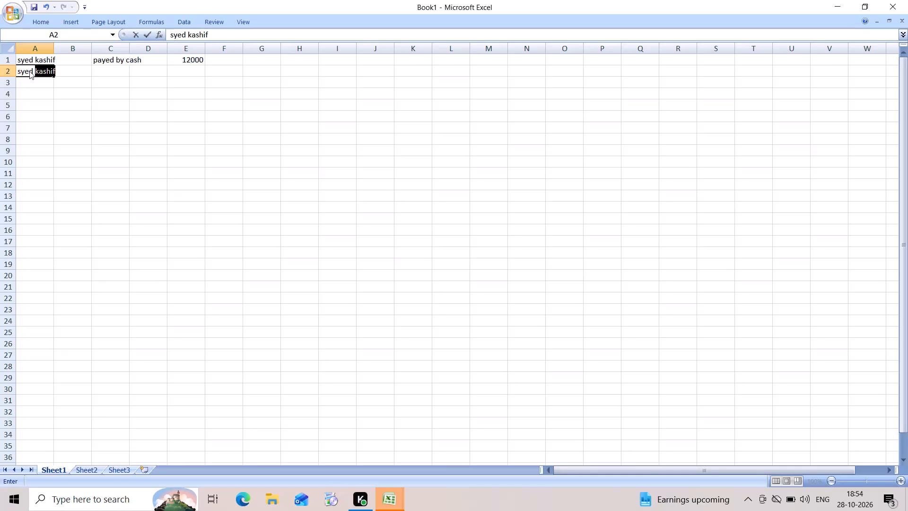
Complete the row 2 payment record with the payer's full name in A2, "payed by 0nline" in C2 and 13000 in E2.
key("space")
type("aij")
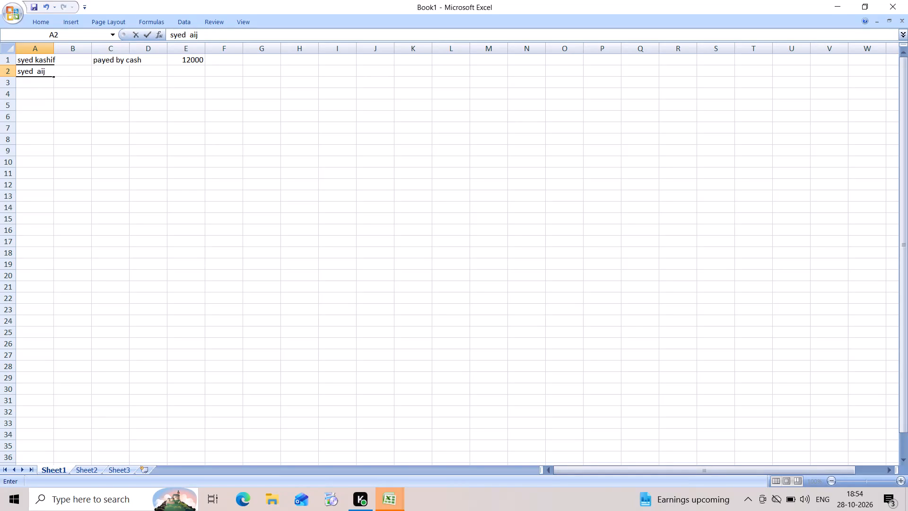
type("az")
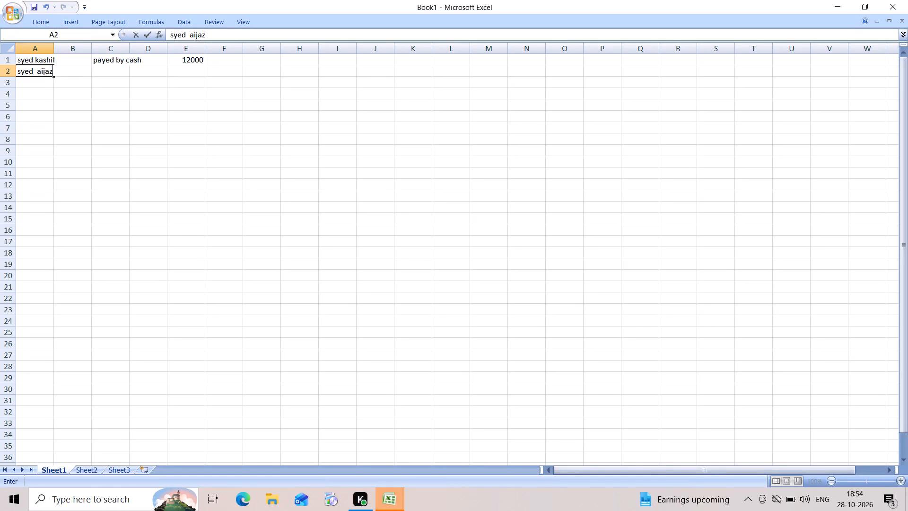
left_click(107, 70)
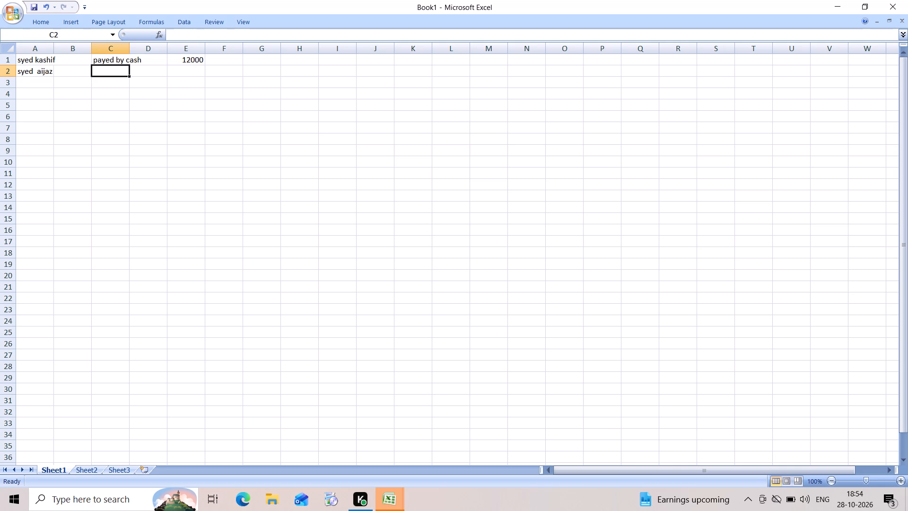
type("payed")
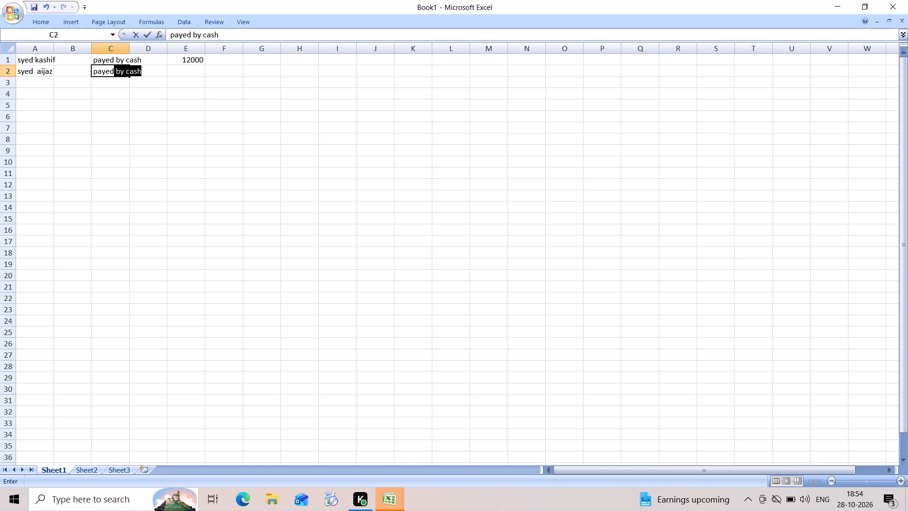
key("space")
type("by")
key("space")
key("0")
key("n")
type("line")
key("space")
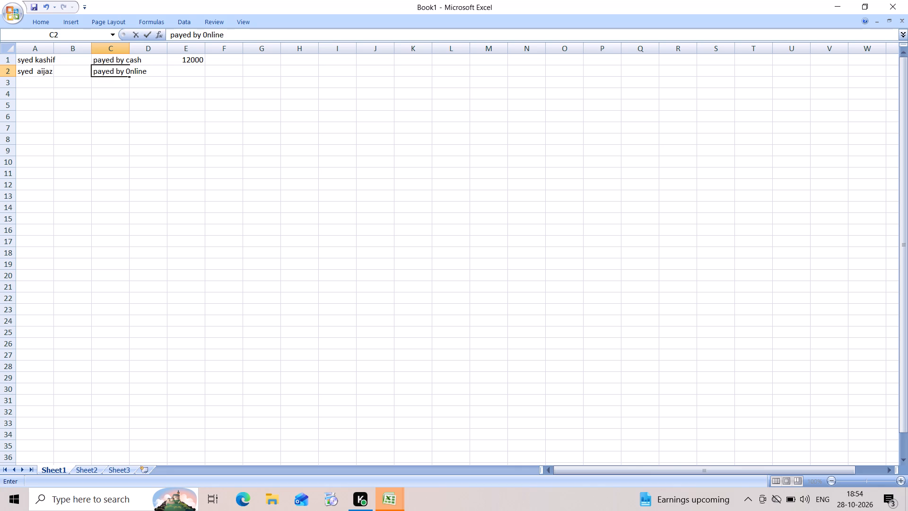
left_click(180, 73)
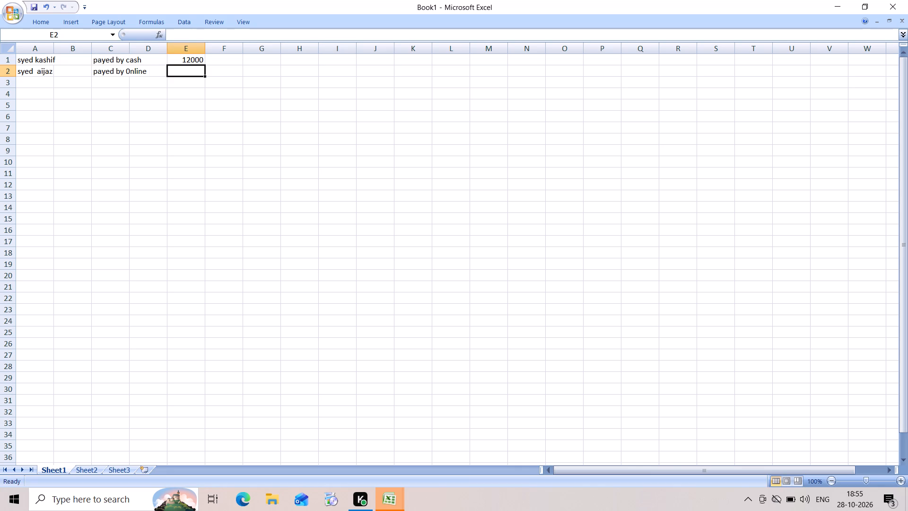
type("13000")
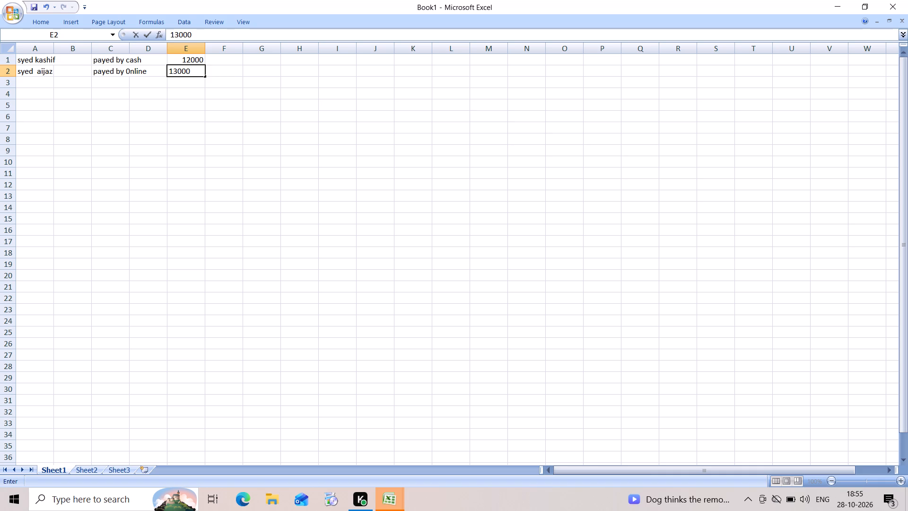
Enter the row 3 payment record with "nashra" in A3, "payed by cash" in C3 and 15000 in E3.
left_click(37, 82)
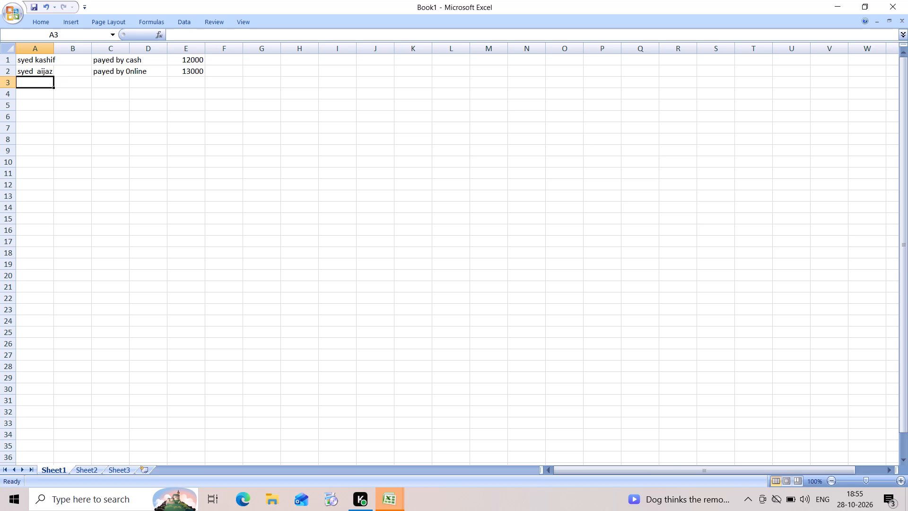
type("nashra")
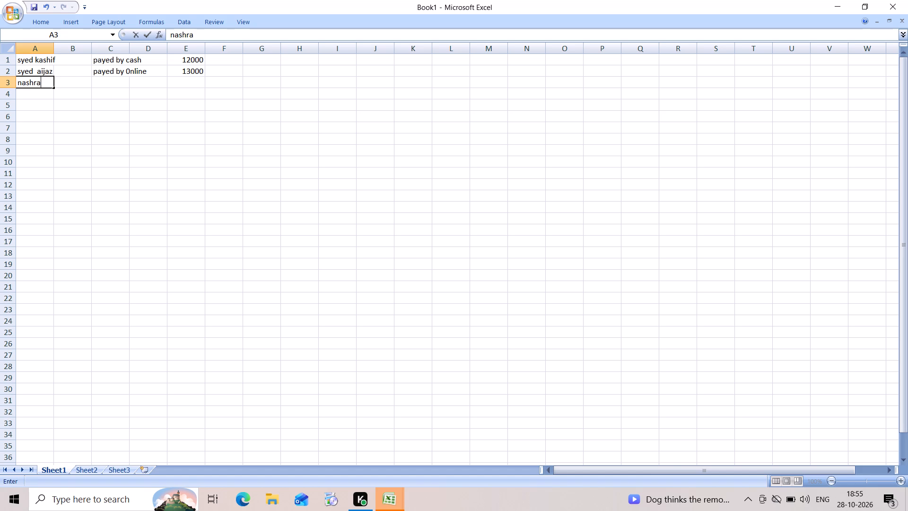
left_click(101, 84)
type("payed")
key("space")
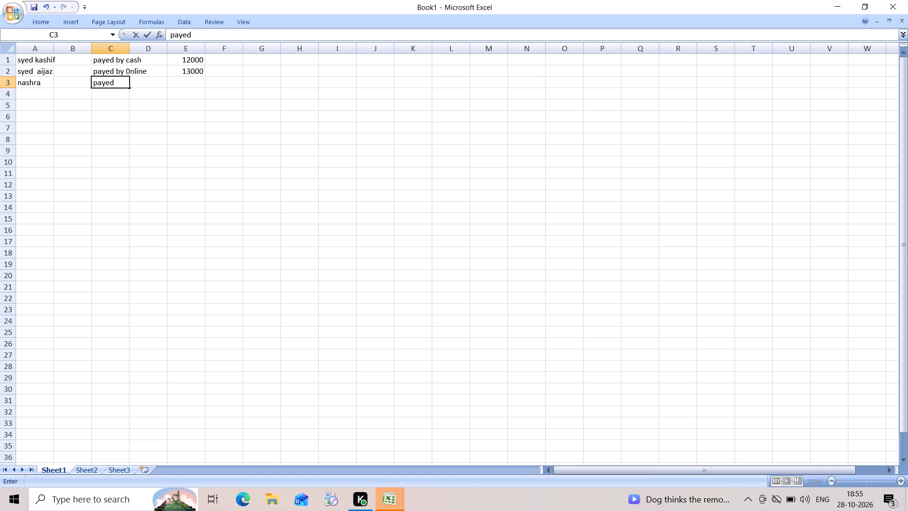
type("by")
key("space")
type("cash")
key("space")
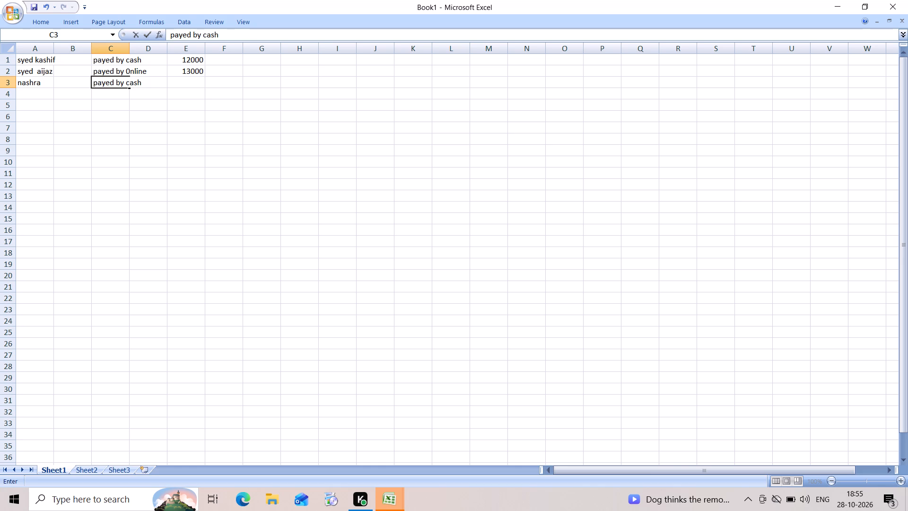
left_click(177, 86)
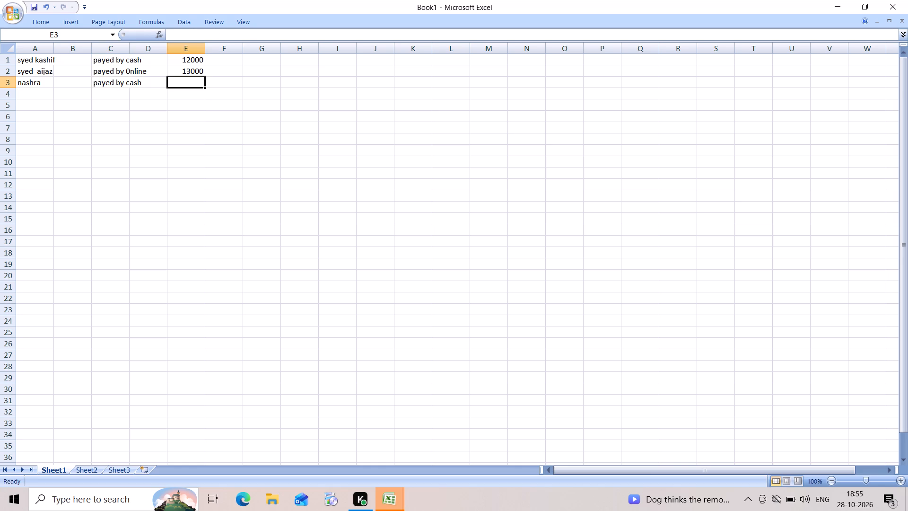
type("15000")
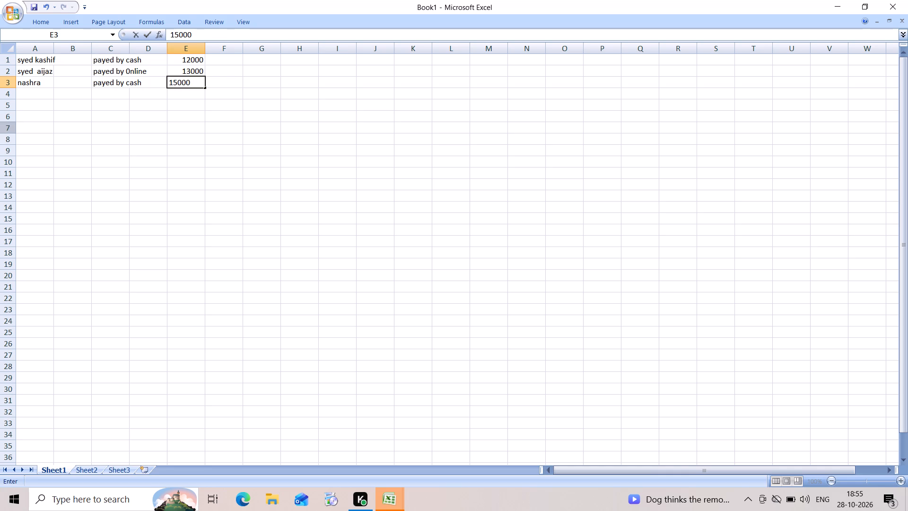
Enter the row 4 payment record with "zareena" in A4, "due" in C4 and 17000 in E4.
left_click(42, 95)
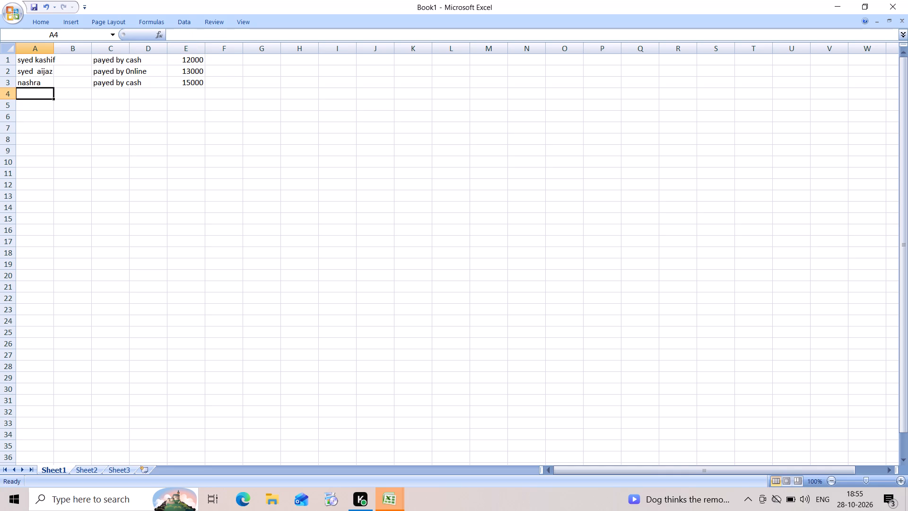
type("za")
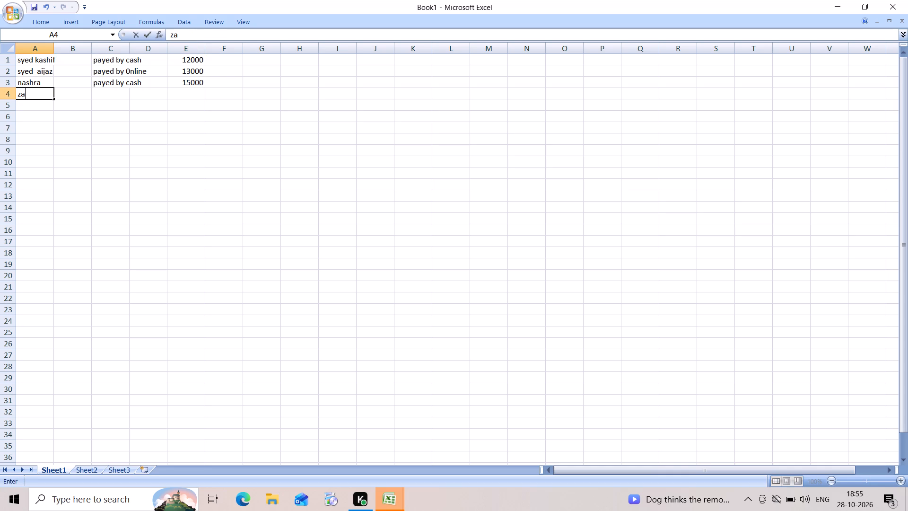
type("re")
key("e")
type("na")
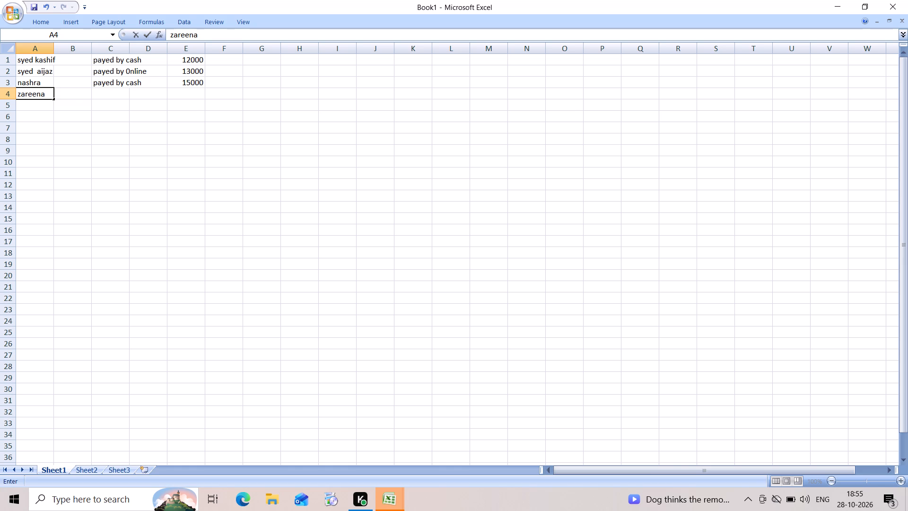
left_click(106, 96)
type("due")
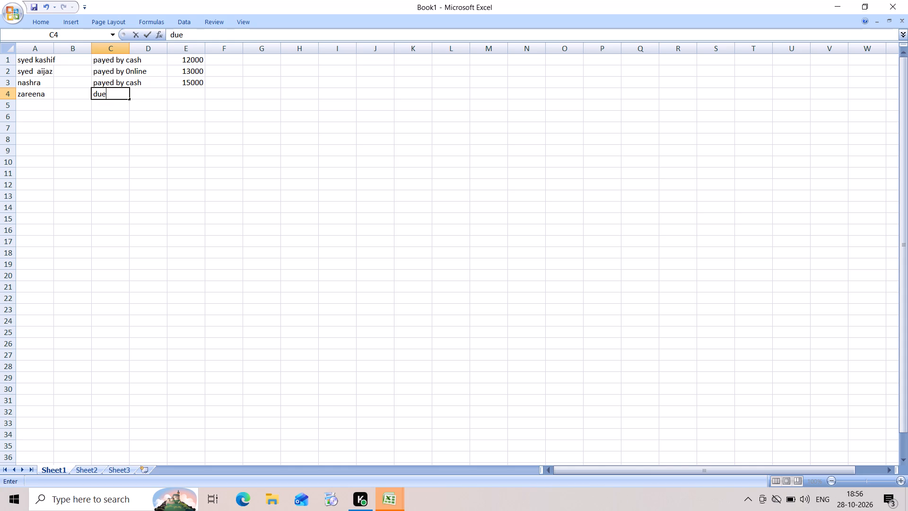
left_click(183, 96)
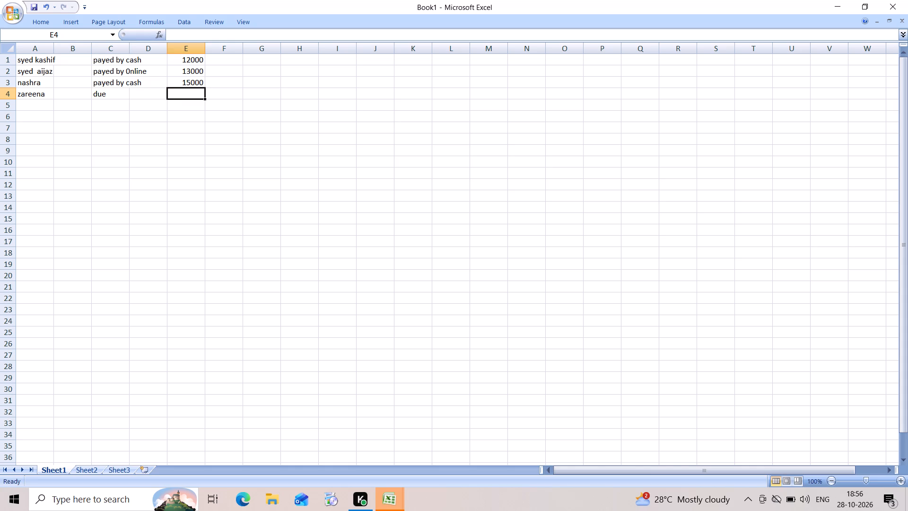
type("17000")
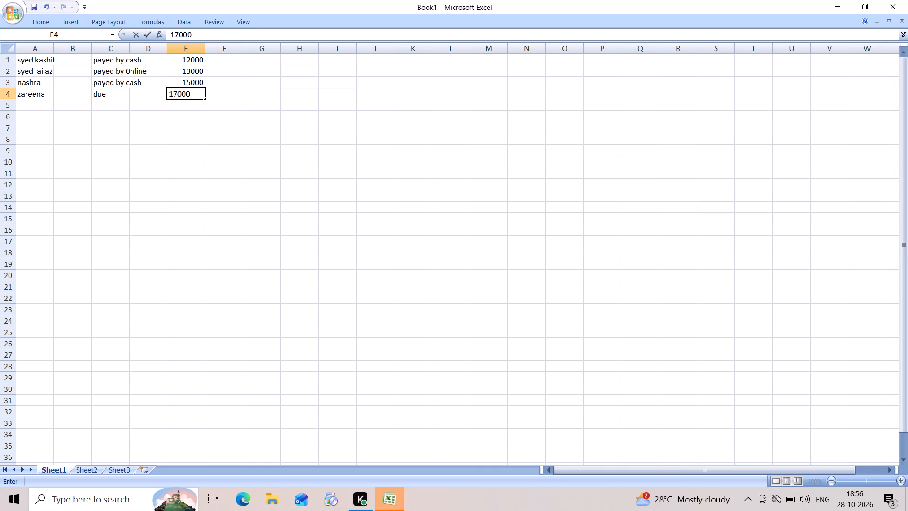
Enter the row 5 payment record with "ayesha" in A5, "payed by online" in C5 and 2000 in E5.
left_click(32, 105)
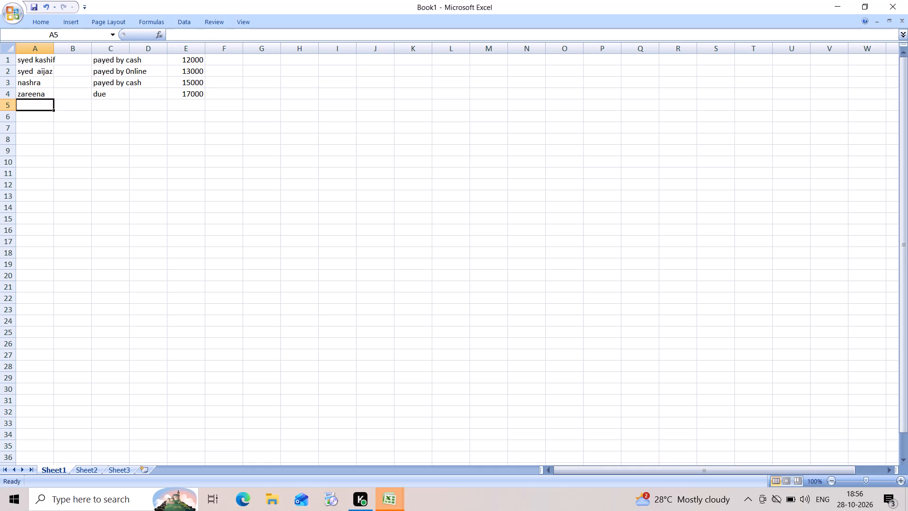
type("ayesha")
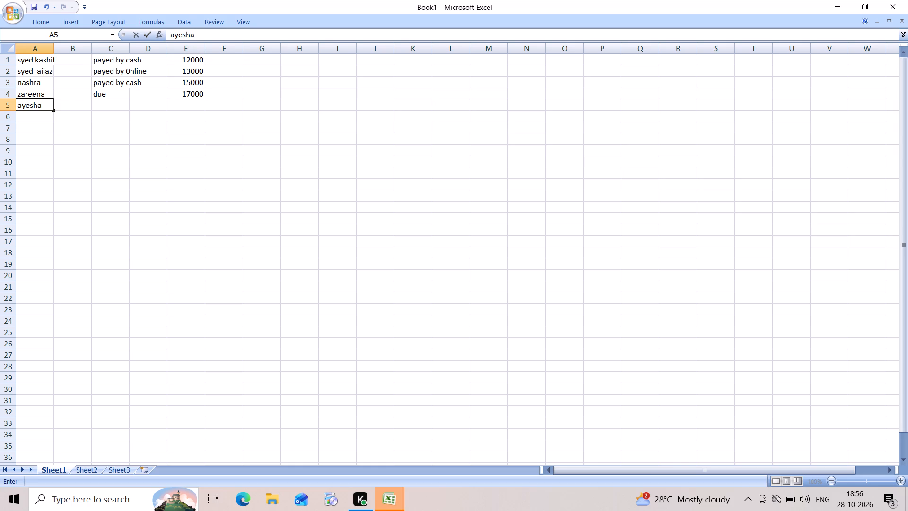
left_click(99, 103)
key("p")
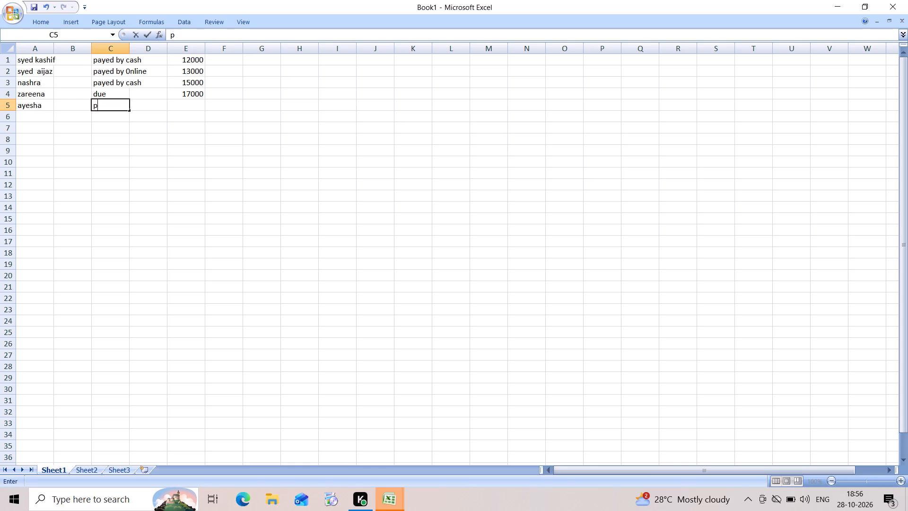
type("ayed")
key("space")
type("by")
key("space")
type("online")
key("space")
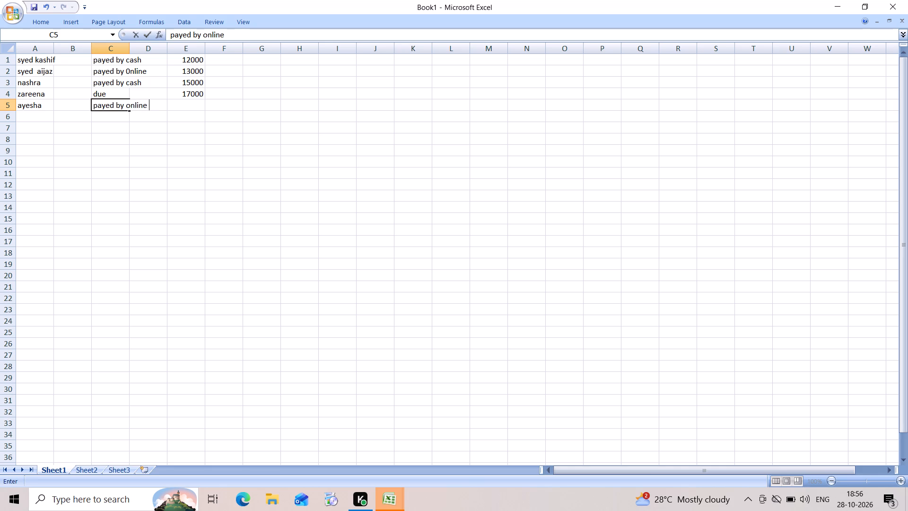
left_click(185, 106)
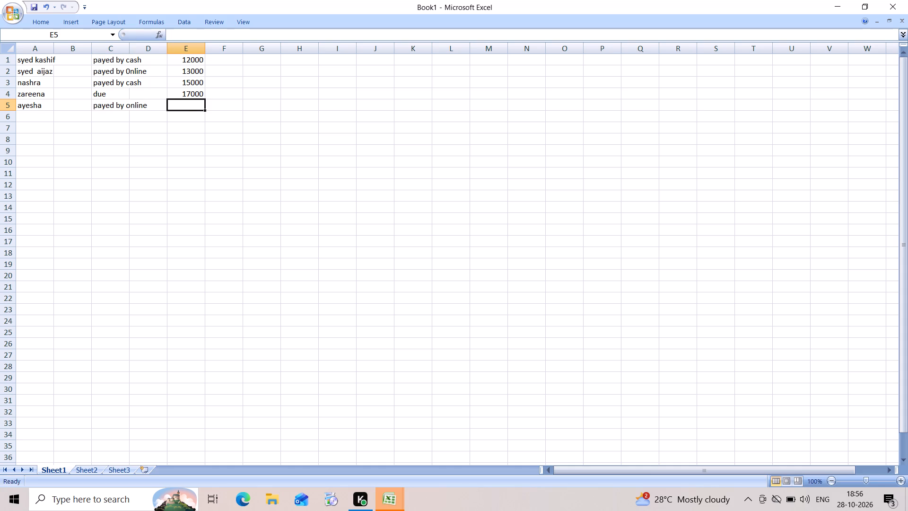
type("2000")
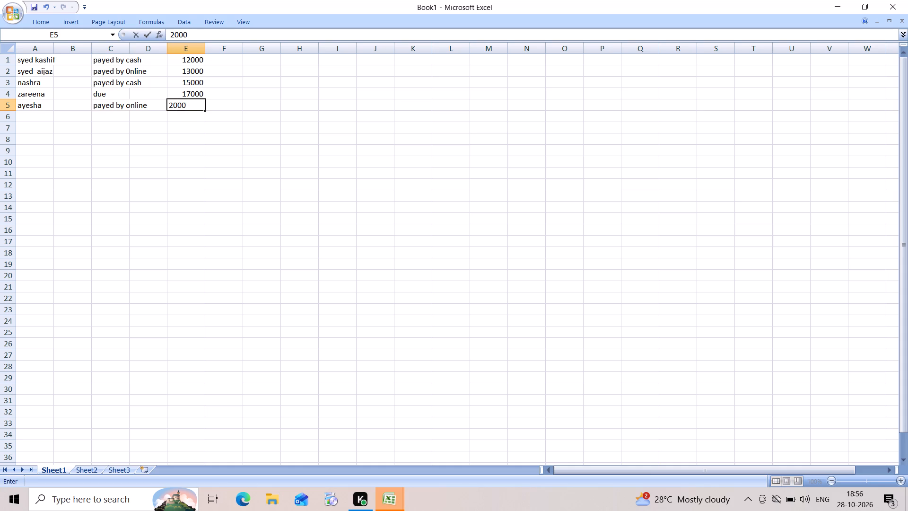
left_click(27, 116)
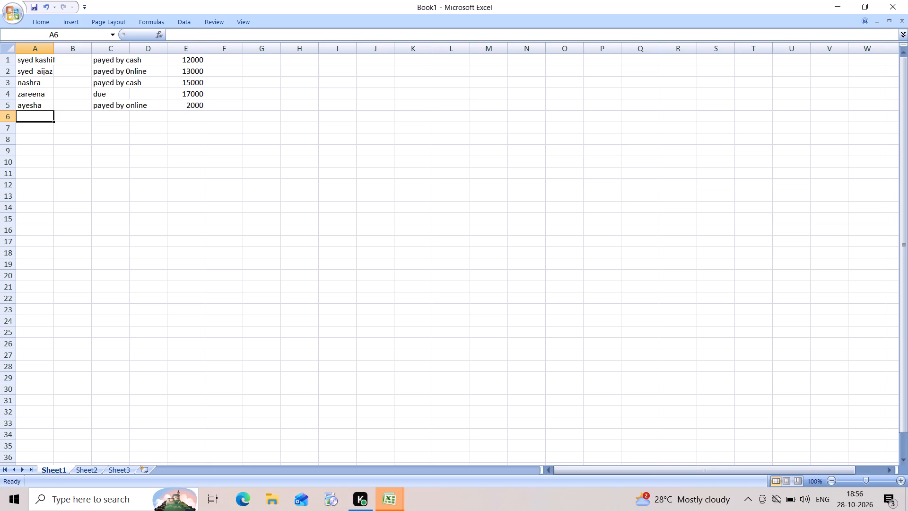
Enter the row 6 payment record with "asif" in A6, "payed by cash" in C6 and 14000 in E6.
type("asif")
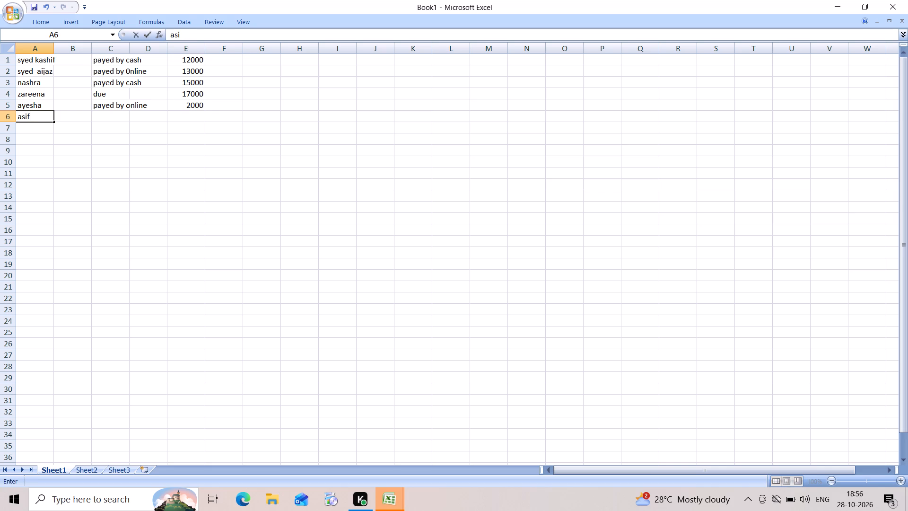
left_click(115, 117)
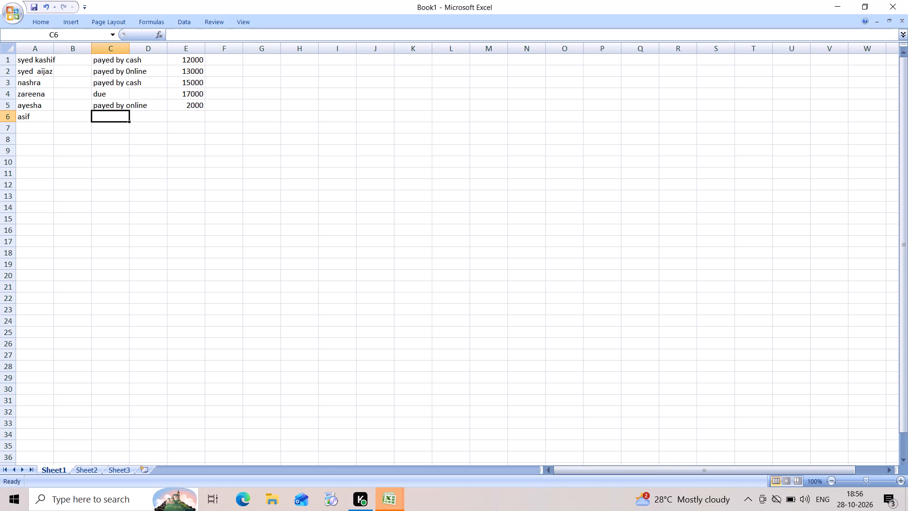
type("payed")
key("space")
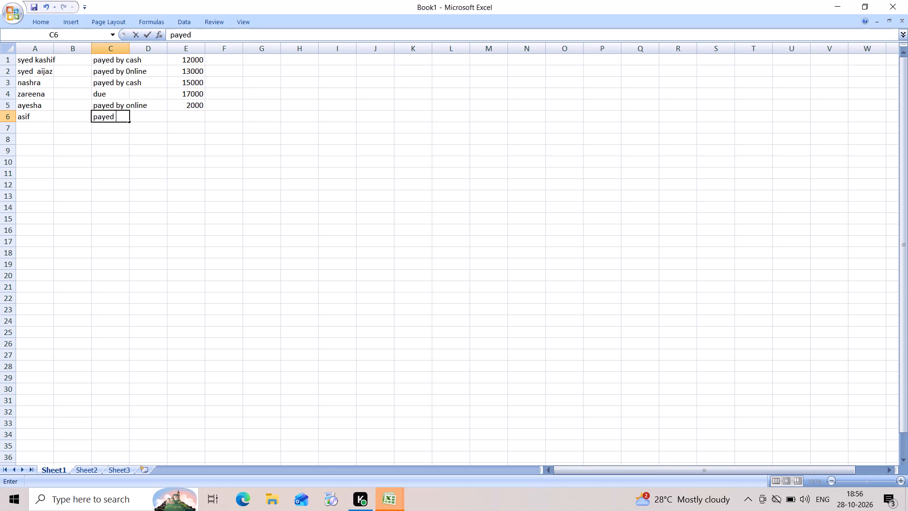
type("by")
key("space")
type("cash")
left_click(193, 117)
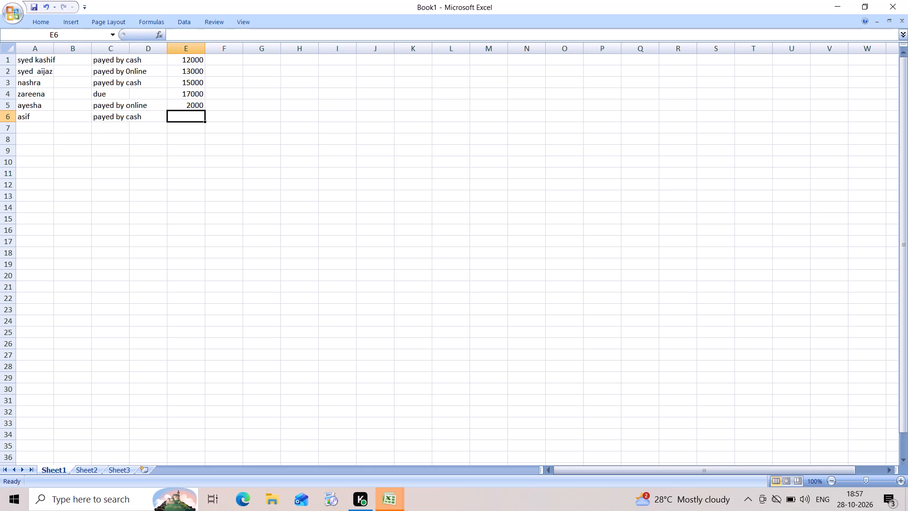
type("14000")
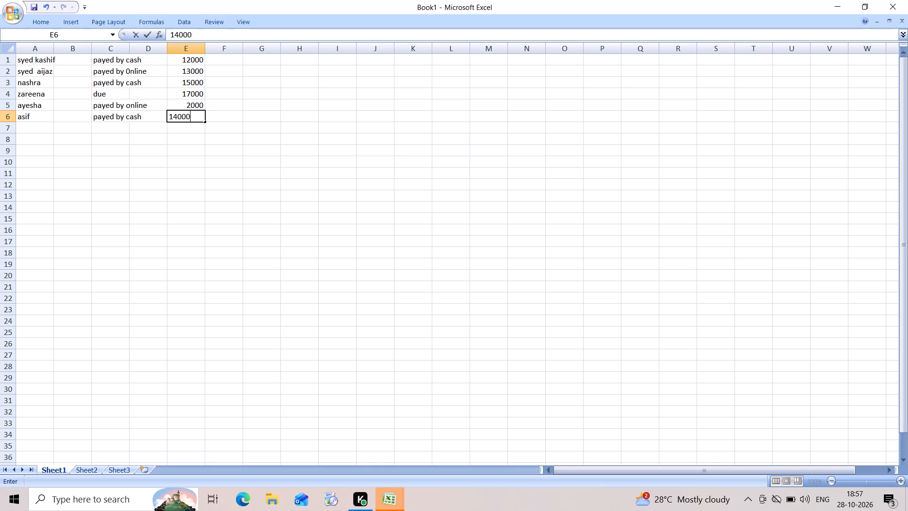
Enter the row 7 payment record with "asra" in A7, "payed by online" in C7 and 16000 in E7.
left_click(30, 129)
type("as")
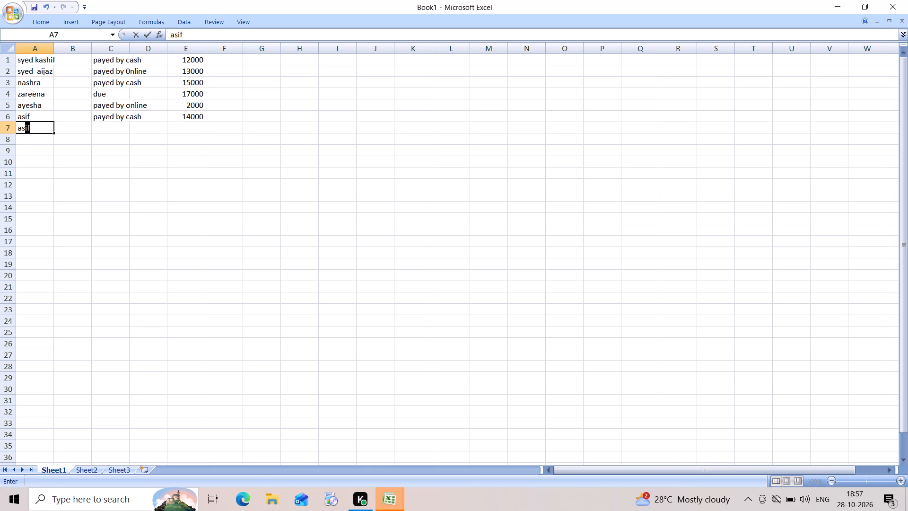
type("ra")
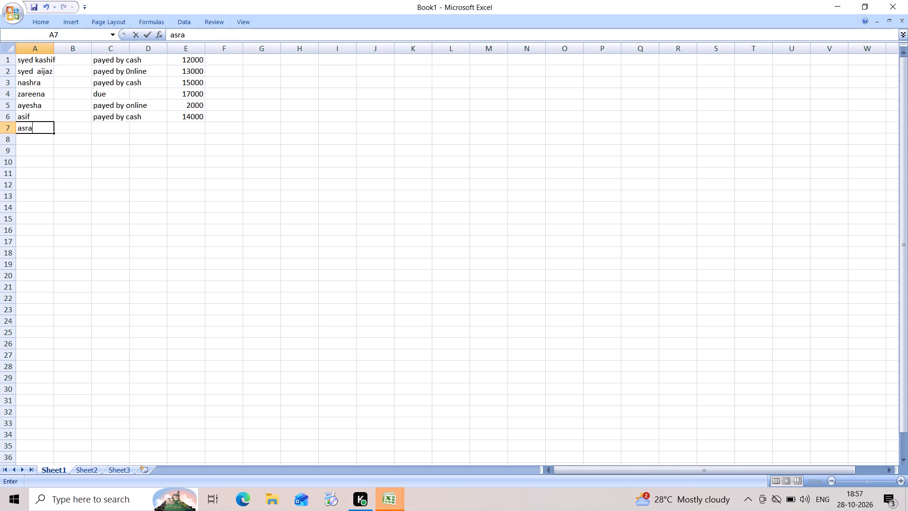
left_click(110, 128)
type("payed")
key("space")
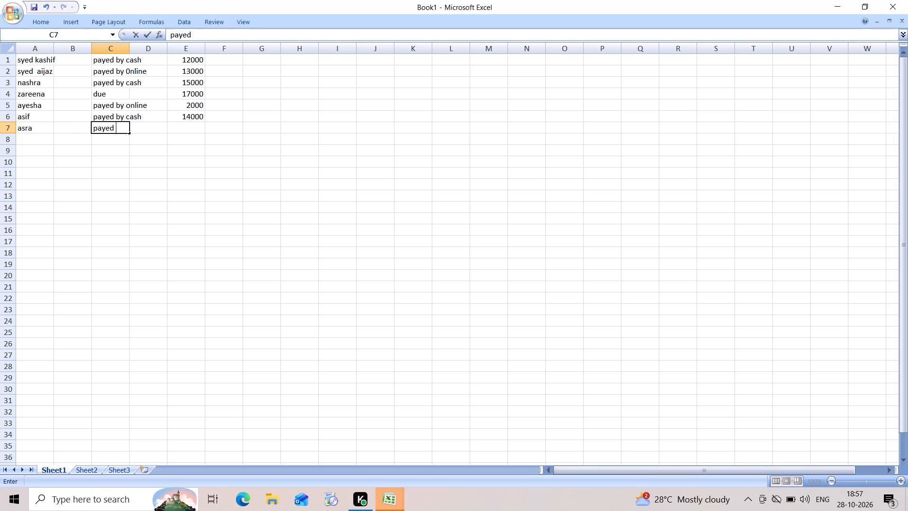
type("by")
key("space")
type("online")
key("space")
left_click(179, 129)
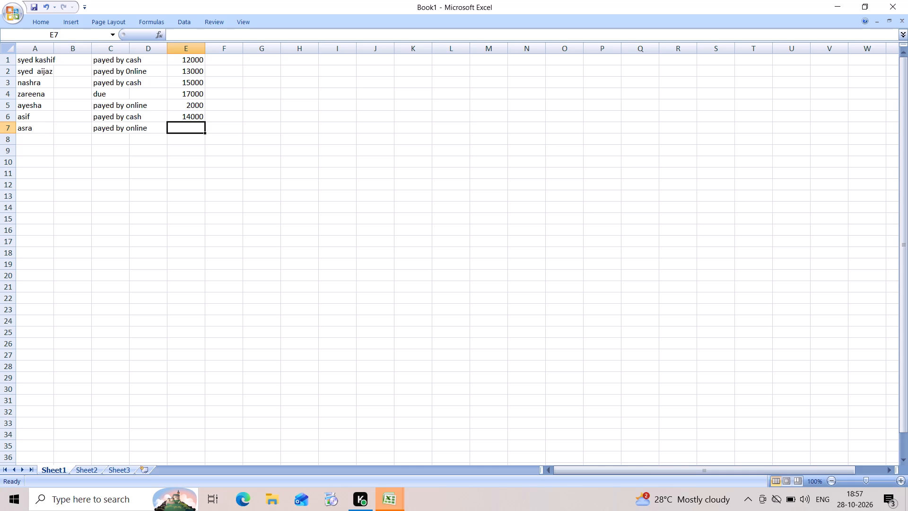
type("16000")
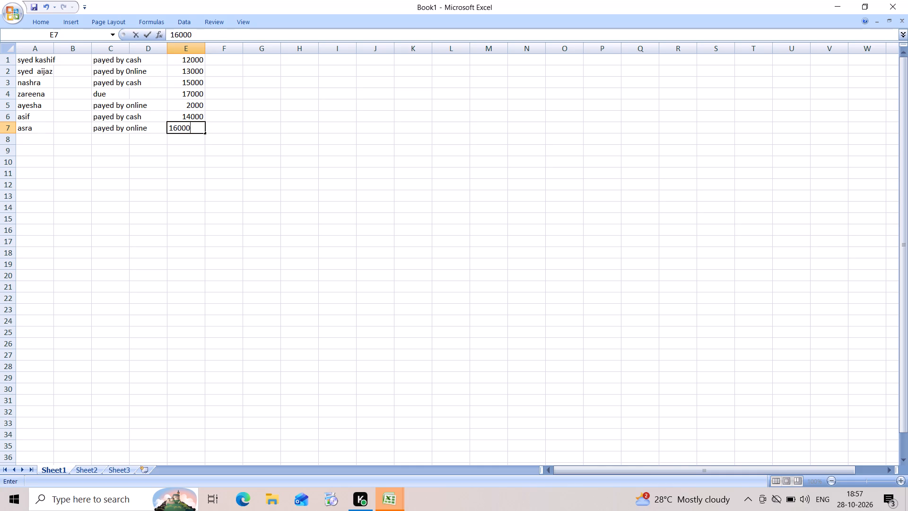
Enter the row 8 payment record with "nasreen" in A8, "payed by cash" in C8 and 18000 in E8.
left_click(28, 138)
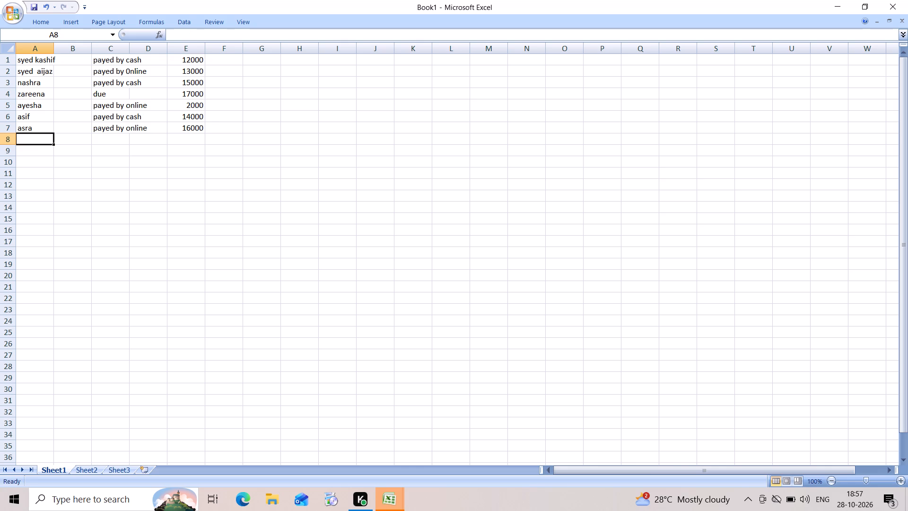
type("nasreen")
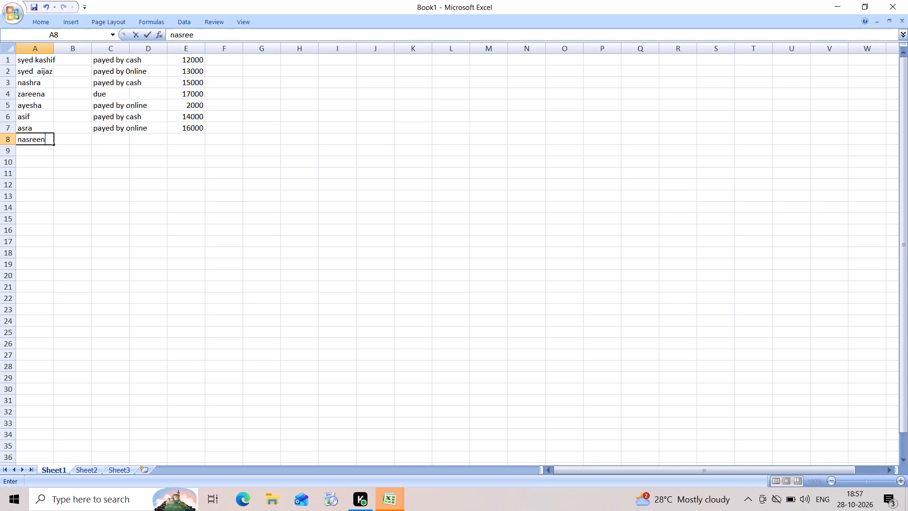
left_click(113, 138)
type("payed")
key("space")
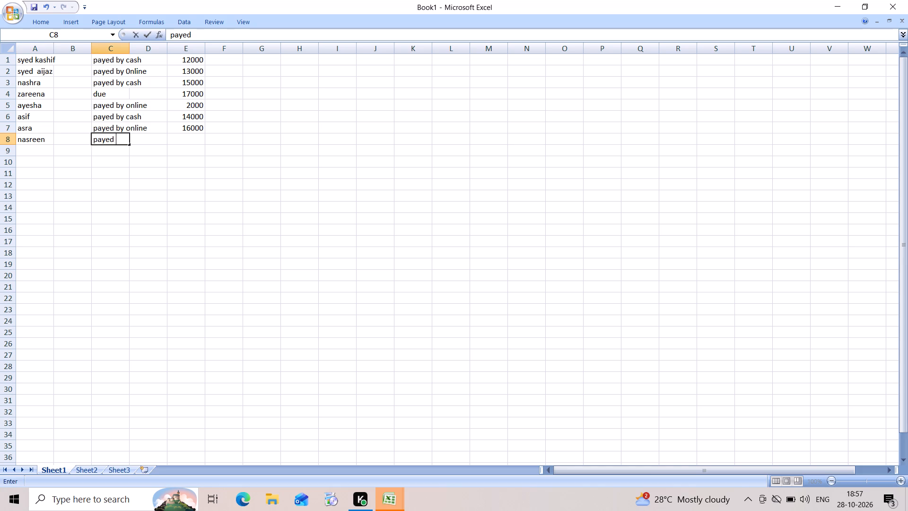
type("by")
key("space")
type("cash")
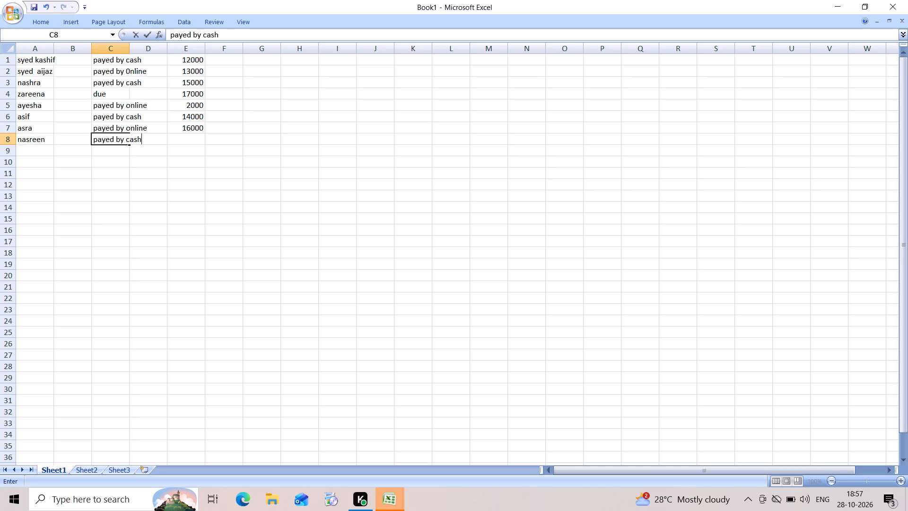
left_click(195, 137)
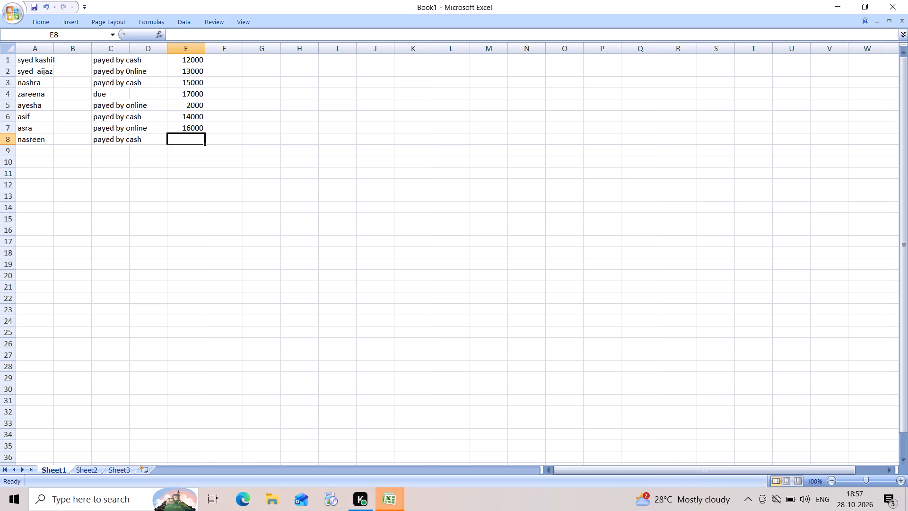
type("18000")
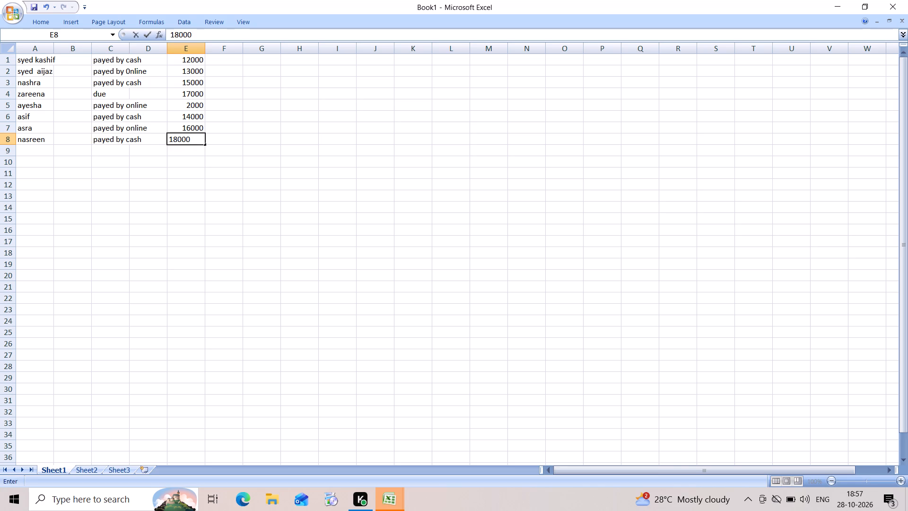
Start the row 9 payment record with the name "asiya" in A9.
left_click(25, 151)
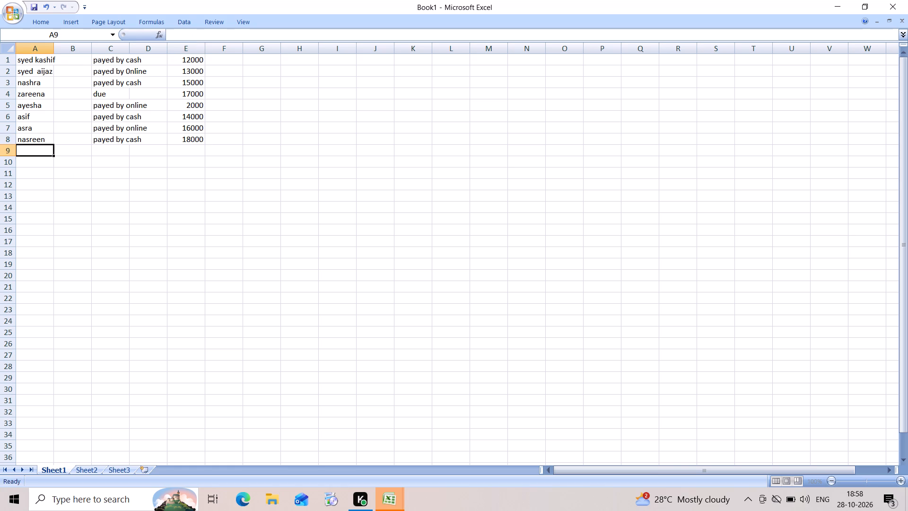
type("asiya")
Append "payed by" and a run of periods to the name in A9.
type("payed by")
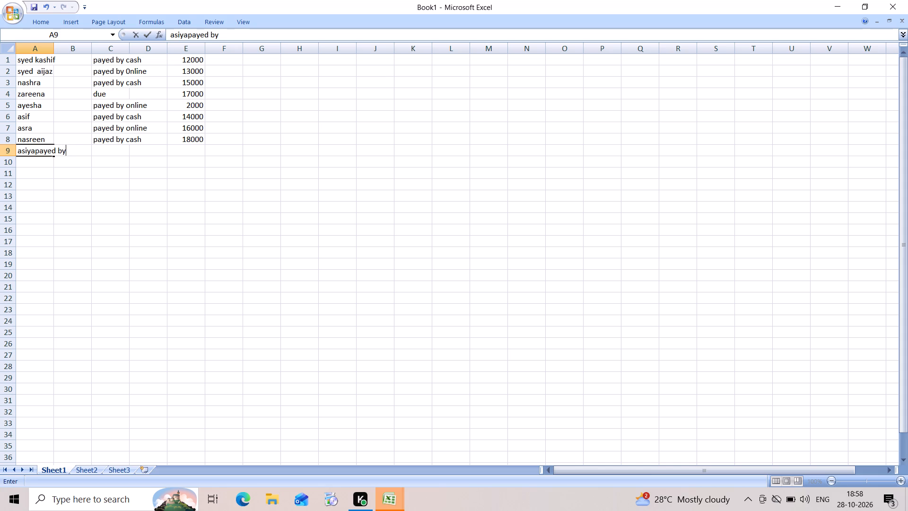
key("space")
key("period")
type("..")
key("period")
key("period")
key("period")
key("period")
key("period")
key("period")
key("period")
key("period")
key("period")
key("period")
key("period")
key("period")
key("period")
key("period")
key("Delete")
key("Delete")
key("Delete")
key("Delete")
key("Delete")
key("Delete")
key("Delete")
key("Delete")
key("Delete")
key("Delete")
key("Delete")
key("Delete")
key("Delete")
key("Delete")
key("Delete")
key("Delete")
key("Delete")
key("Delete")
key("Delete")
Delete the "y" of "by" and the run of periods after it from A9, leaving "asiyapayed b".
left_click(64, 150)
left_click(64, 150)
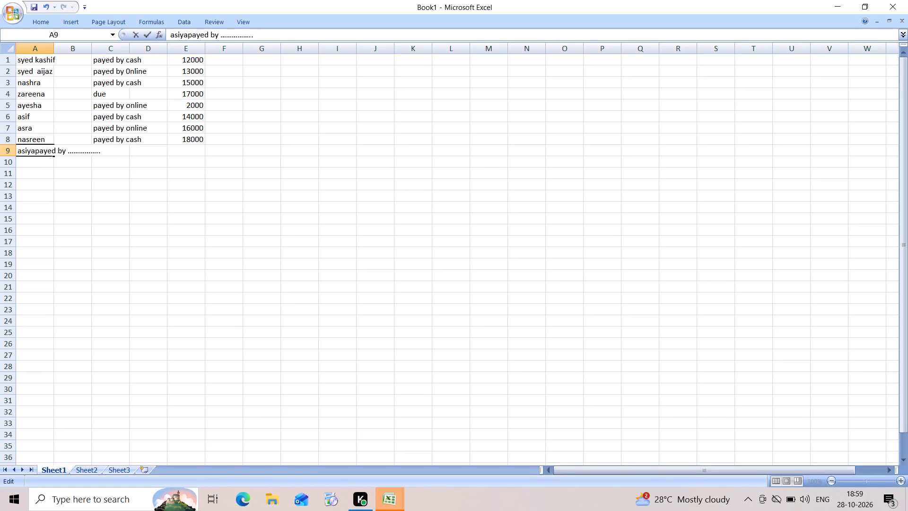
key("Delete")
key("Delete")
key("Delete")
key("Delete")
key("Delete")
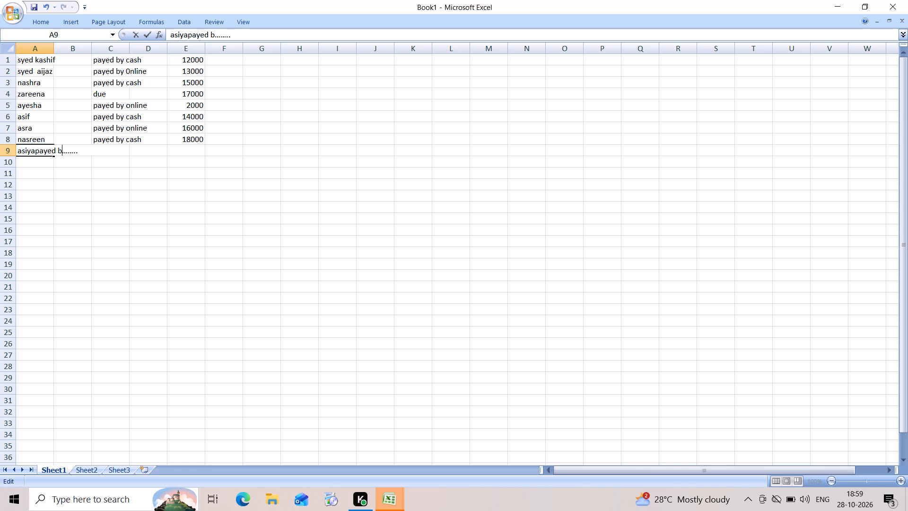
key("Delete")
key("Delete")
key("Delete")
key("Delete")
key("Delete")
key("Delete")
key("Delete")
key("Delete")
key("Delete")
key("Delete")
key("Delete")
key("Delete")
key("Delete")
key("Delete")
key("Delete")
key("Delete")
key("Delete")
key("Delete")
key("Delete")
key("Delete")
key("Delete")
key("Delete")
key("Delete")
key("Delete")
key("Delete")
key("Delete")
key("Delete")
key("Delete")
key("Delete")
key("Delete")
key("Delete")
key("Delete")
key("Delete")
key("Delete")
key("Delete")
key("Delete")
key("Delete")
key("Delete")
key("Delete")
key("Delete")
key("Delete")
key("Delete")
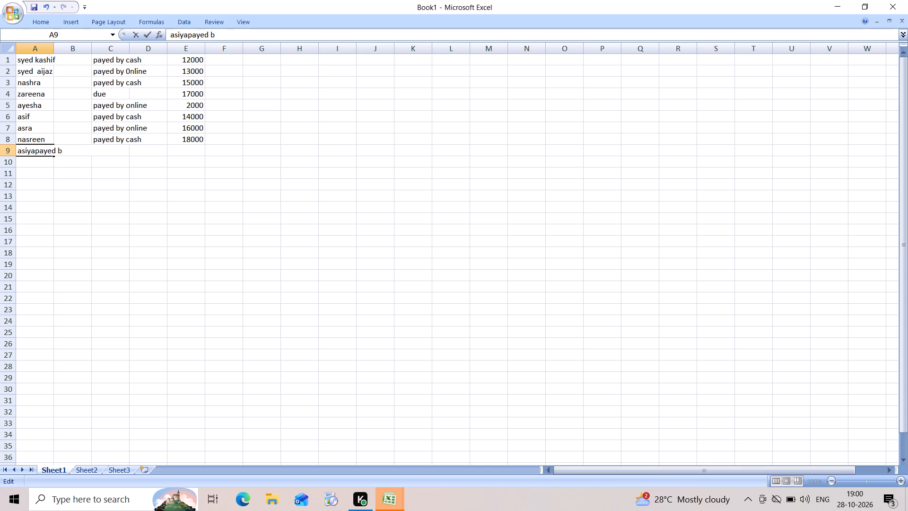
Remove the remaining "payed b" after the name in A9 so the cell reads only "asiya".
left_click(59, 152)
key("Delete")
key("Delete")
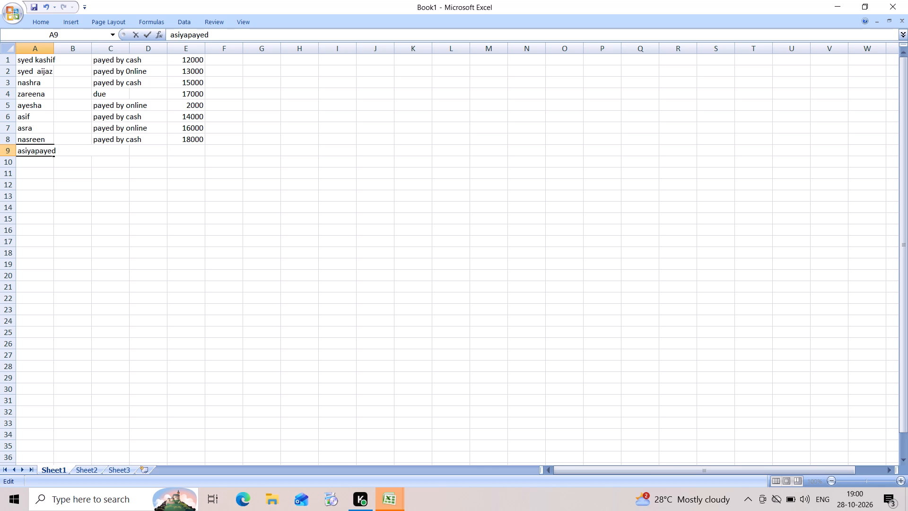
left_click(53, 152)
key("Delete")
key("Delete")
left_click(51, 151)
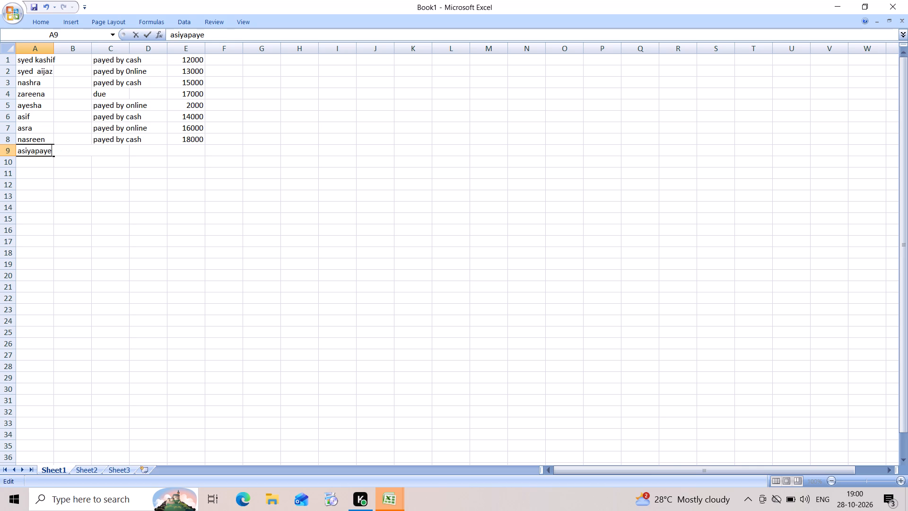
left_click(47, 150)
key("Delete")
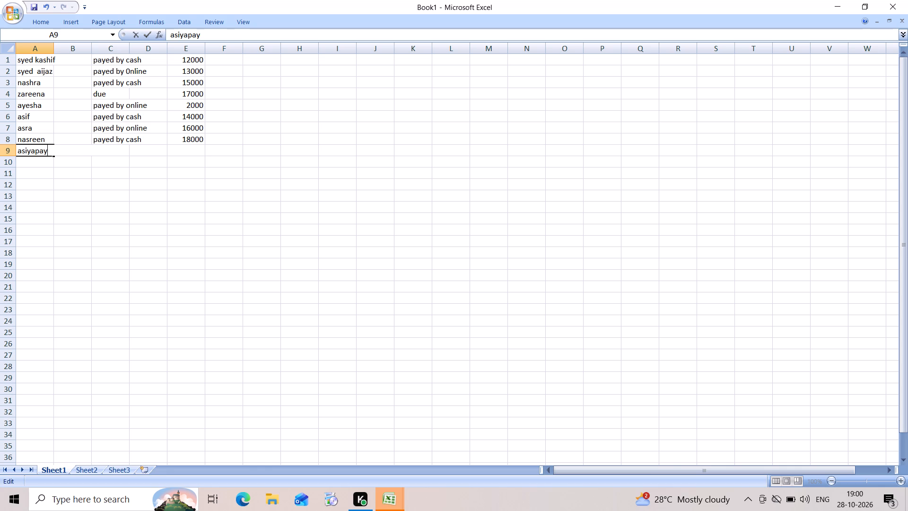
left_click(46, 151)
key("Delete")
key("Delete")
key("Delete")
key("Delete")
key("Delete")
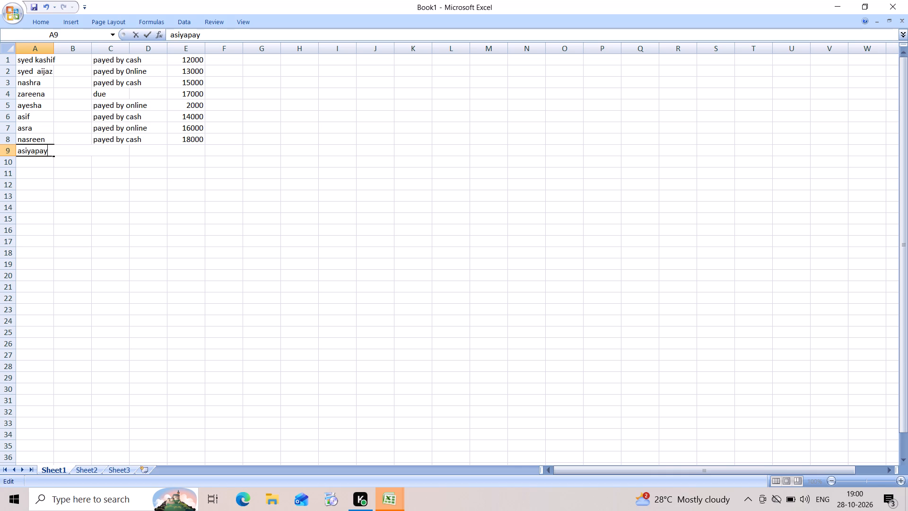
left_click(44, 150)
key("Delete")
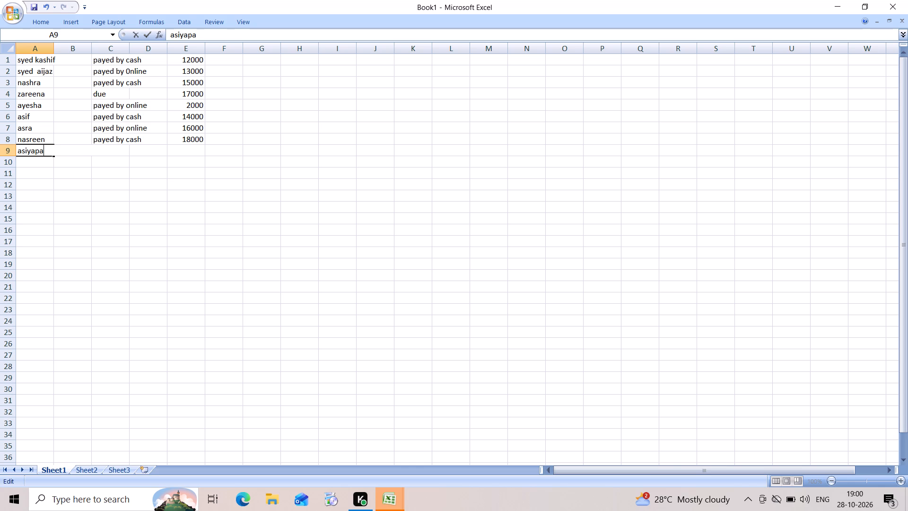
left_click(41, 152)
key("Delete")
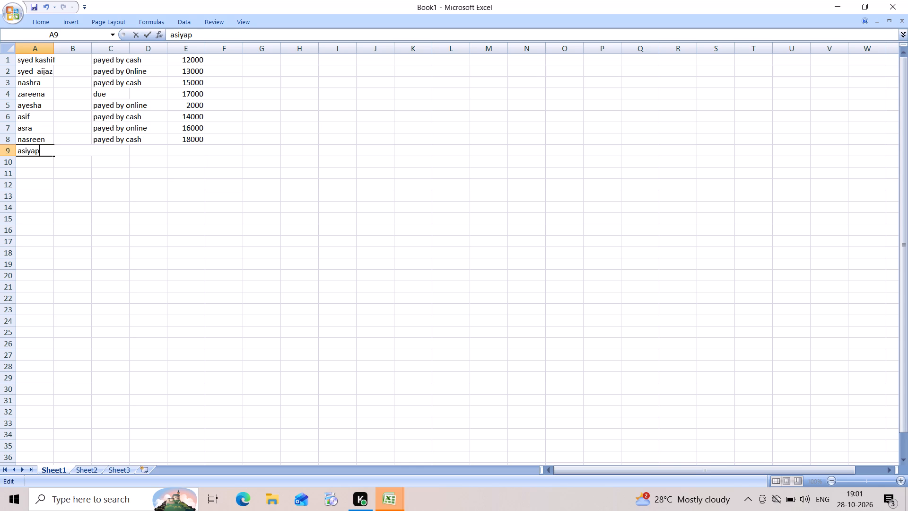
left_click(36, 152)
key("Delete")
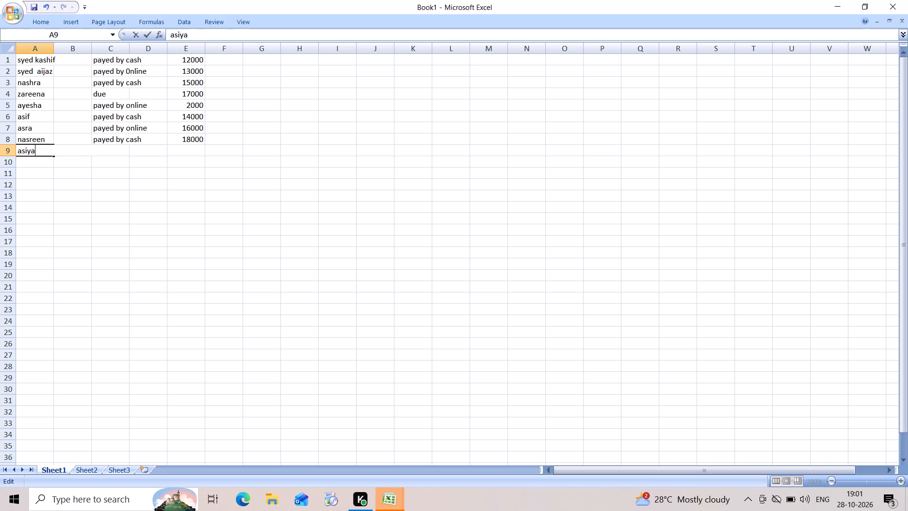
left_click(32, 152)
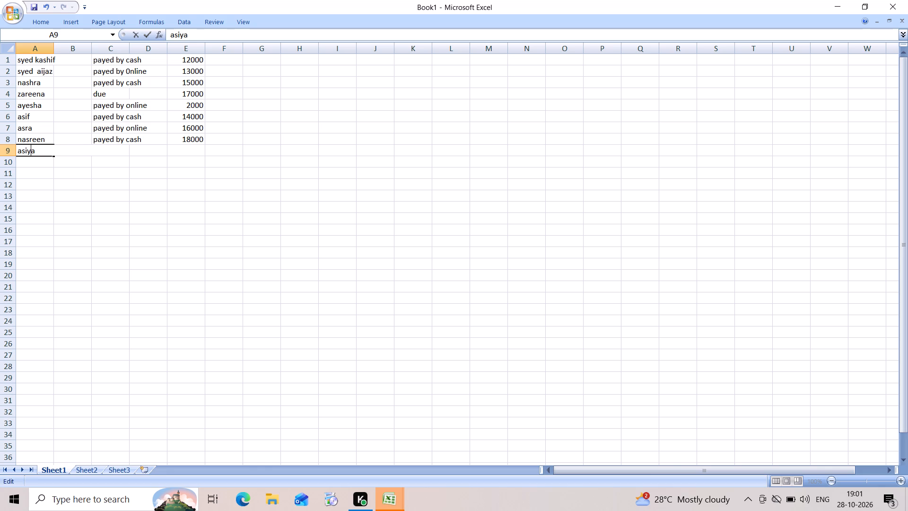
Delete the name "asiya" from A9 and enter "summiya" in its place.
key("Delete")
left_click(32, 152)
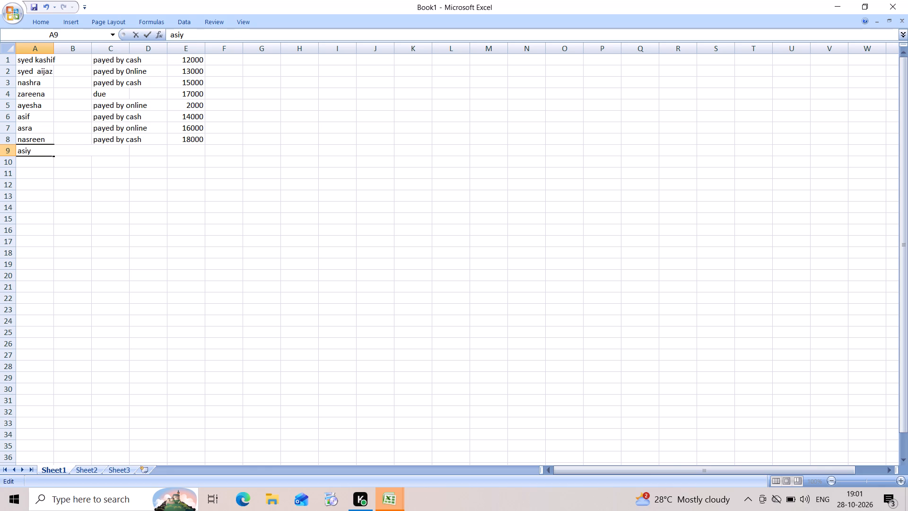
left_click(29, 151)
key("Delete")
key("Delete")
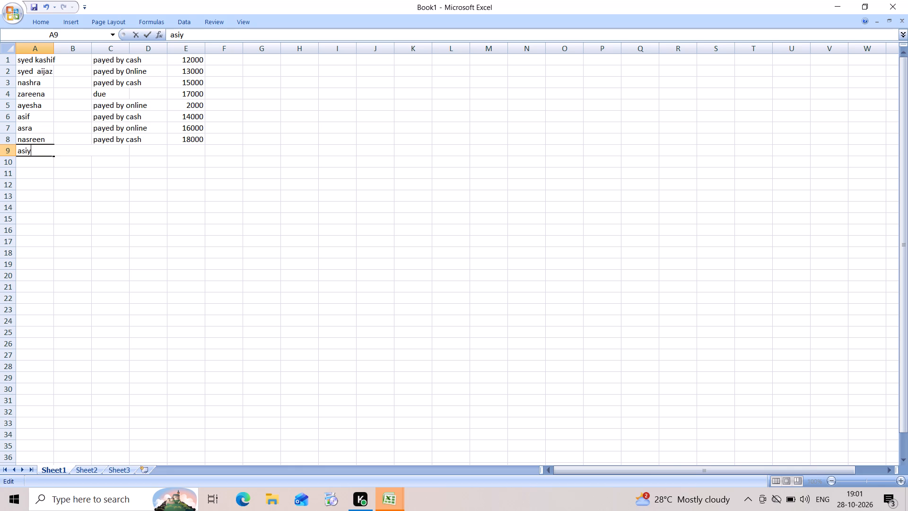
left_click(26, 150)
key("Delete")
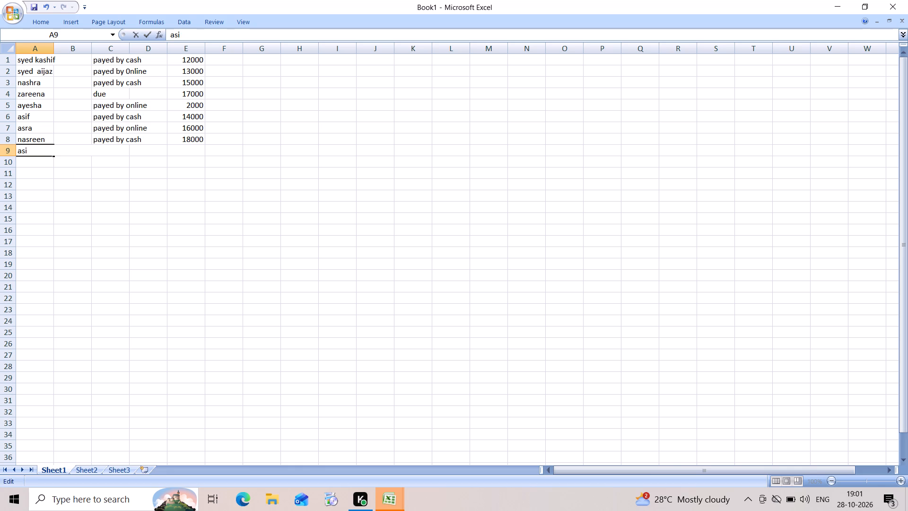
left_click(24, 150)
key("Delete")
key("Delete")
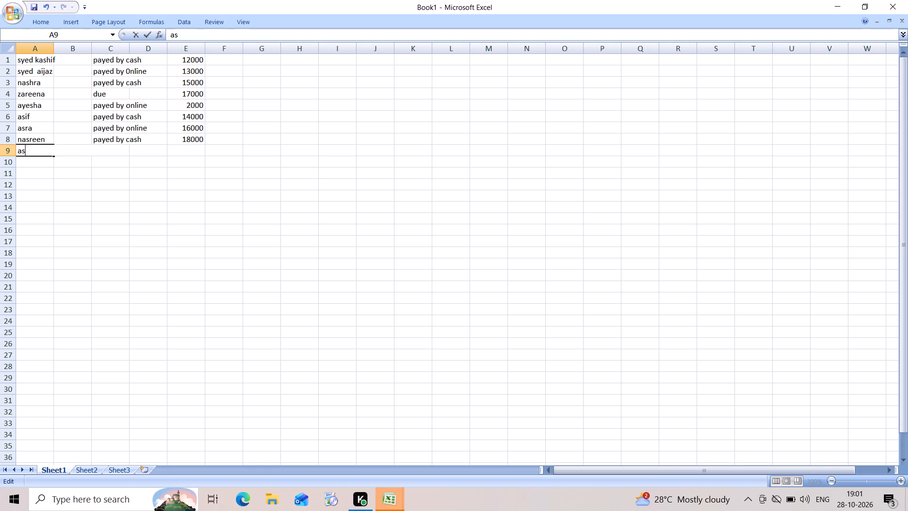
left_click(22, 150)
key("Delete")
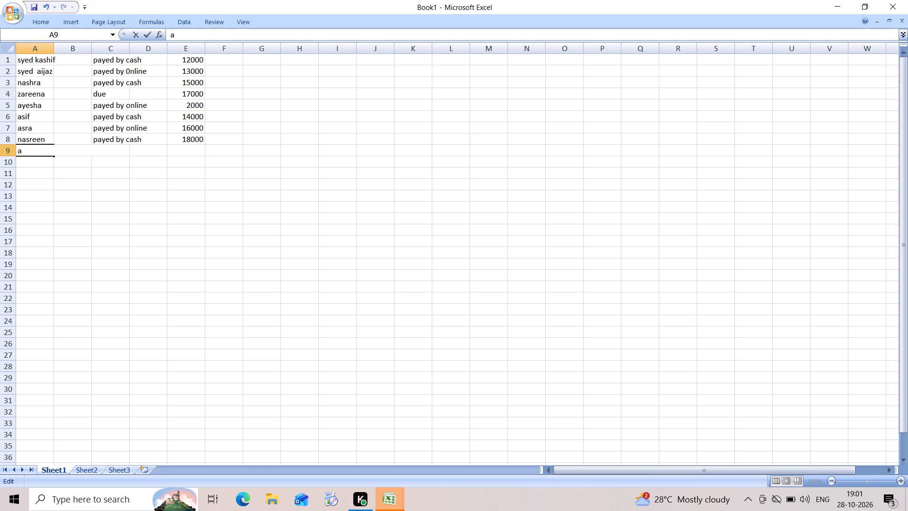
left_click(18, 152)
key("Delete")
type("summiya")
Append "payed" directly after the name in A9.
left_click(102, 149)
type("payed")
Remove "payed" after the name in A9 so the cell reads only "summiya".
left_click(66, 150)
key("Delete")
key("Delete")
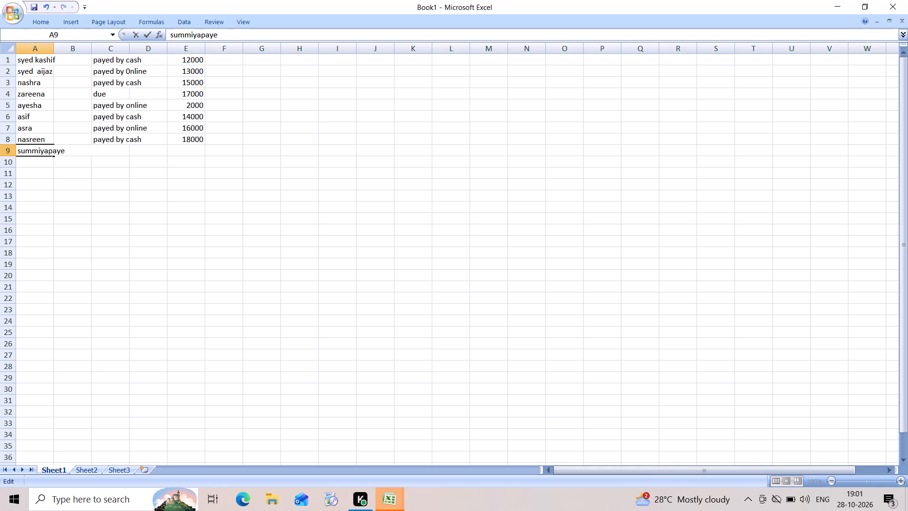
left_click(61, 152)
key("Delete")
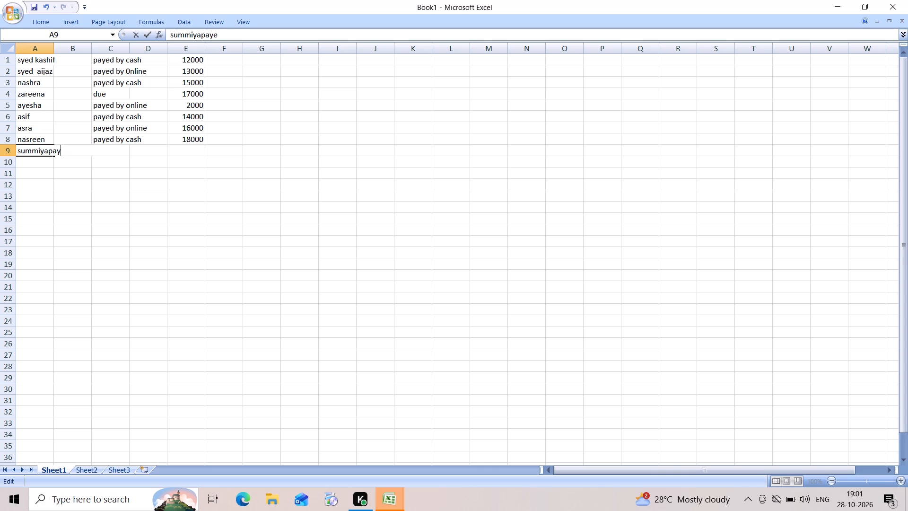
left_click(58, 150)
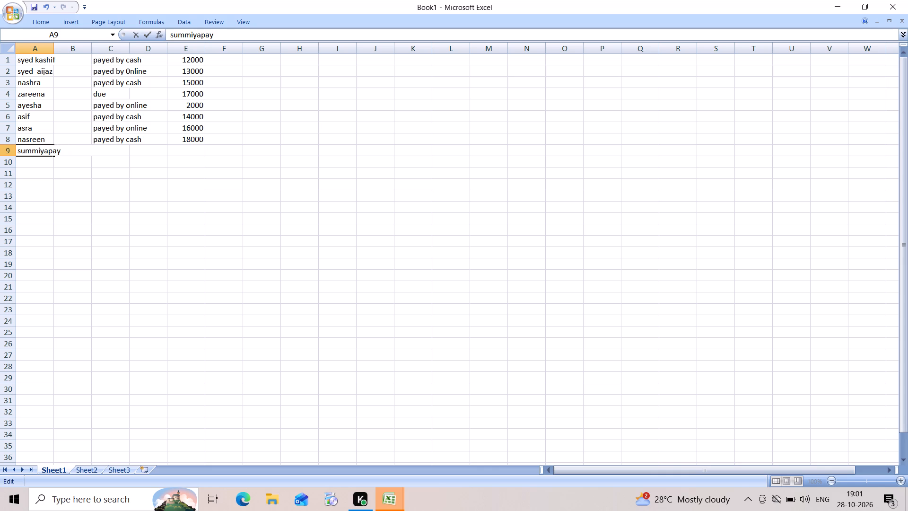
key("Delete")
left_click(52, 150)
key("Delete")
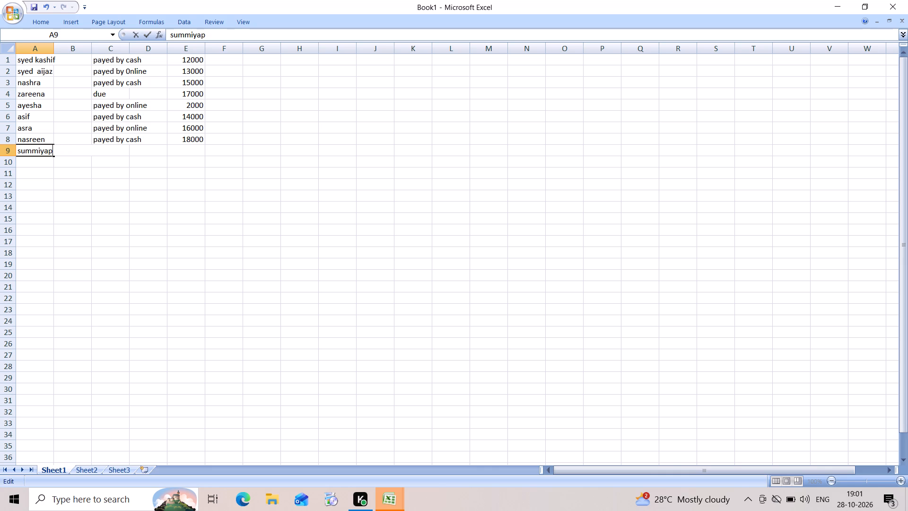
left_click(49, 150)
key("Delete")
Replace the whole text of A9 with "summiya" preceded by a space.
left_click(105, 150)
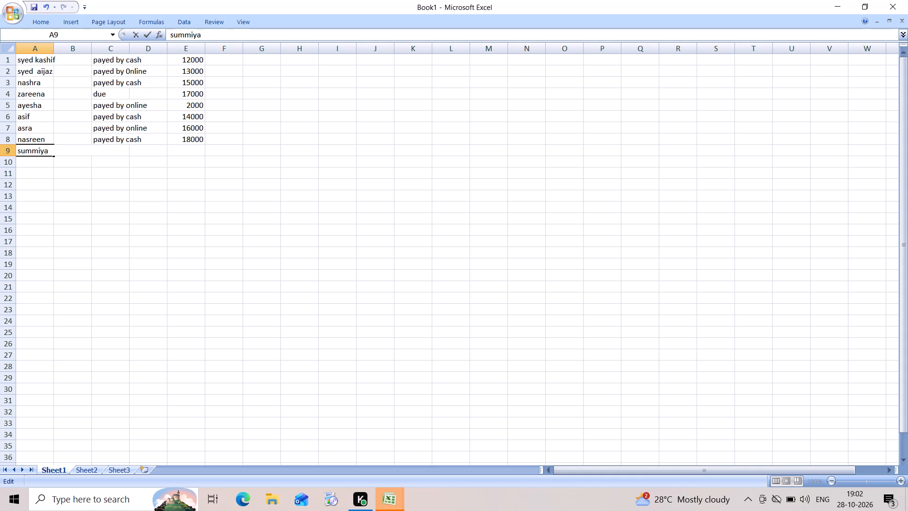
triple_click(108, 150)
left_click(108, 150)
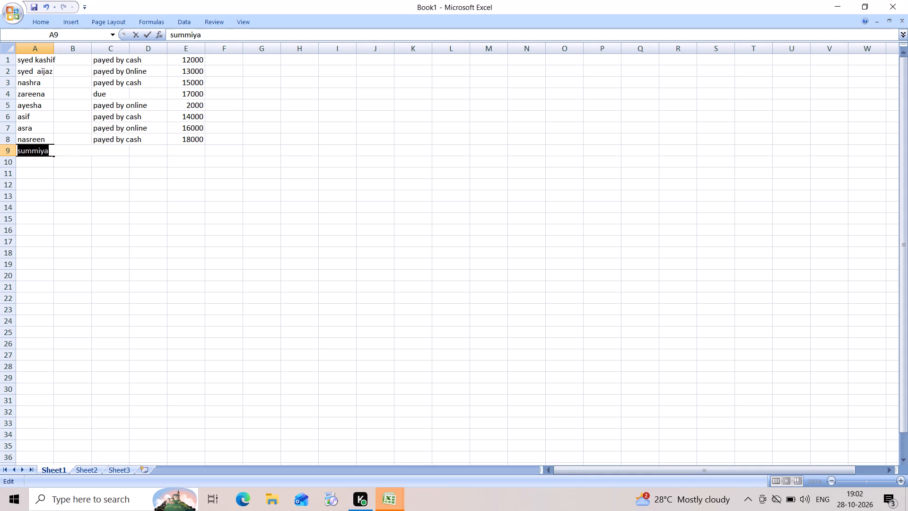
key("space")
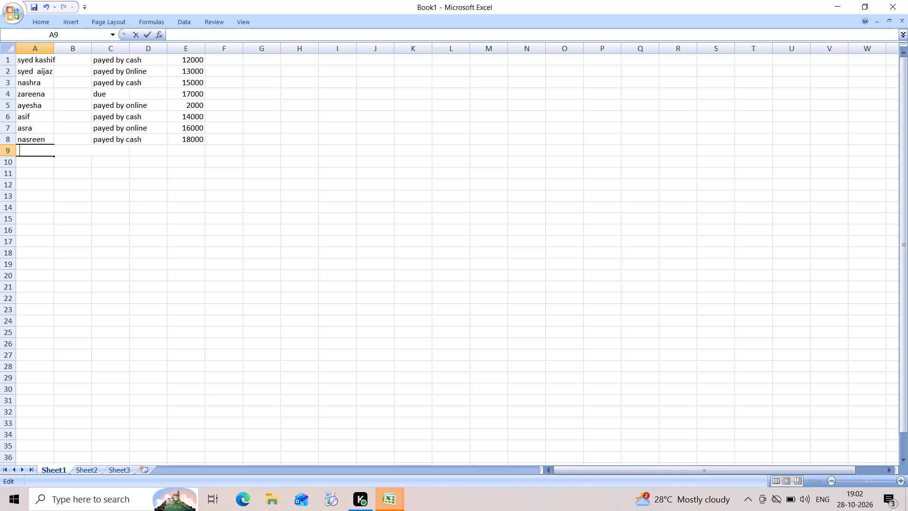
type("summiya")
Append a space and the letter "p" after the name in A9.
left_click(107, 149)
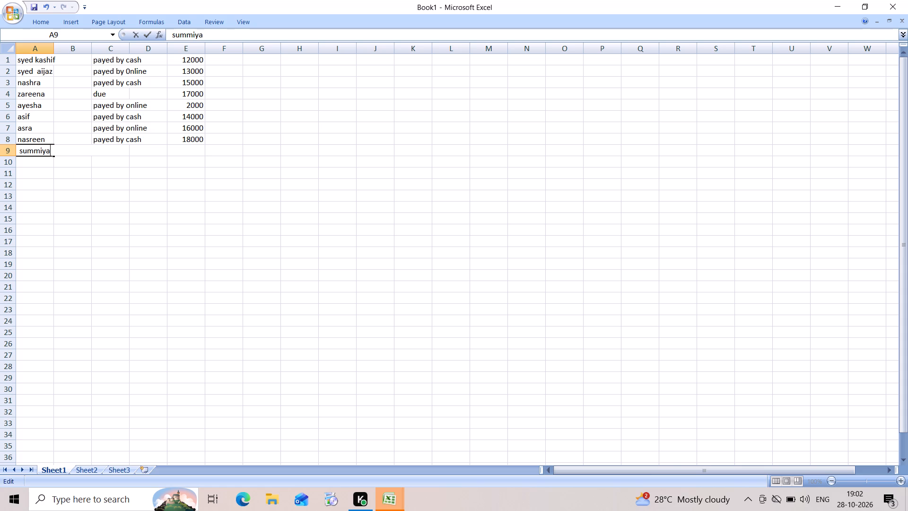
triple_click(107, 149)
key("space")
triple_click(100, 150)
triple_click(100, 150)
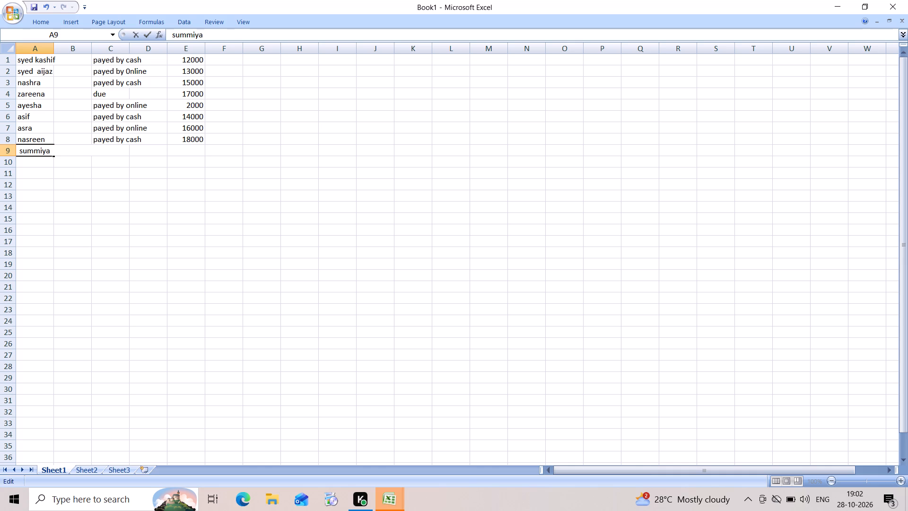
left_click(100, 150)
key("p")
Delete the "p" from the end of A9 and commit the name "summiya".
key("Delete")
key("Delete")
key("Delete")
key("Delete")
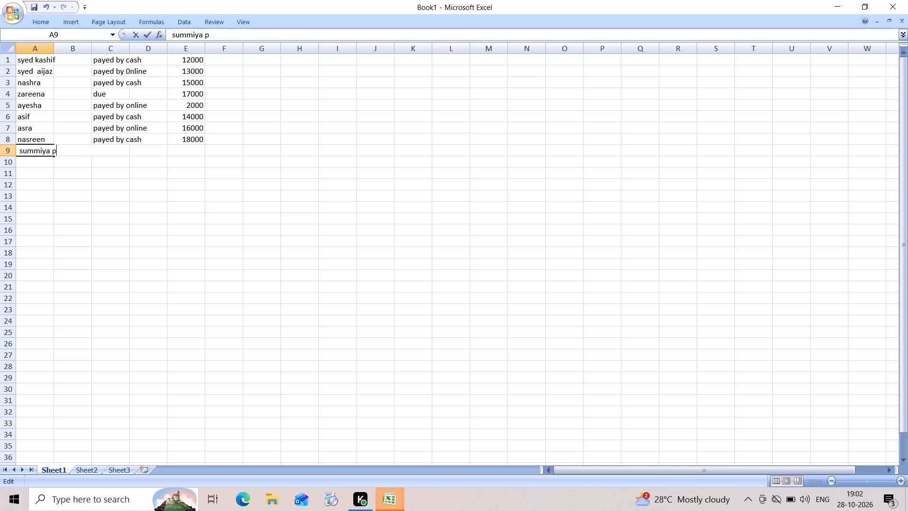
left_click(53, 151)
key("Delete")
left_click(106, 50)
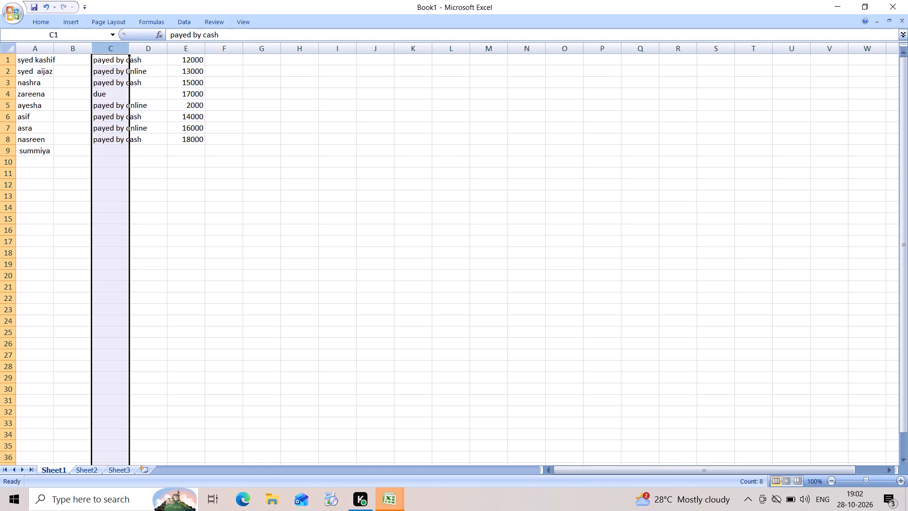
Complete summiya's record in row 9 with "payed by online" in C9 and the amount 17000 in E9.
left_click(105, 150)
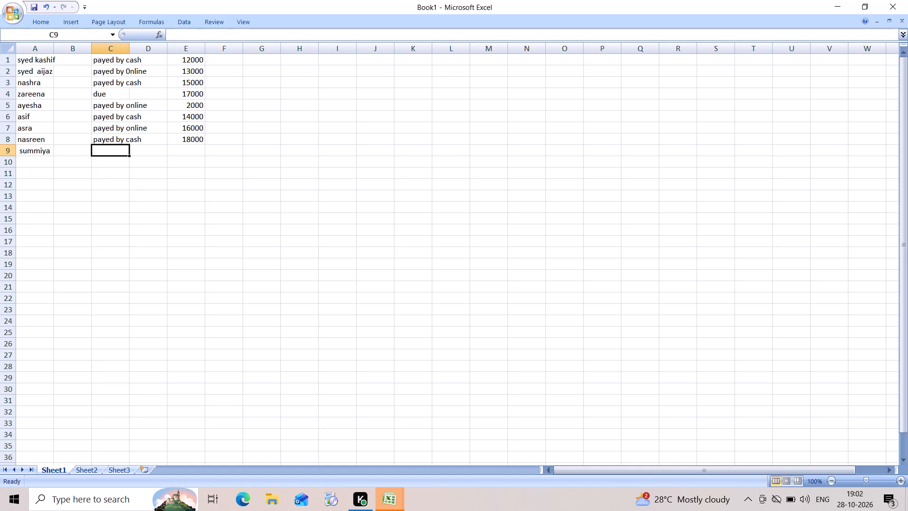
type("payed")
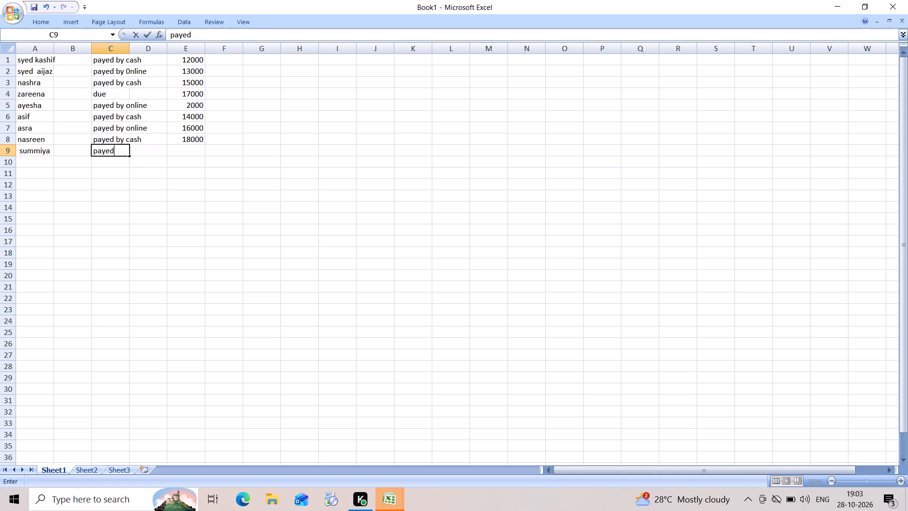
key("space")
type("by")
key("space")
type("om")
left_click(132, 148)
key("Delete")
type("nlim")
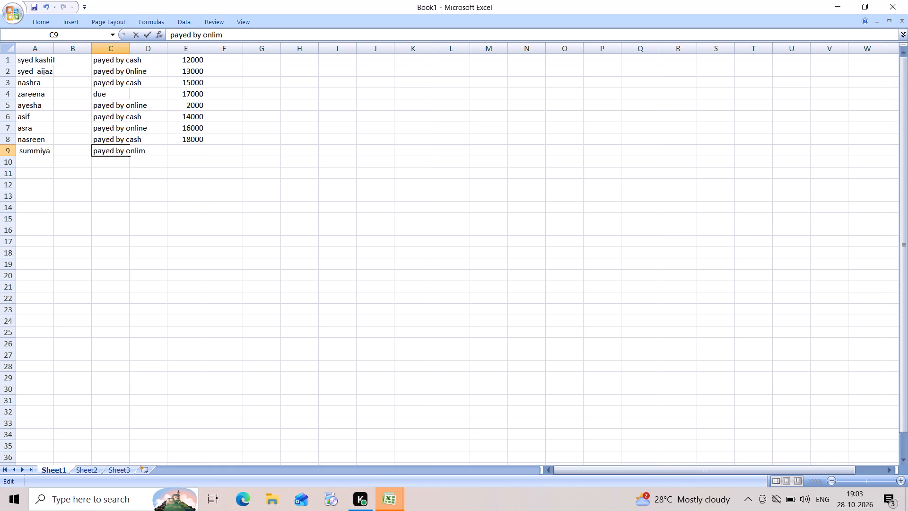
left_click(140, 151)
key("Delete")
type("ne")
left_click(191, 151)
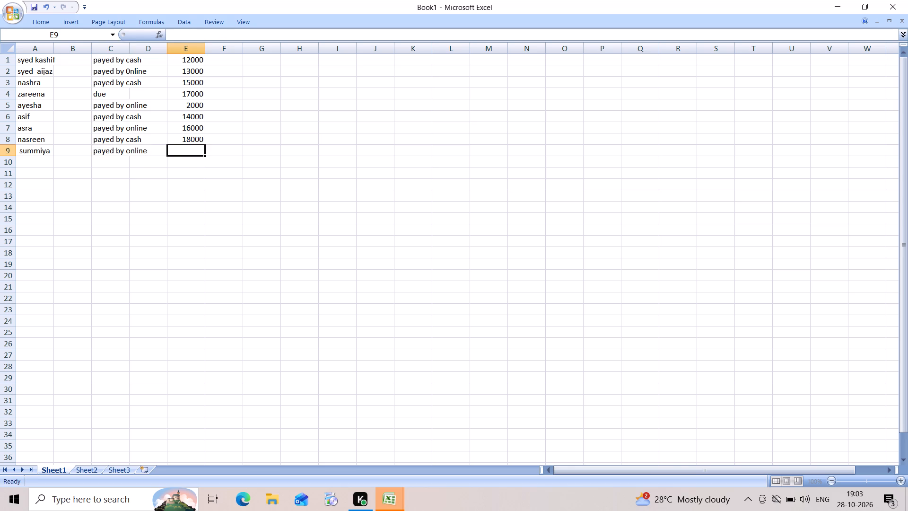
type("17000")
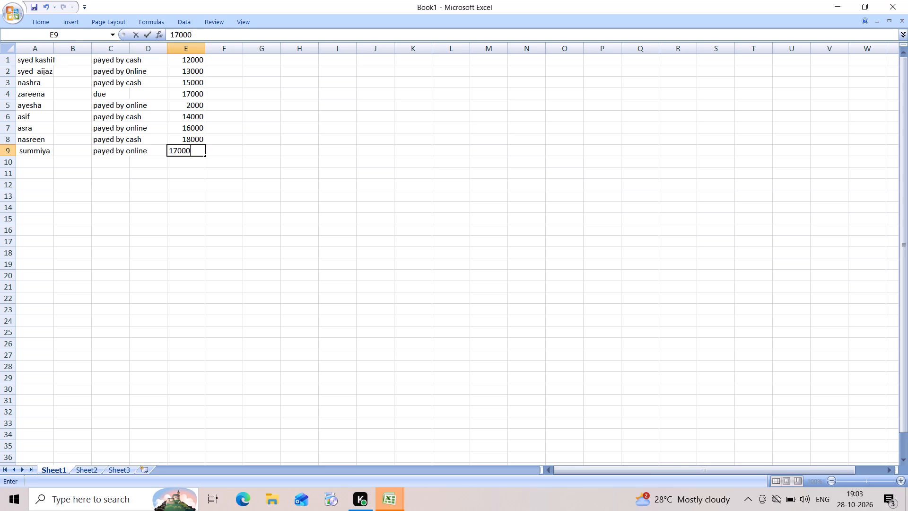
Enter the name "amen" in A10, correcting the misspelled letters within the cell.
left_click(25, 165)
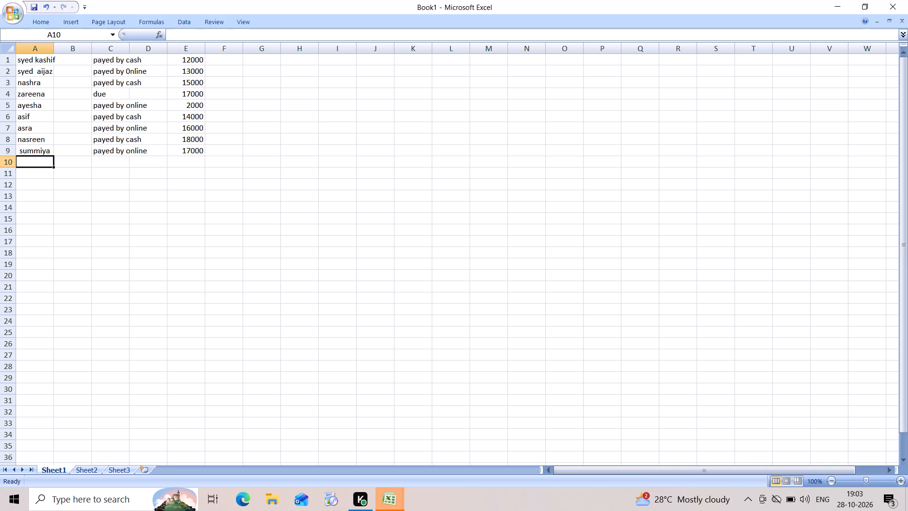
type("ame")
left_click(25, 165)
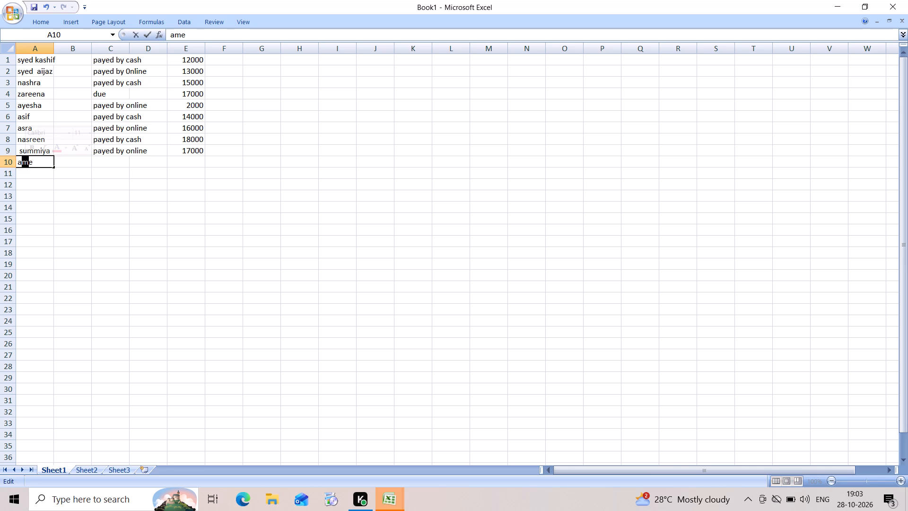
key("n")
left_click(32, 162)
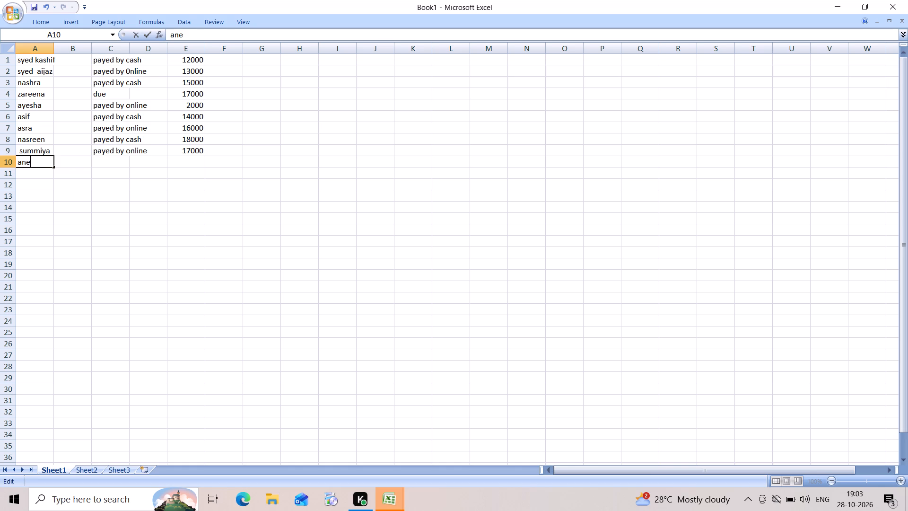
key("Delete")
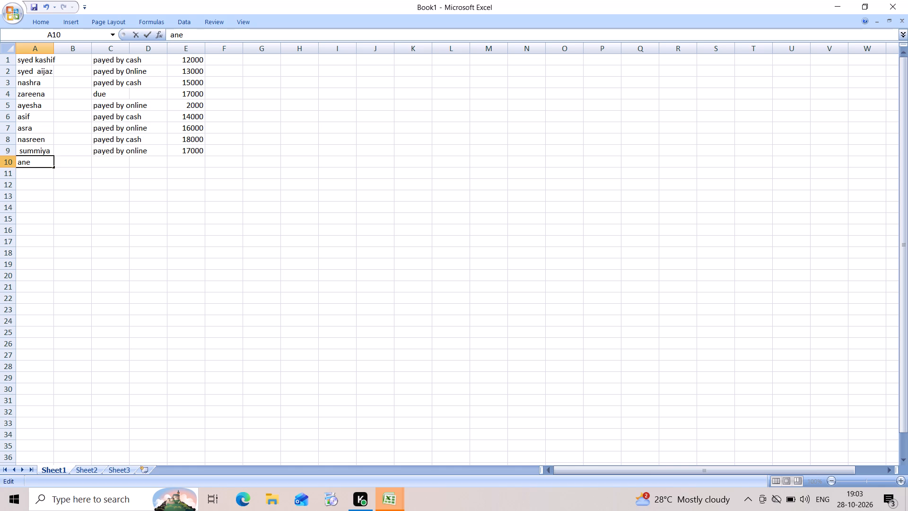
left_click(29, 163)
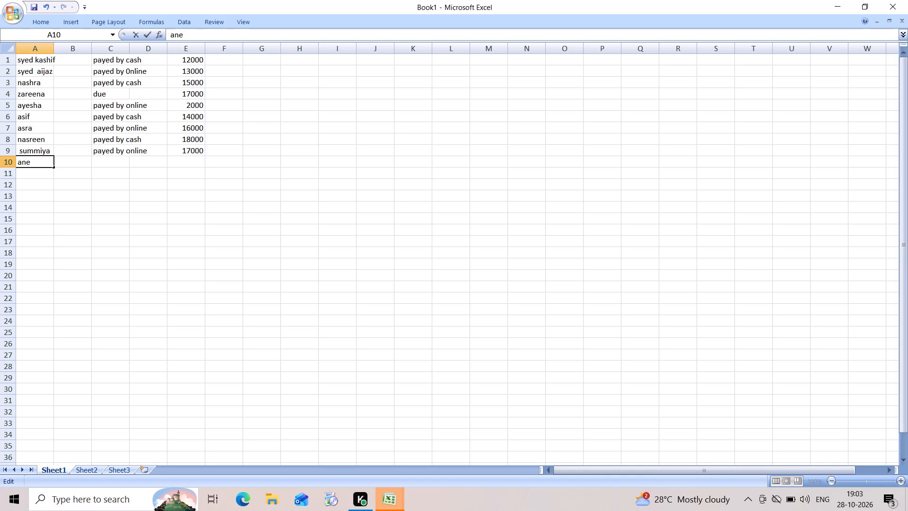
key("Delete")
key("Delete")
left_click(28, 163)
key("Delete")
key("Delete")
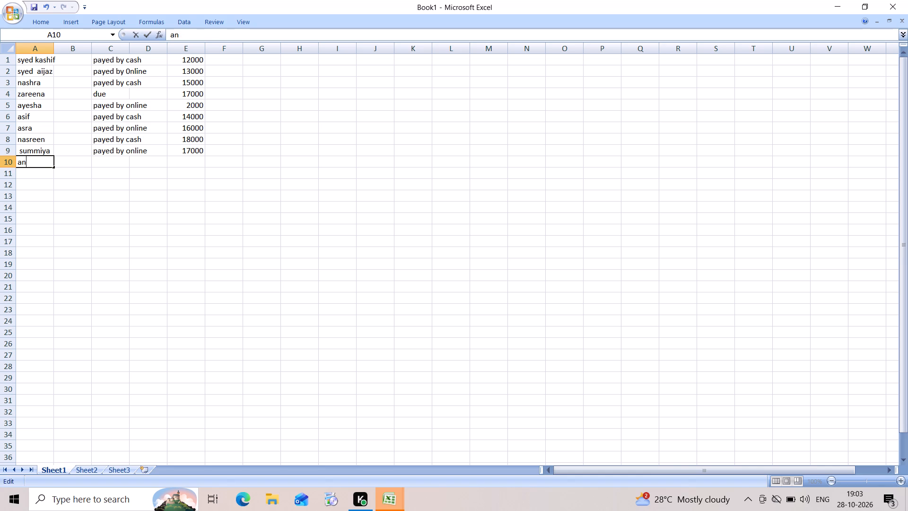
left_click(22, 163)
key("Delete")
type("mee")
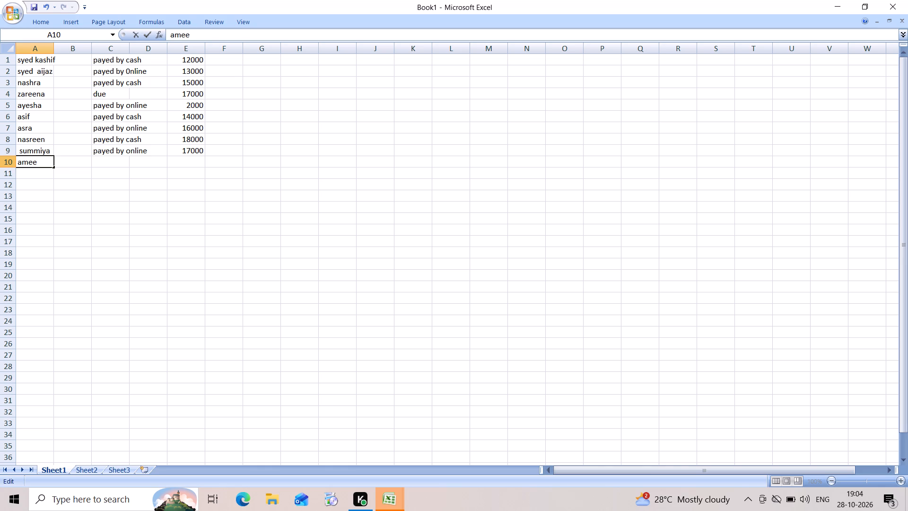
left_click(34, 163)
key("Delete")
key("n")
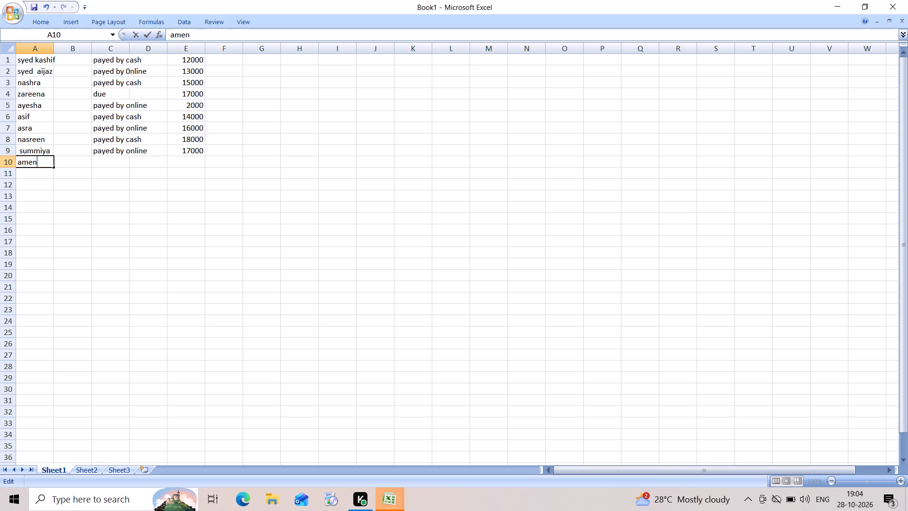
Complete amen's record in row 10 with "payed by cash" in C10 and the amount 16000 in E10.
left_click(113, 163)
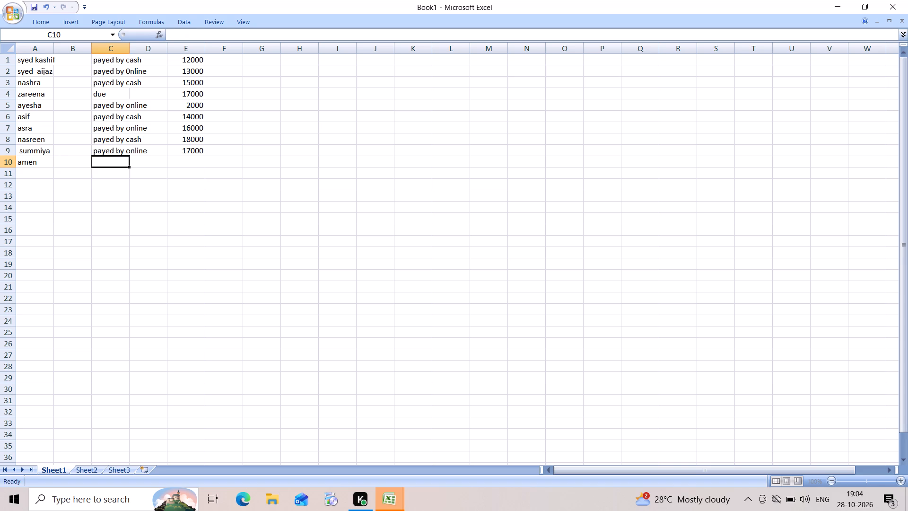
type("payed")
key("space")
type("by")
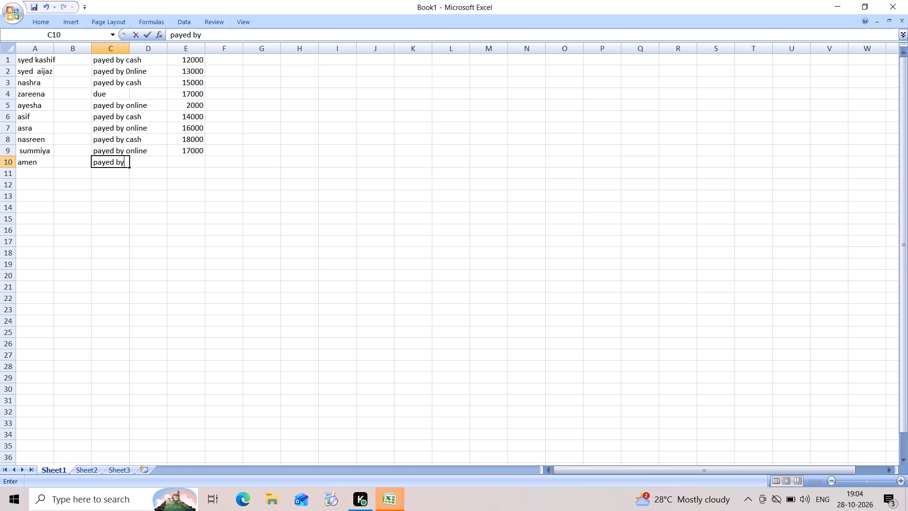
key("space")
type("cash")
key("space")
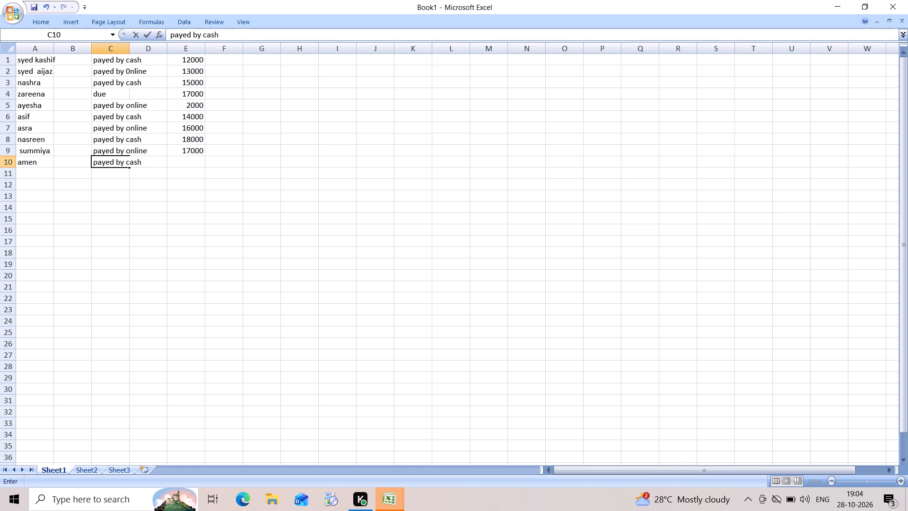
left_click(184, 160)
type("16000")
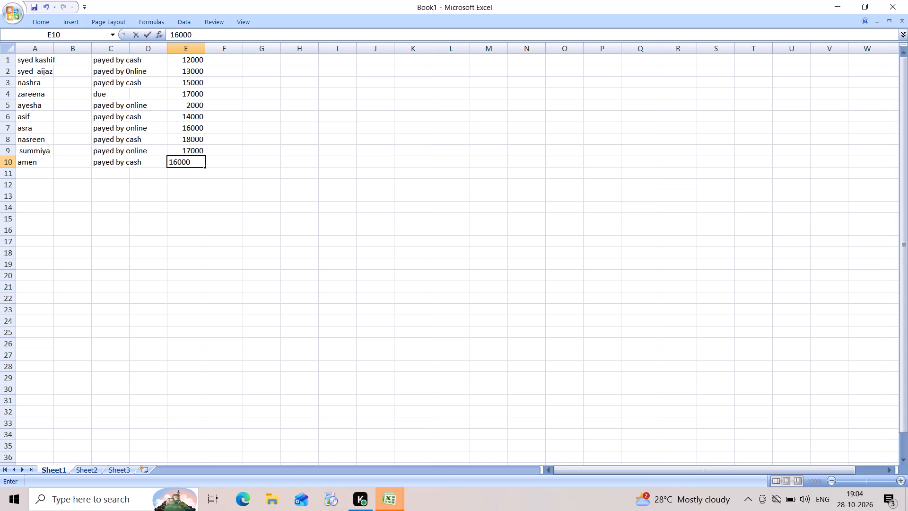
Add a row 11 record with the name "haseena" in A11, "payed by online" in C11 and 2000 in E11.
left_click(29, 175)
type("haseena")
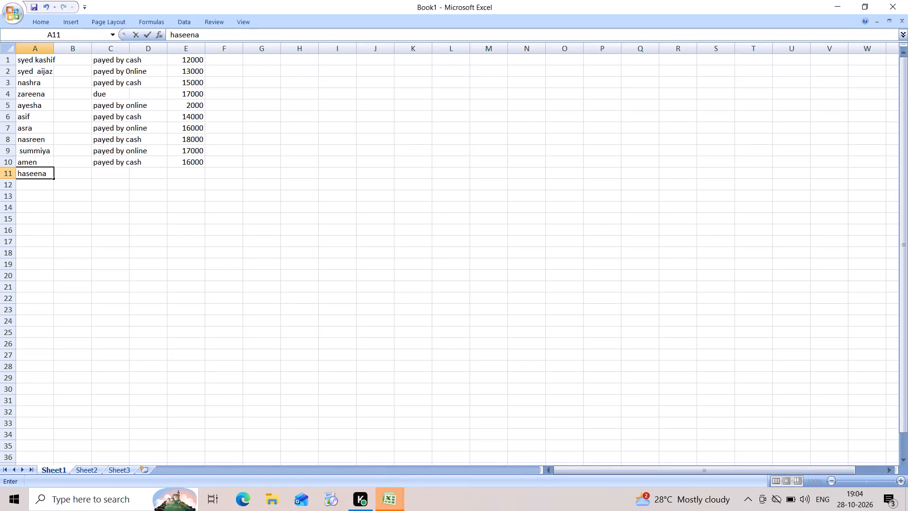
left_click(103, 173)
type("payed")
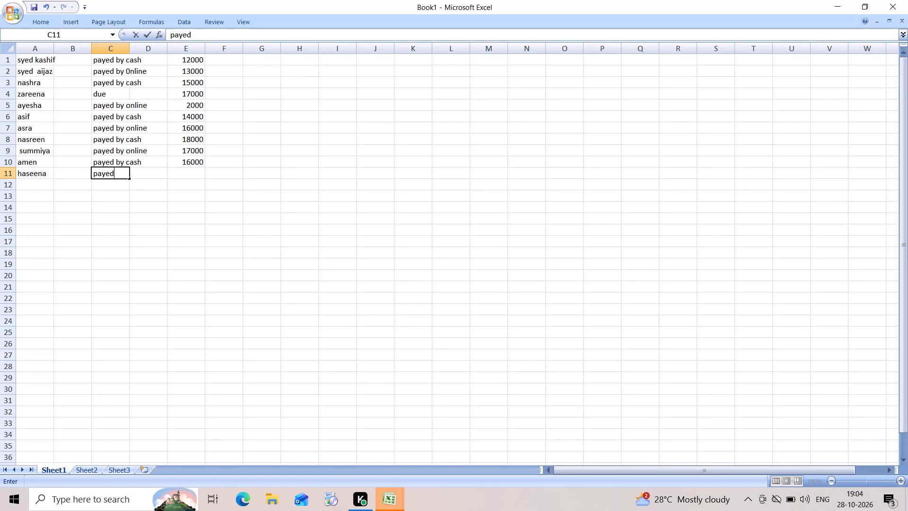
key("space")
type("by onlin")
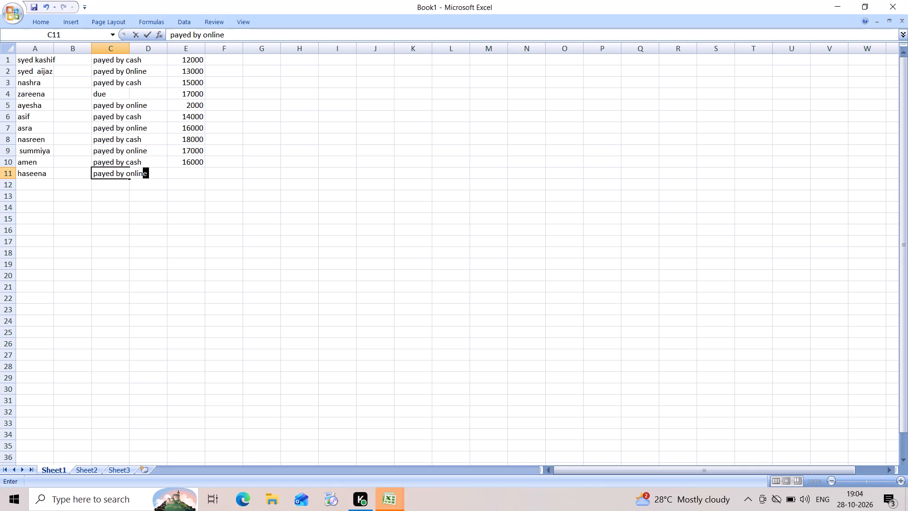
left_click(190, 172)
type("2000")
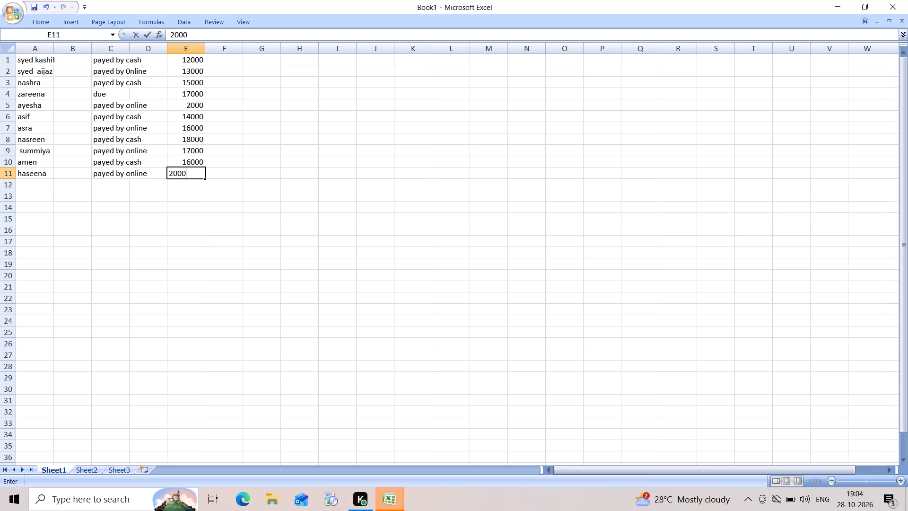
Enter the name "maheen" in A12, below haseena's record.
left_click(33, 185)
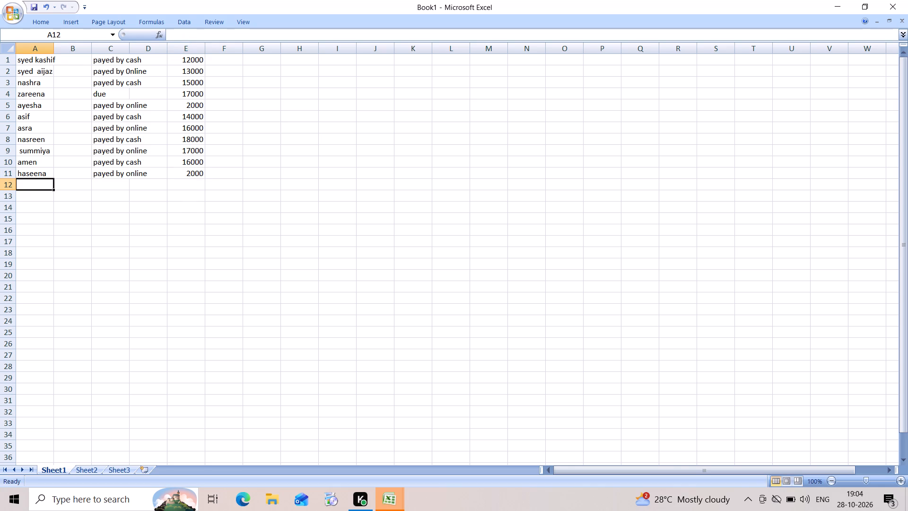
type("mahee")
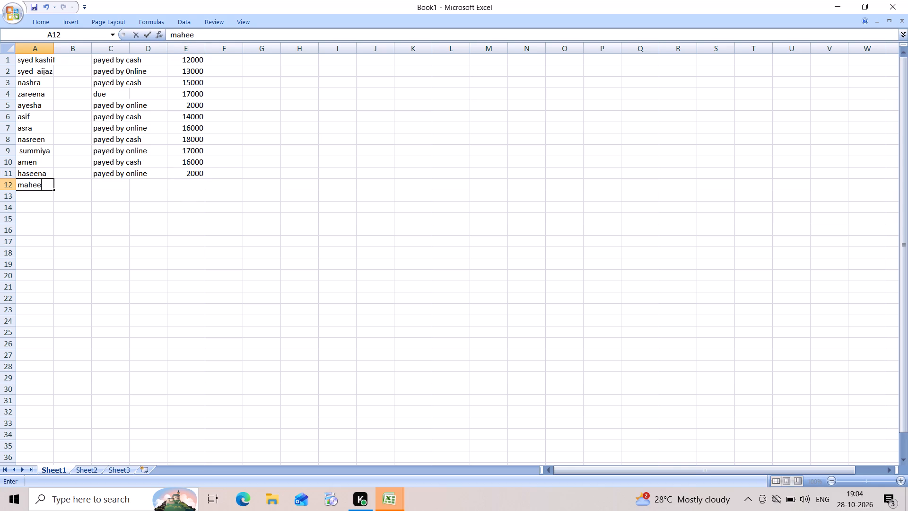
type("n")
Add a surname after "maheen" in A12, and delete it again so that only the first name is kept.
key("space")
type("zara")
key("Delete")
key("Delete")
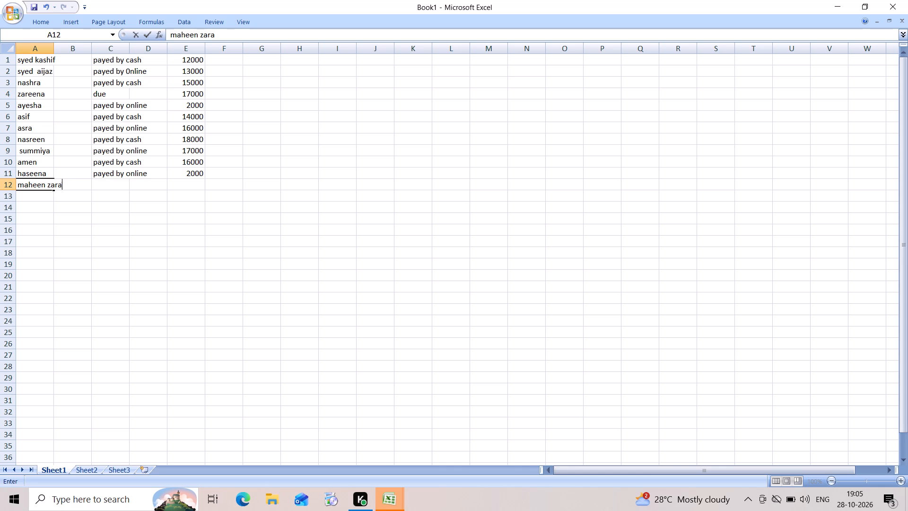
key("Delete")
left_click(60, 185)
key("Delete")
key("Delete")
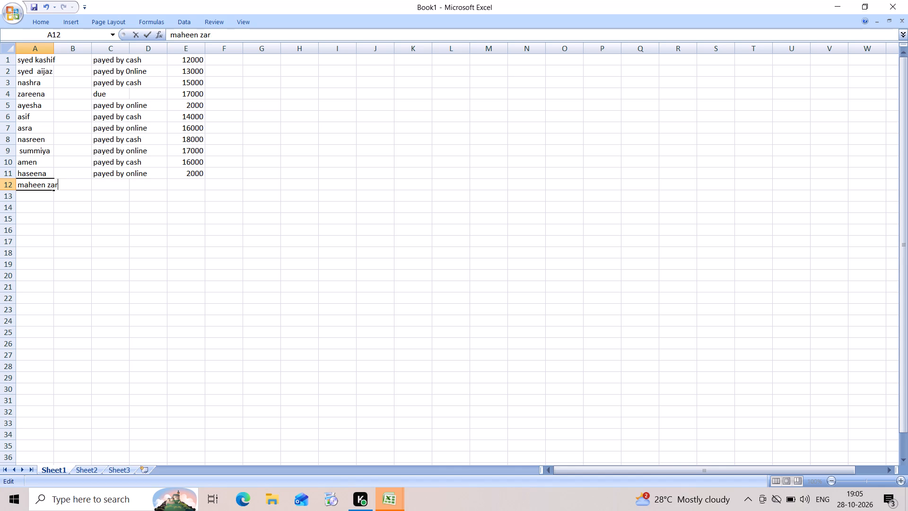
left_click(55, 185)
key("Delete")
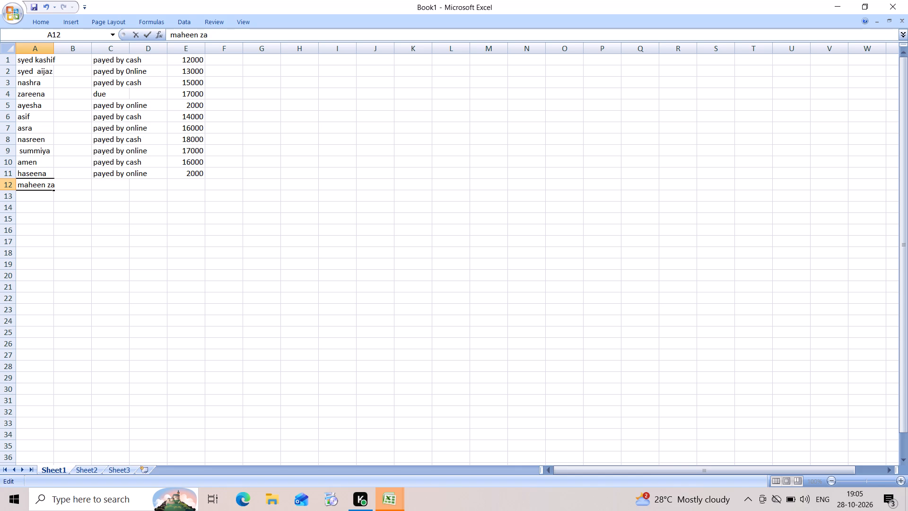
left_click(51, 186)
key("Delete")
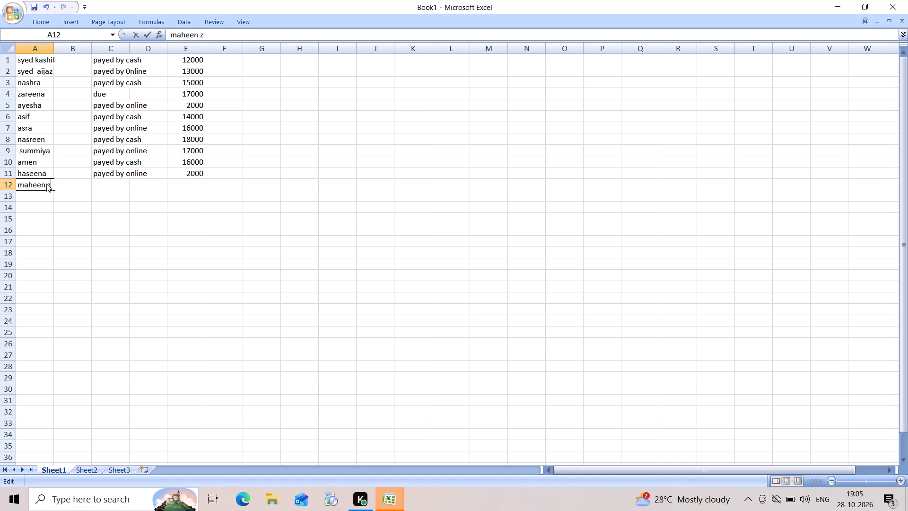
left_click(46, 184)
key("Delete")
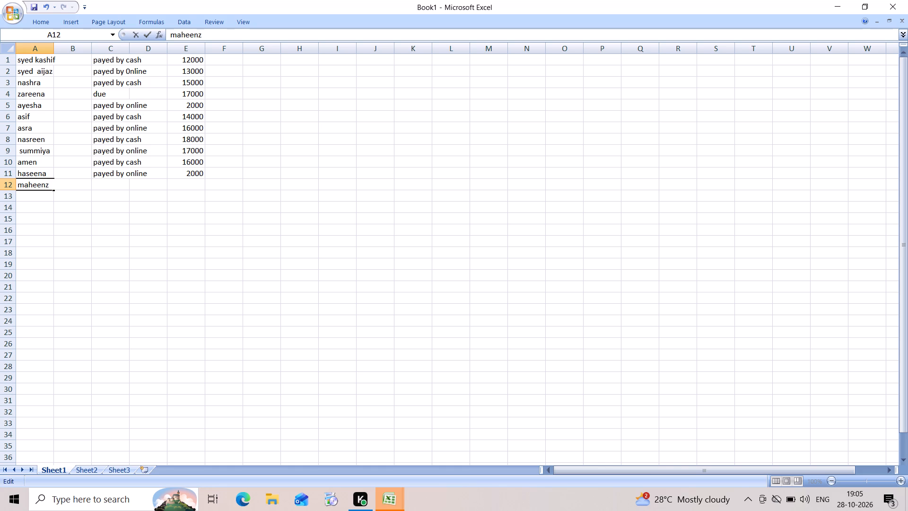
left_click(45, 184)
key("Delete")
Begin maheen's payment method in C12 with the word "payed".
left_click(102, 182)
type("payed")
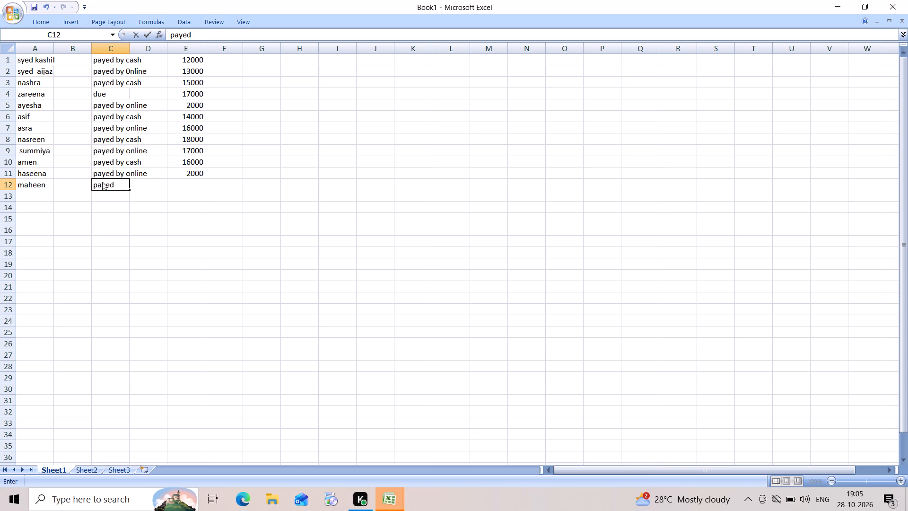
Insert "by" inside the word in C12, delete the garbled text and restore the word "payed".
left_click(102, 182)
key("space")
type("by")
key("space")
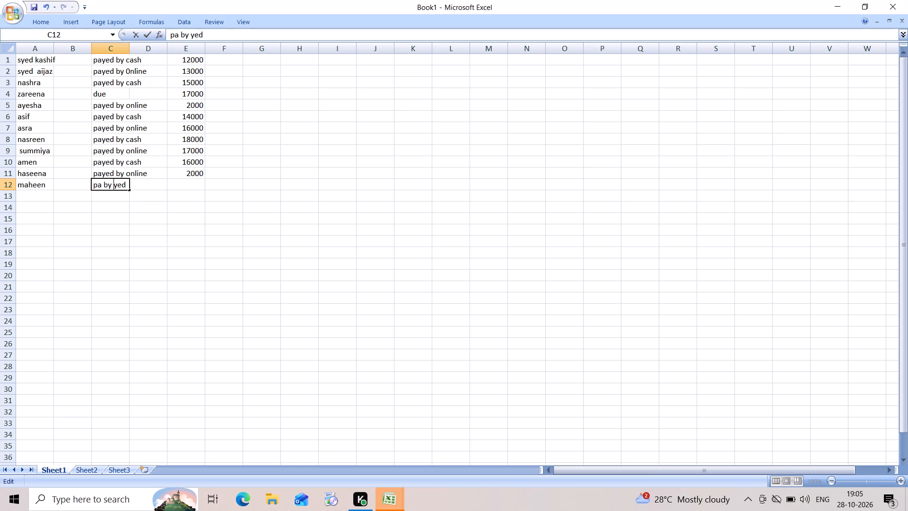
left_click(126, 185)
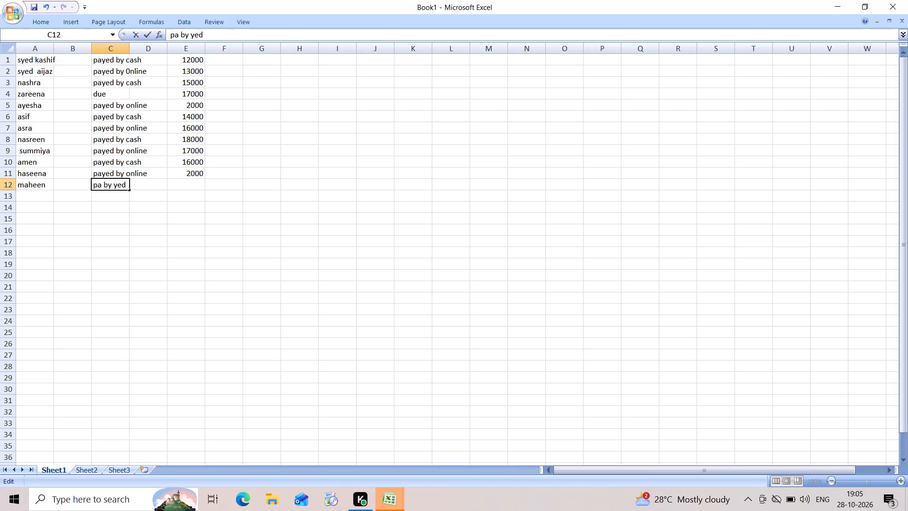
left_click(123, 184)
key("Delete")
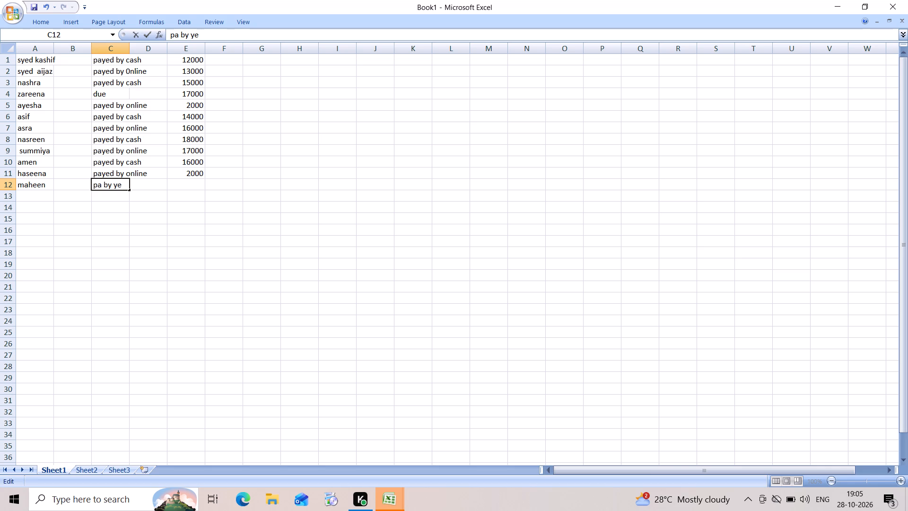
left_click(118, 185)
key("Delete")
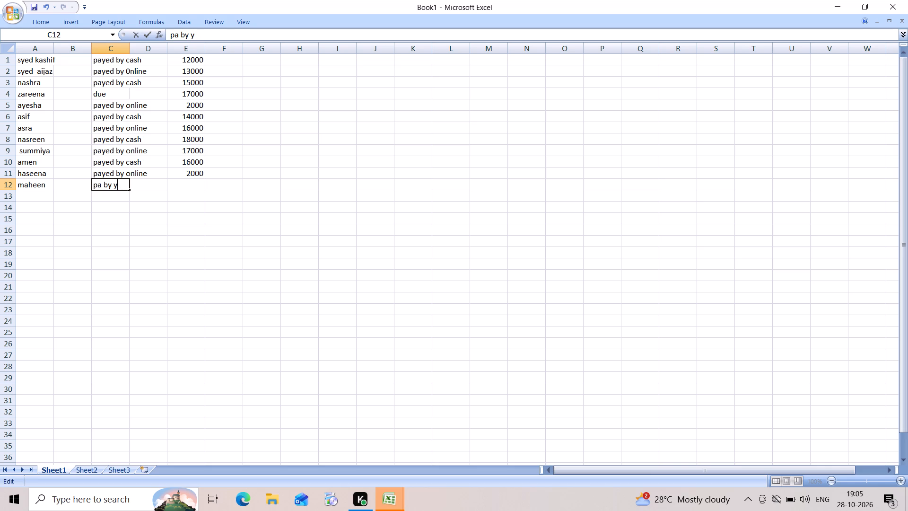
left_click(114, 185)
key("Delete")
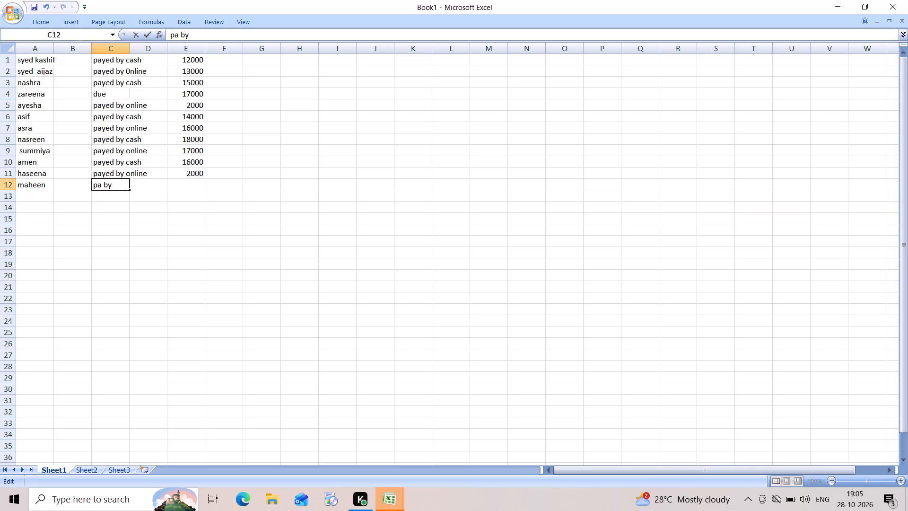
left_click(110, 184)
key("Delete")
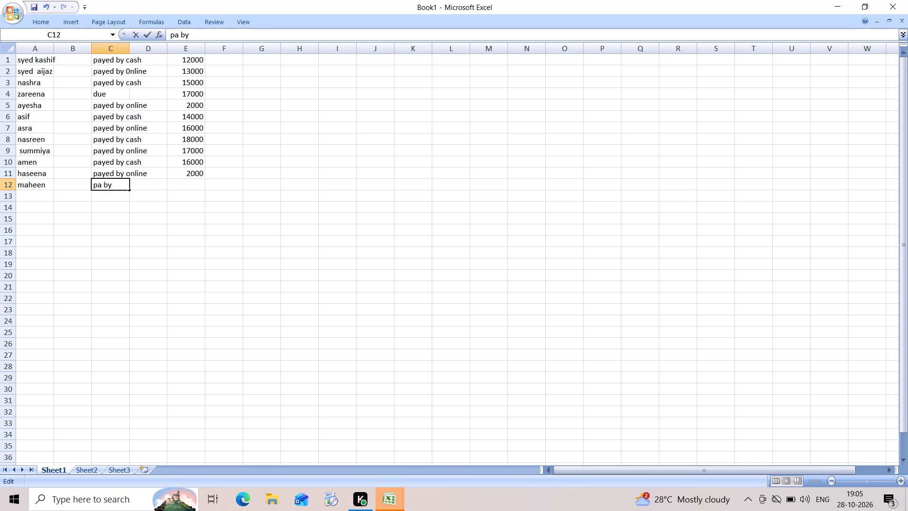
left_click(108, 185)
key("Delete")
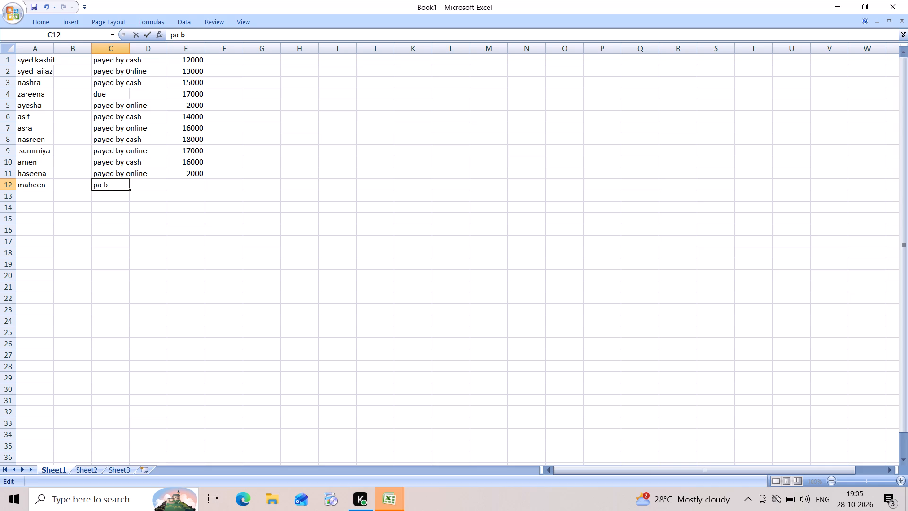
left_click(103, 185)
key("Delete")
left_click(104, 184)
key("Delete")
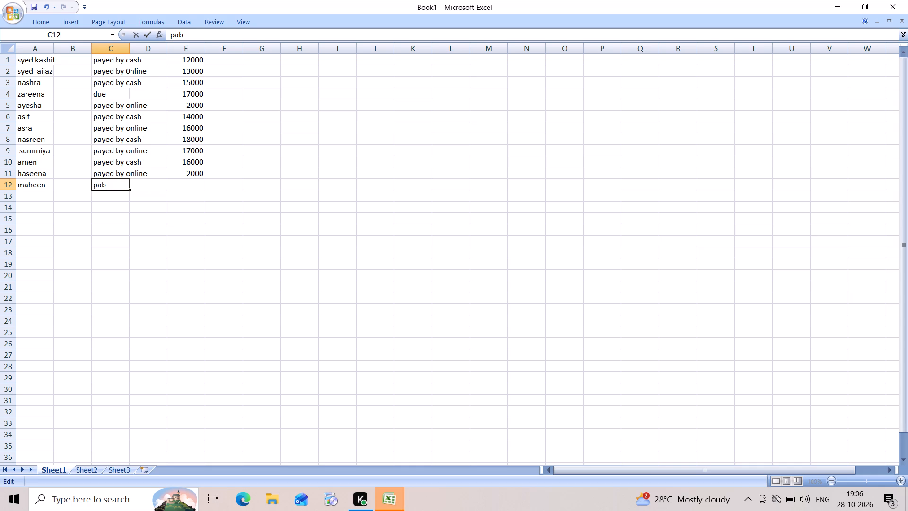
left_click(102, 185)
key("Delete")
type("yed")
Complete maheen's record in row 12 by extending C12 to "payed by cash" and entering the amount 19000 in E12.
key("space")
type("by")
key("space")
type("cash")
left_click(197, 186)
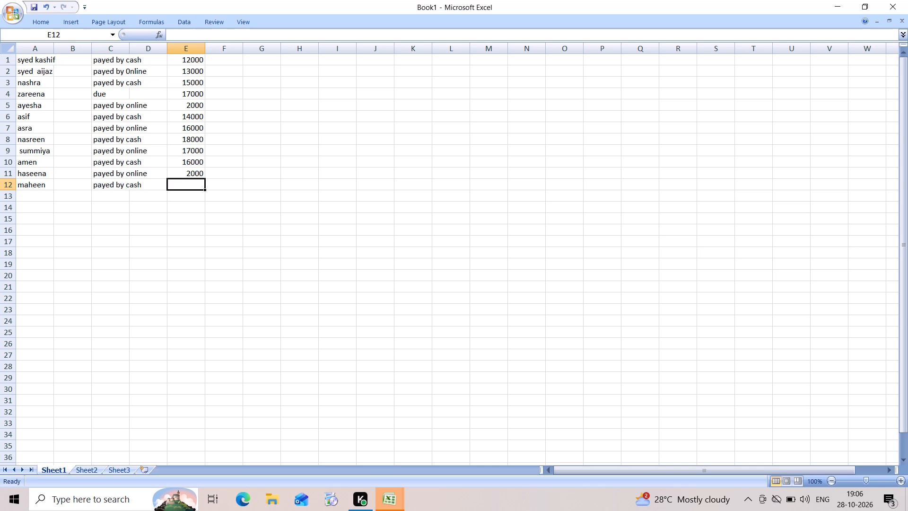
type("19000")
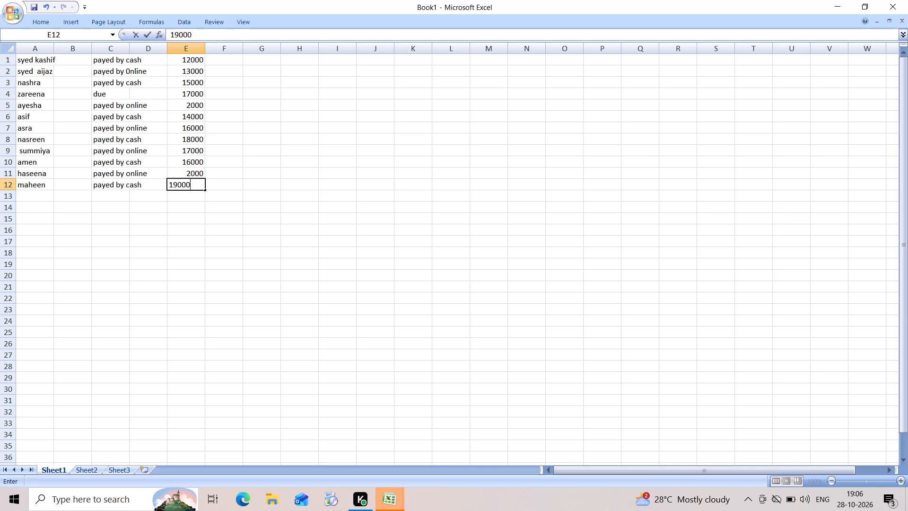
Fill row 13 with the name "afsar" in A13, "payed by cash" in C13 and the amount 14000 in E13.
left_click(36, 197)
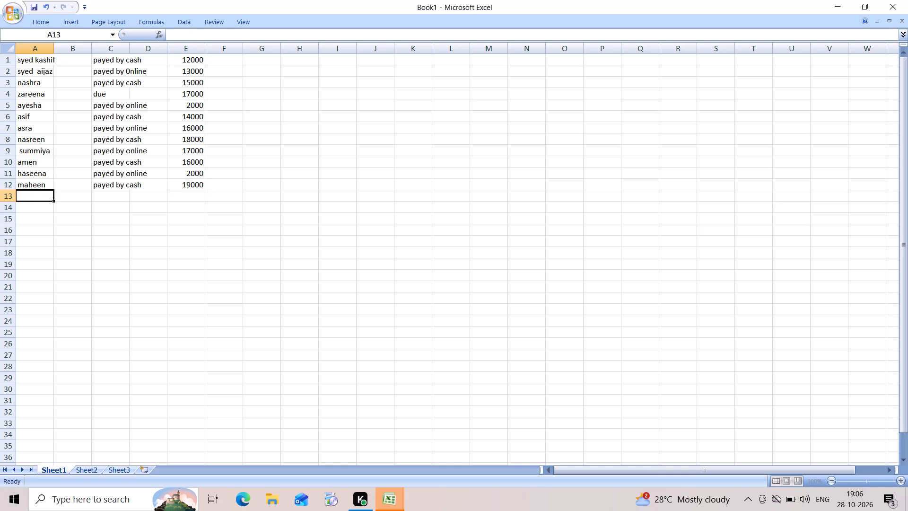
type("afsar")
left_click(108, 195)
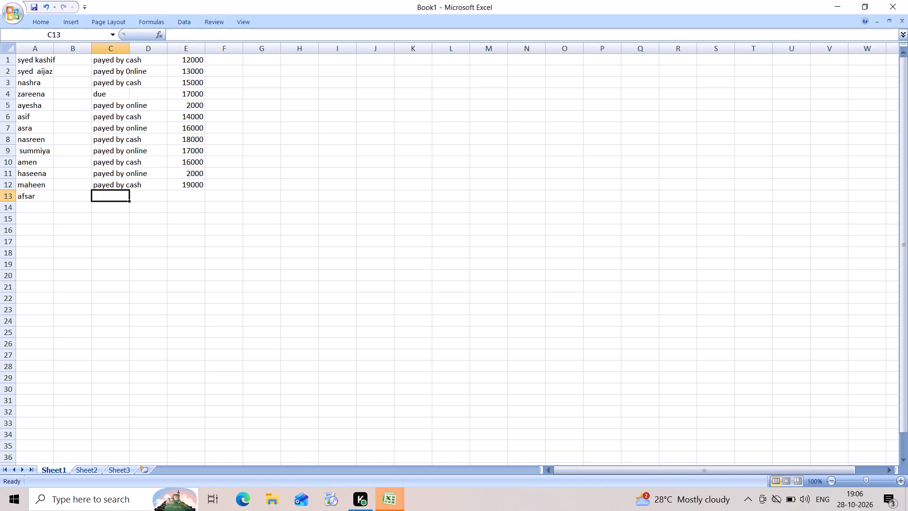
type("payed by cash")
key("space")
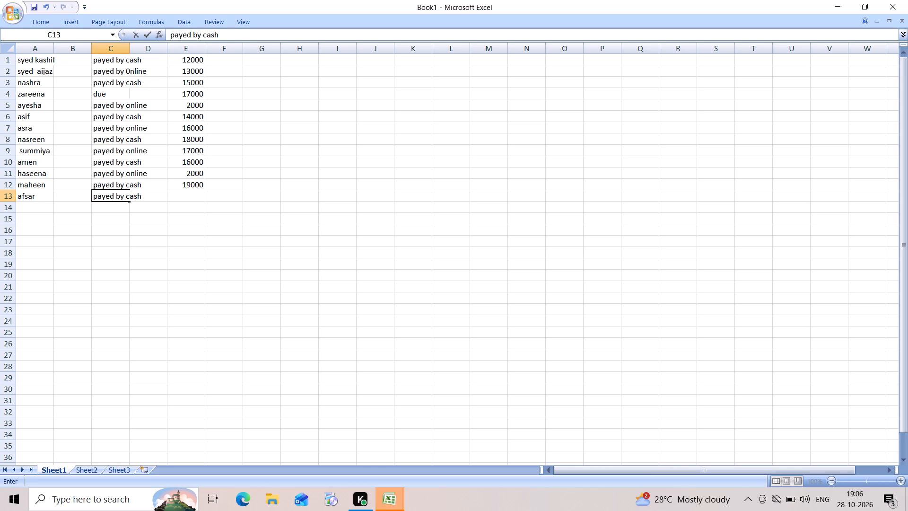
left_click(194, 194)
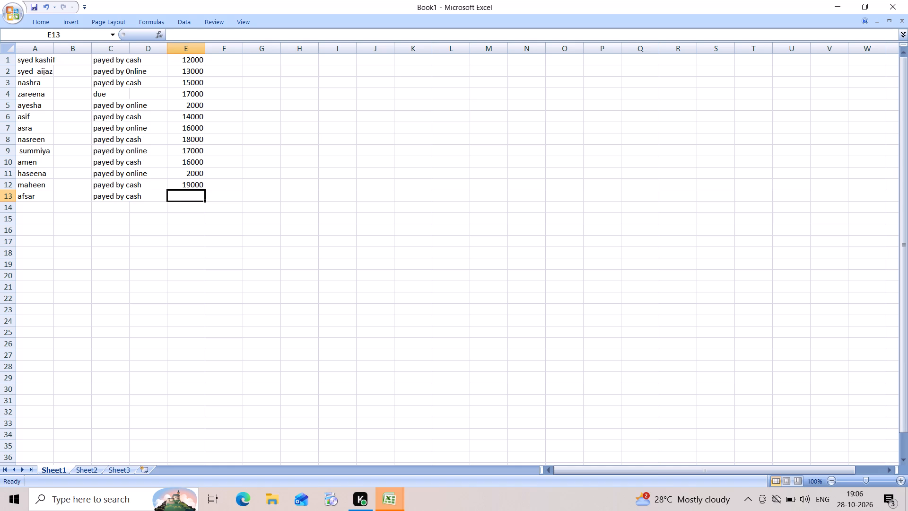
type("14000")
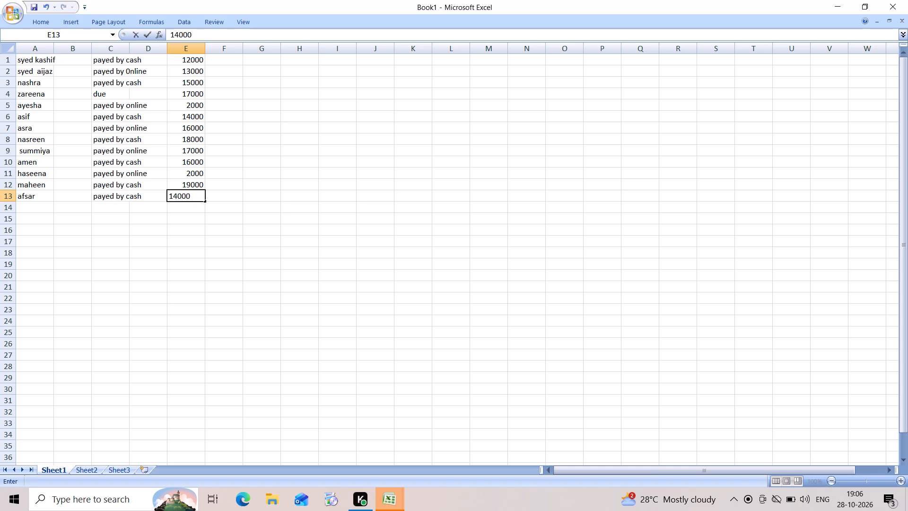
Fill row 14 with the name "afsha" in A14, "payed by online" in C14 and the amount 16000 in E14.
left_click(30, 208)
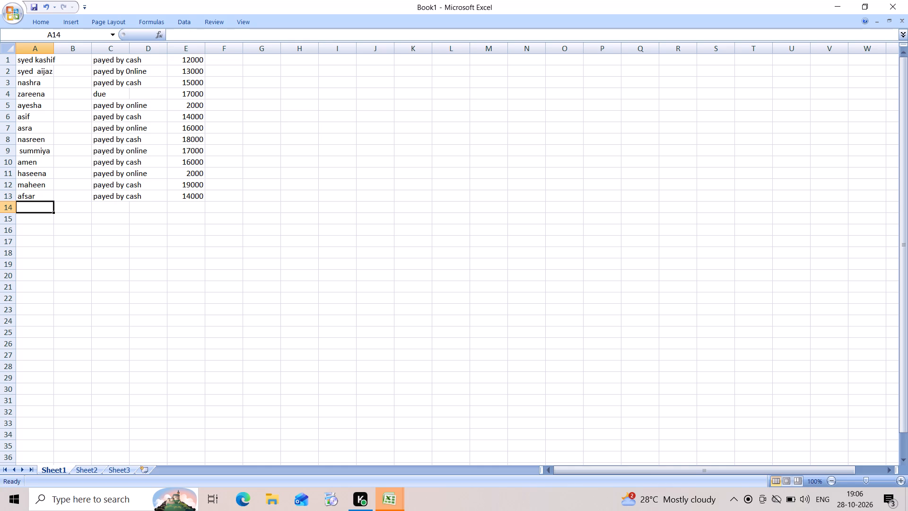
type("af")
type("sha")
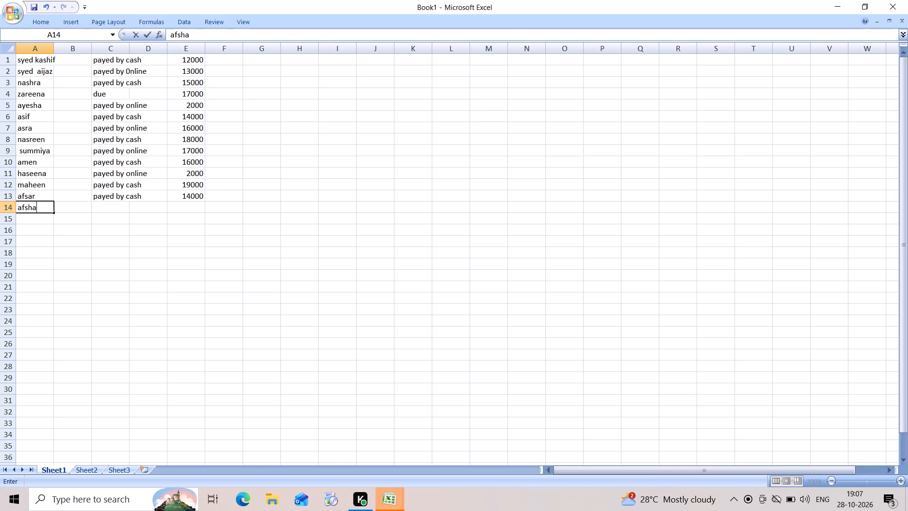
left_click(107, 208)
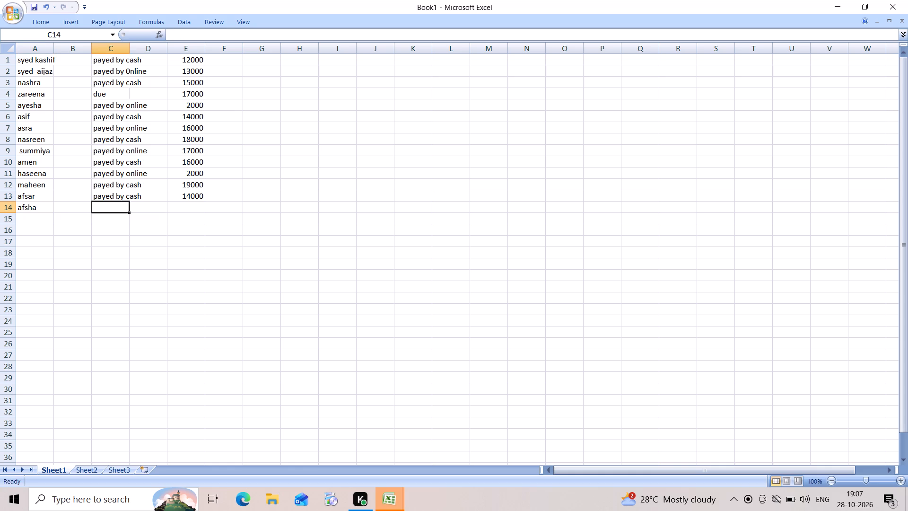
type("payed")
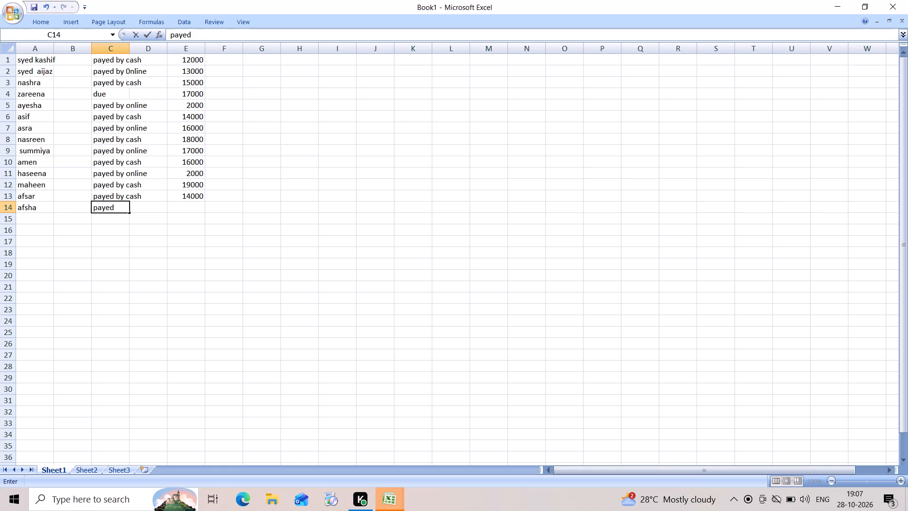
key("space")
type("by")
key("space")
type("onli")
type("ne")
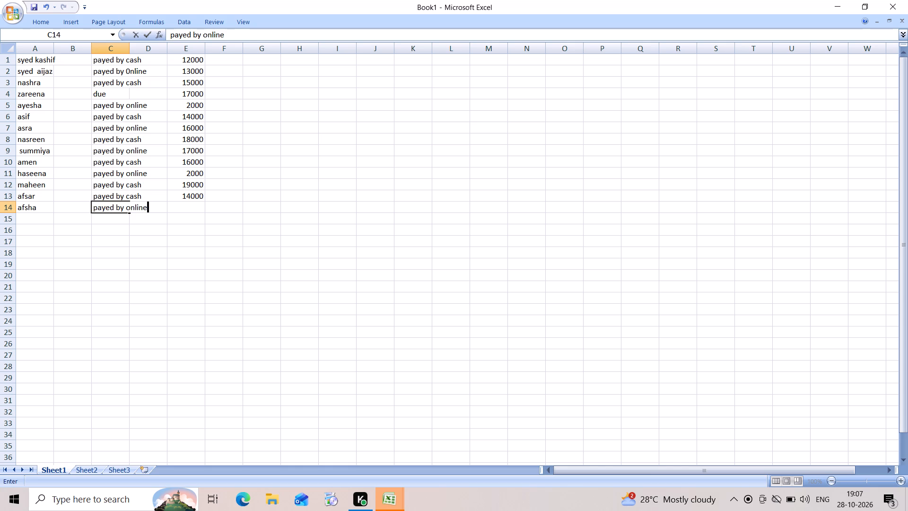
left_click(194, 207)
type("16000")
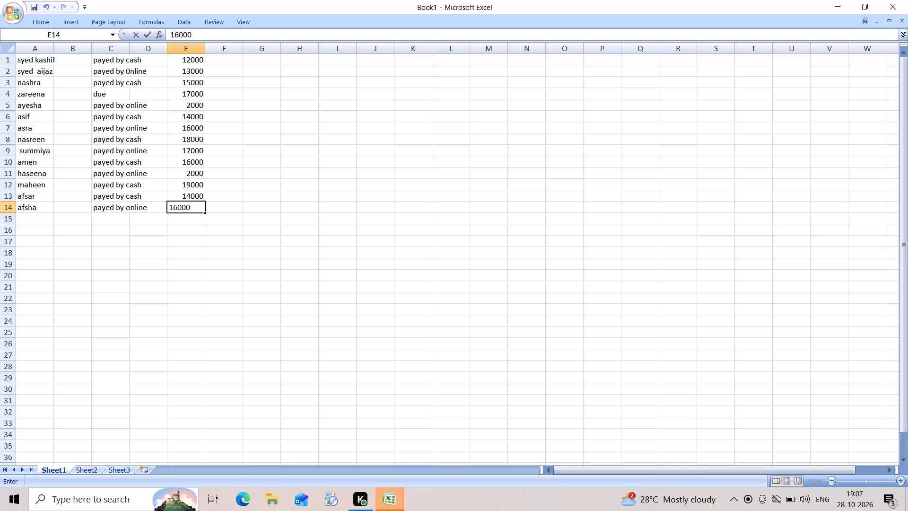
Fill row 15 with the name "hafsa" in A15, "payed by cash" in C15 and the amount 18000 in E15.
left_click(32, 218)
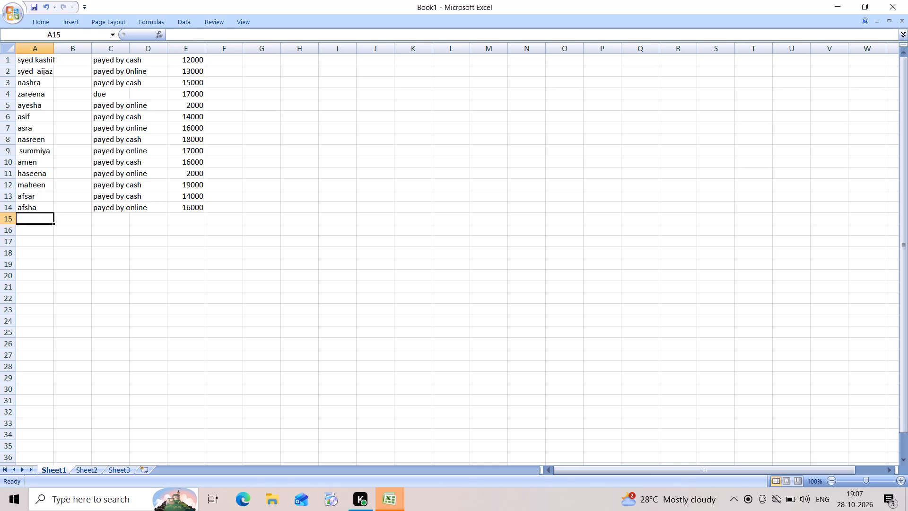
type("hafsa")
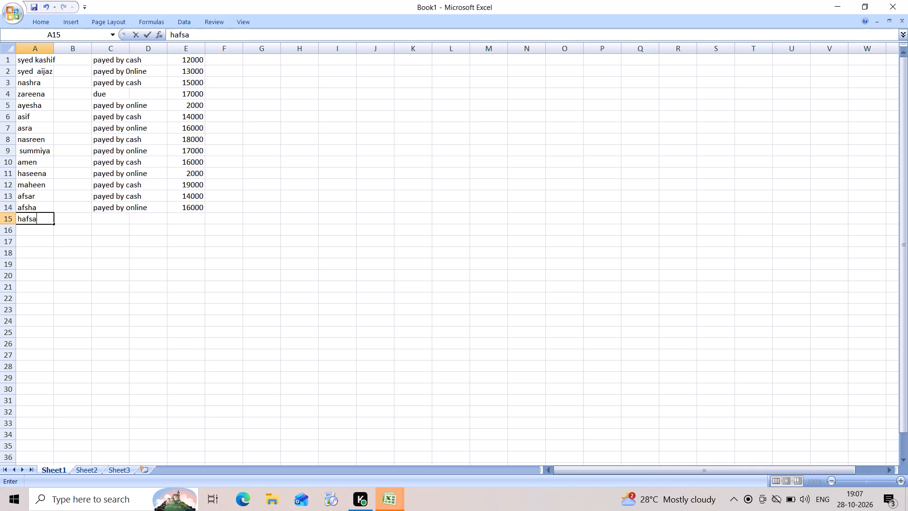
left_click(103, 218)
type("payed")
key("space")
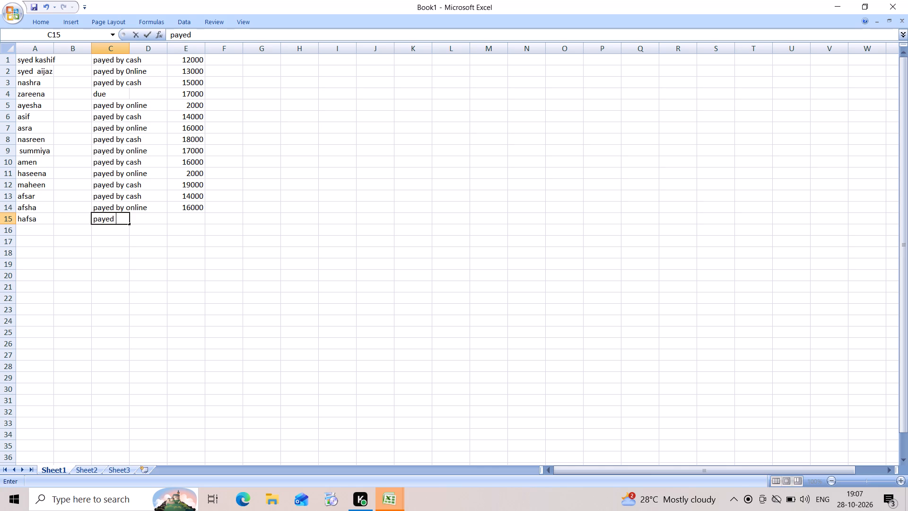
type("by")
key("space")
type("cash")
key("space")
left_click(189, 216)
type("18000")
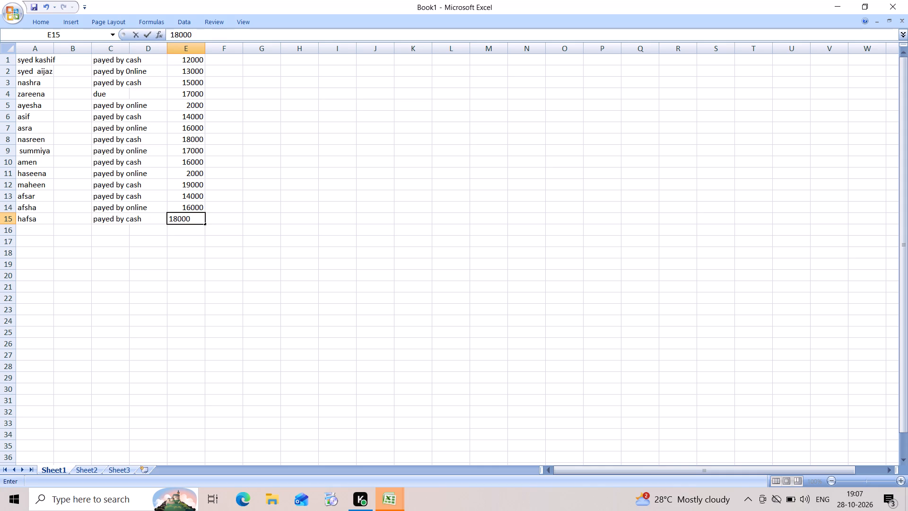
Fill row 16 with the name "rimsha" in A16, "payed by online" in C16 and the amount 19000 in E16.
left_click(31, 231)
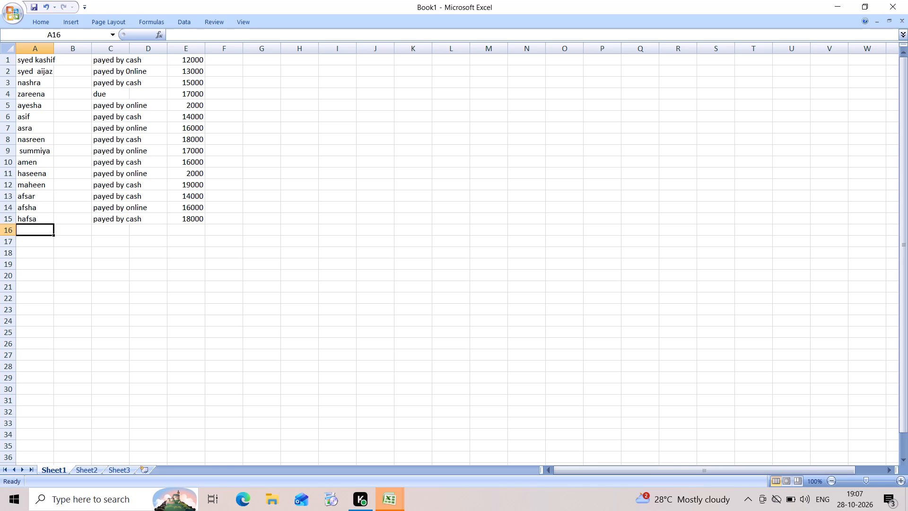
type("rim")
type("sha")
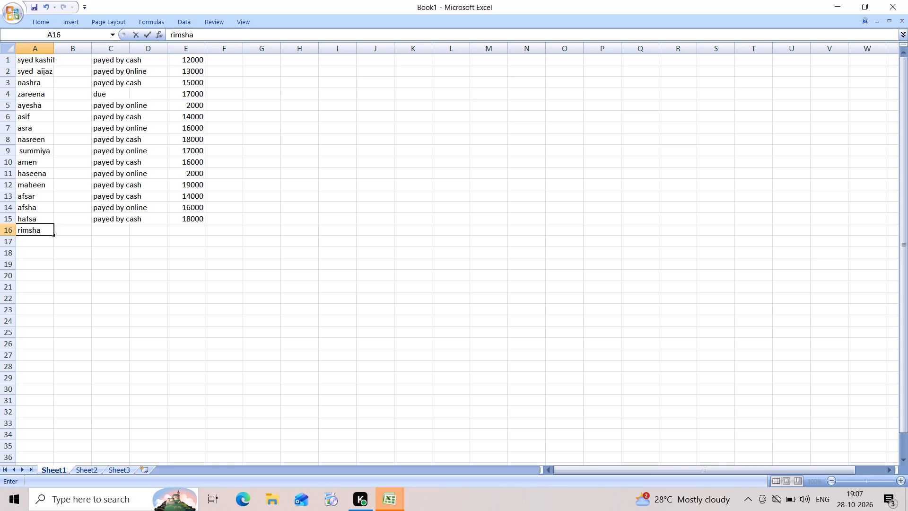
left_click(106, 233)
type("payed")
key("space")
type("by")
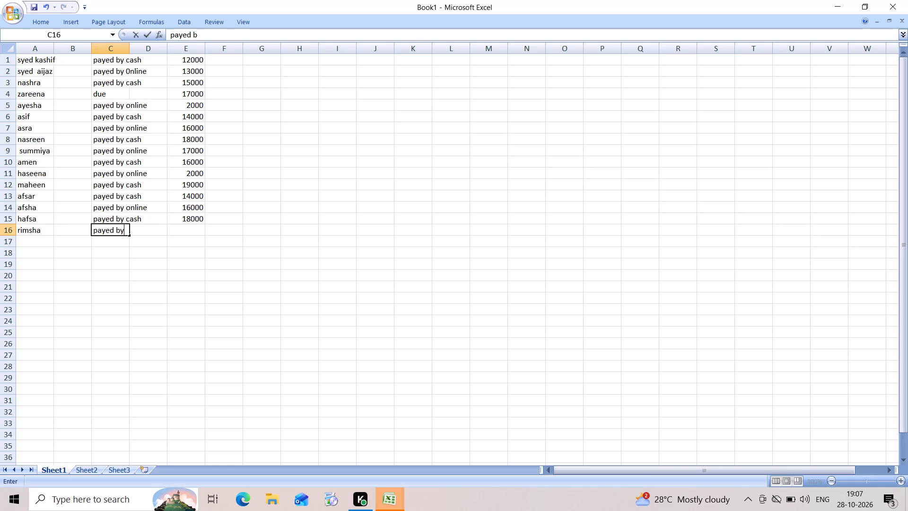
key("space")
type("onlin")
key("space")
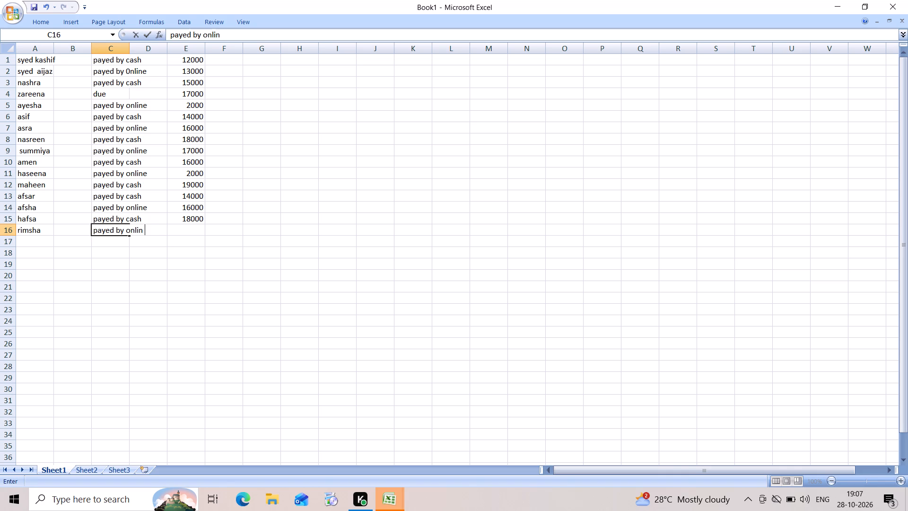
left_click(142, 230)
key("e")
left_click(181, 229)
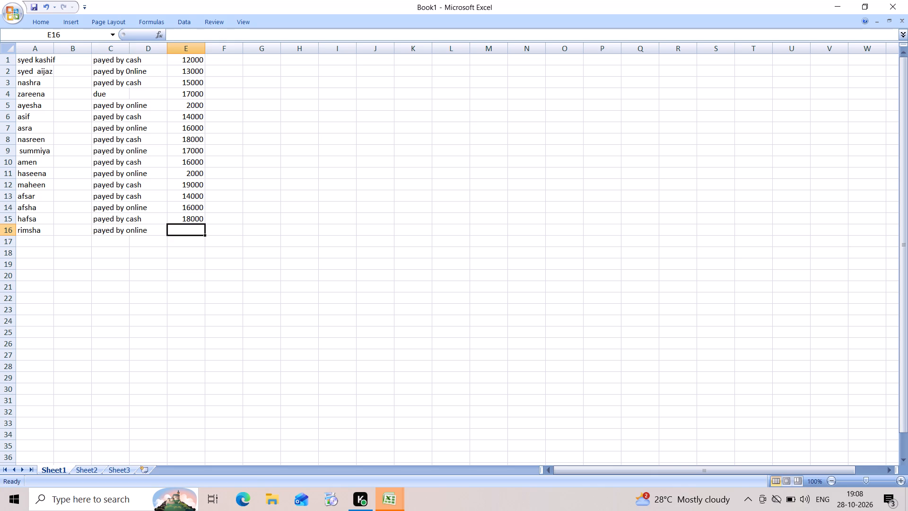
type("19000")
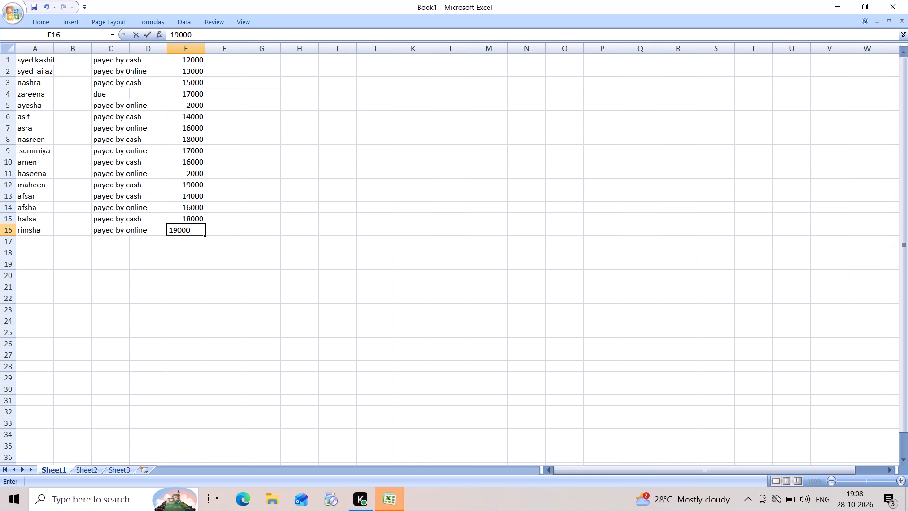
Fill row 17 with the name "ahmedi" in A17, "payed by cash" in C17 and the amount 2000 in E17.
left_click(36, 241)
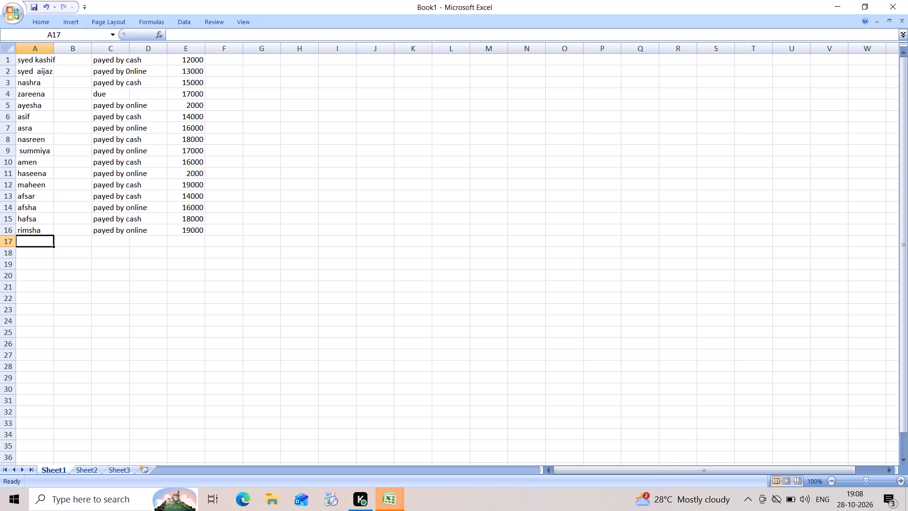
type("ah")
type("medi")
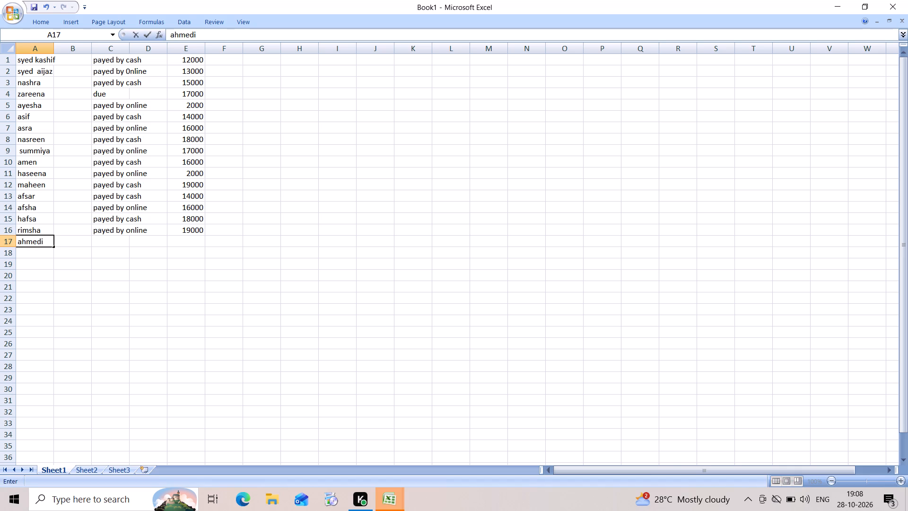
left_click(103, 243)
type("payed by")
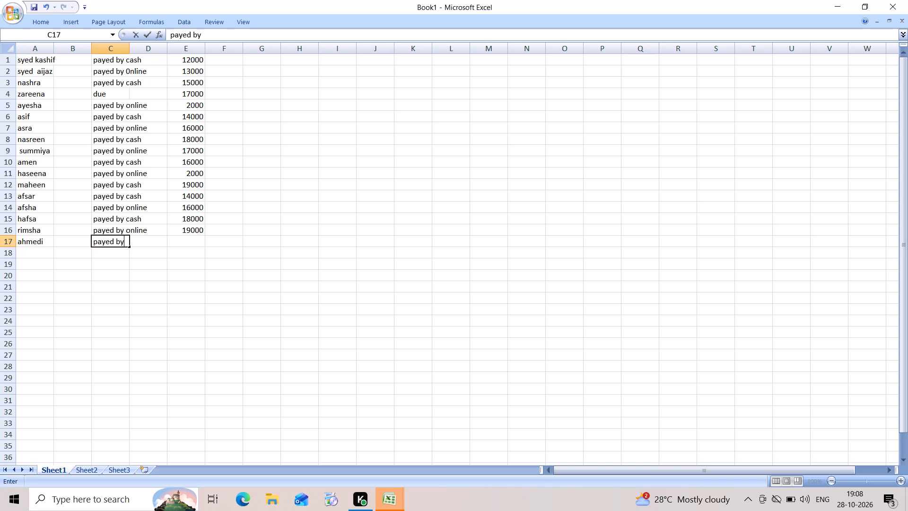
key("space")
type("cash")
left_click(193, 239)
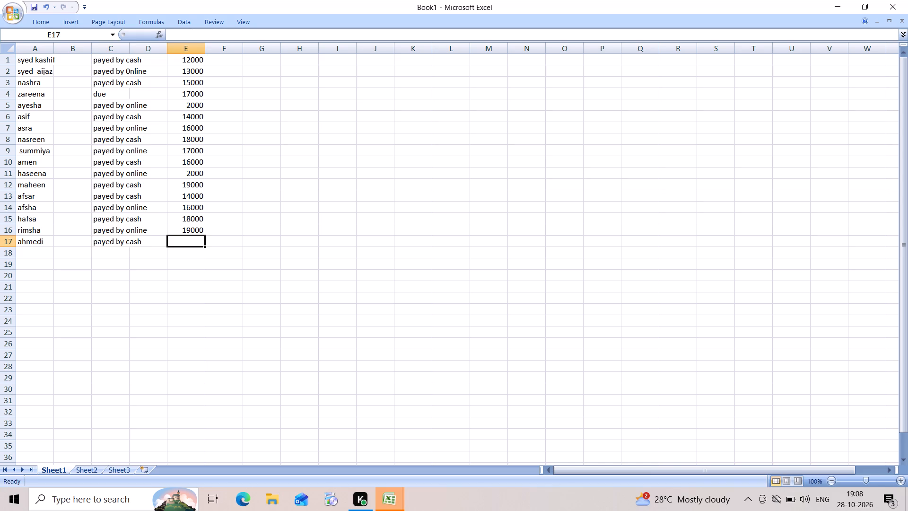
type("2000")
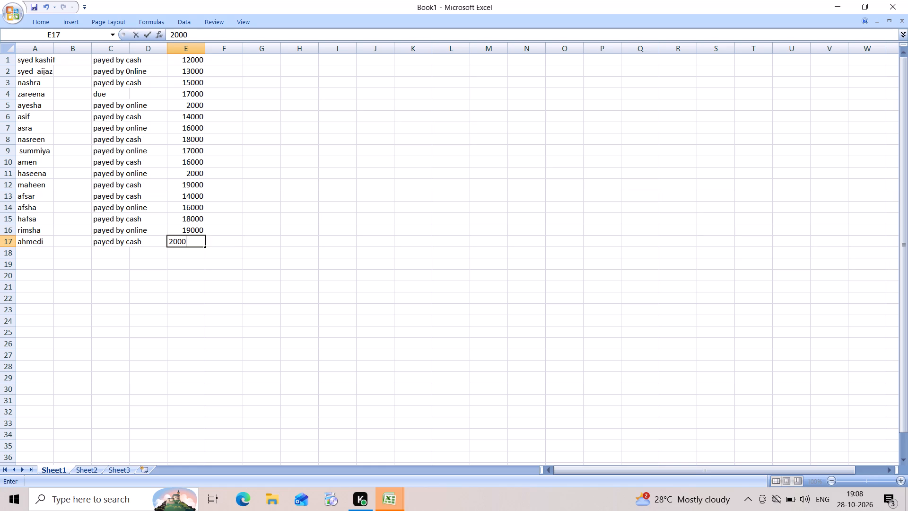
left_click(26, 253)
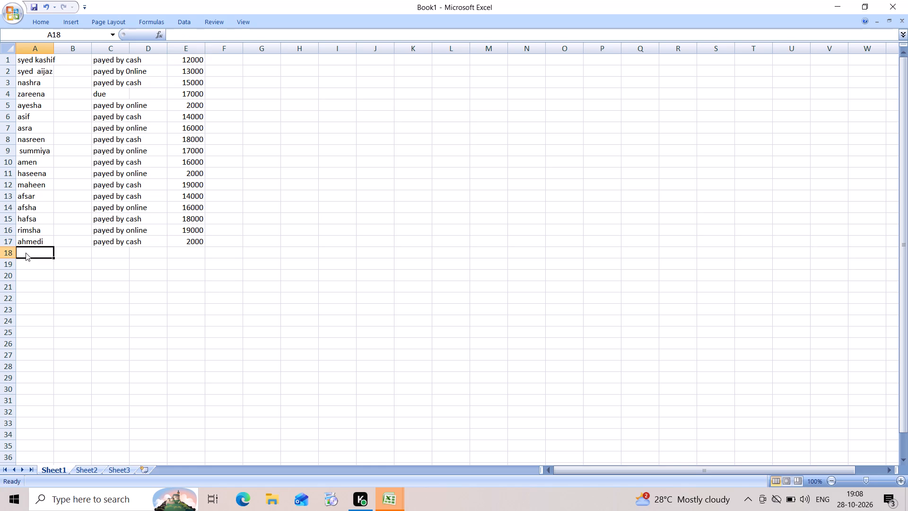
Fill row 18 with the name "amer" in A18, "payed by online" in C18 and the amount 14000 in E18.
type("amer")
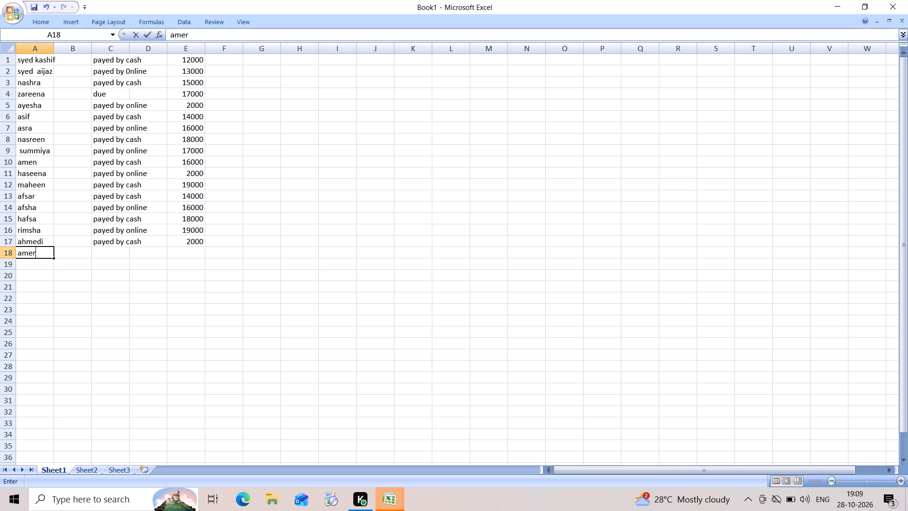
left_click(106, 252)
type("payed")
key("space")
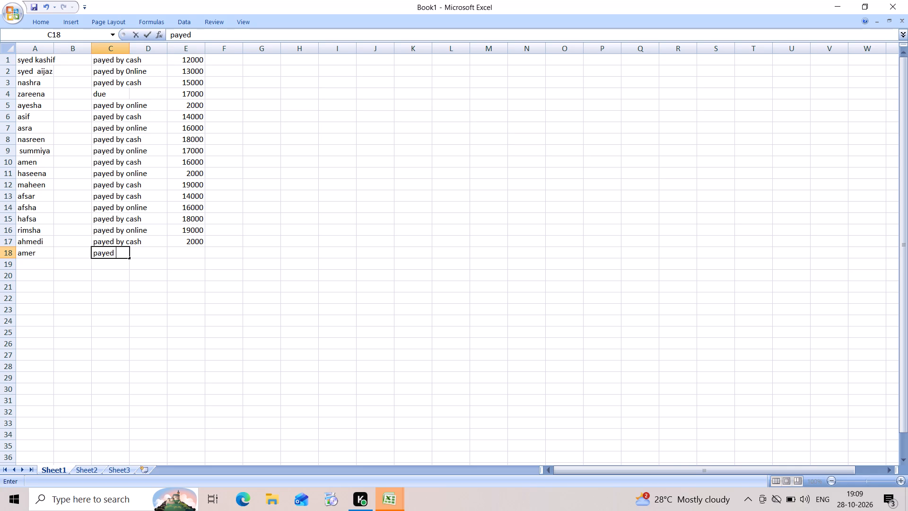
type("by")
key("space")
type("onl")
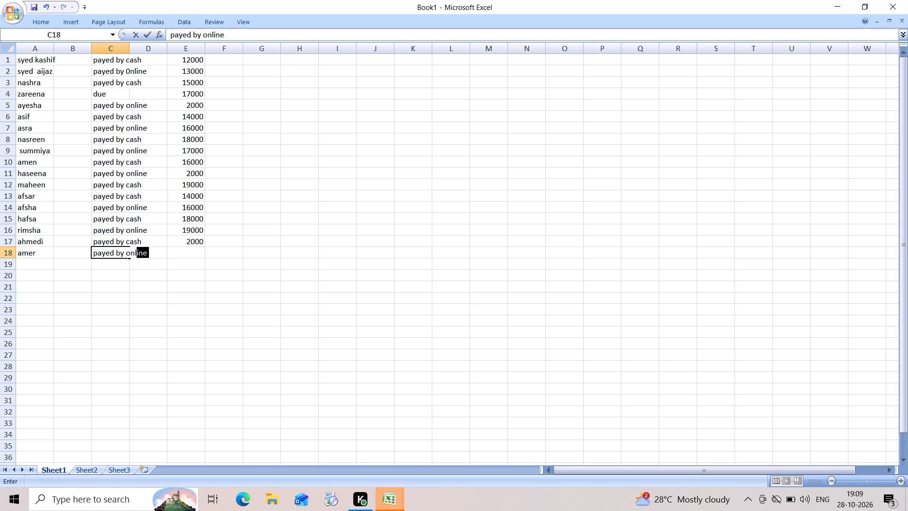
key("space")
left_click(137, 251)
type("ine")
left_click(194, 256)
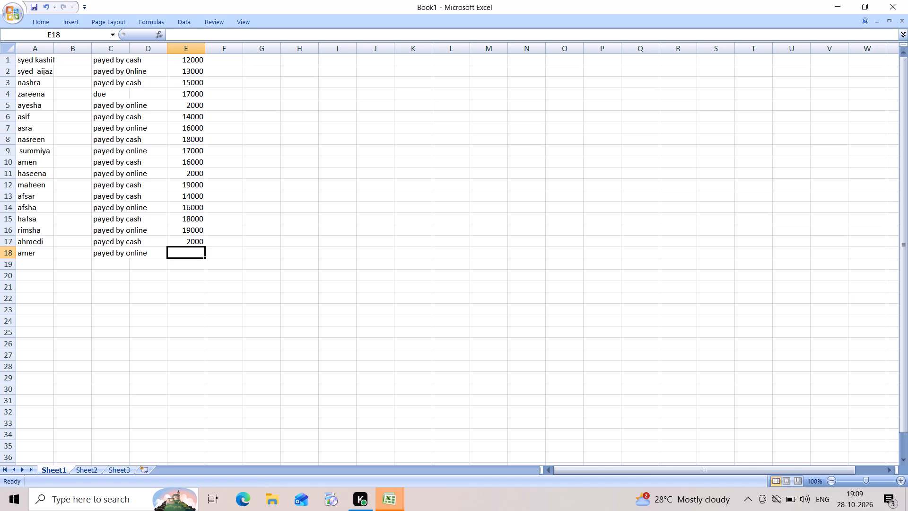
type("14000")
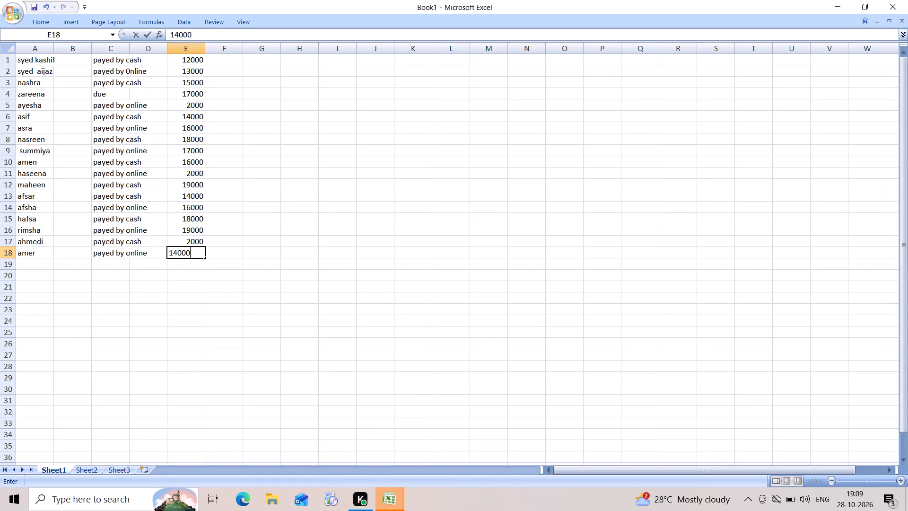
Fill row 19 with the name "amjad" in A19, "payed by cash" in C19 and the amount 16000 in E19.
left_click(31, 266)
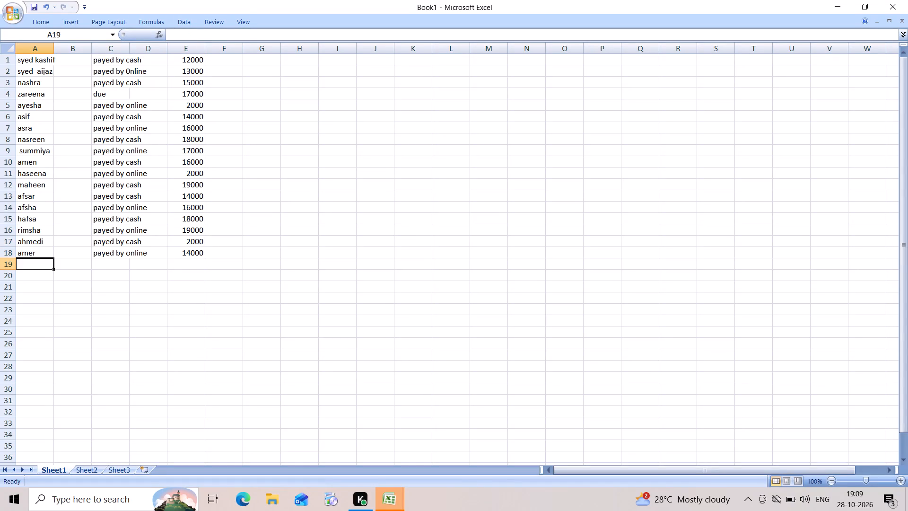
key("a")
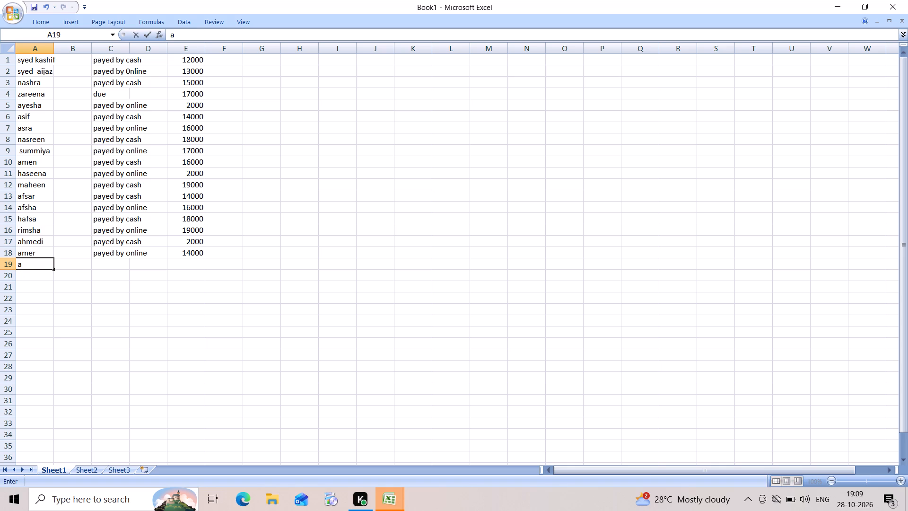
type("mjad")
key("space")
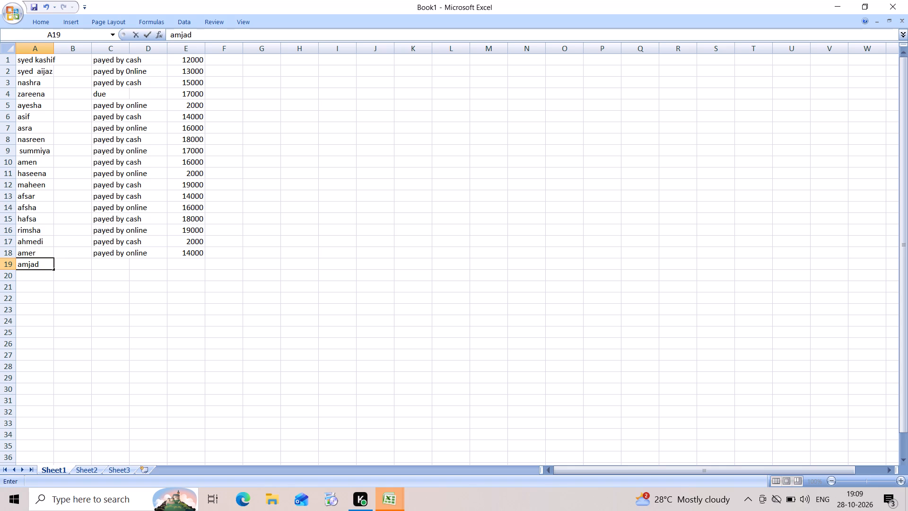
left_click(116, 265)
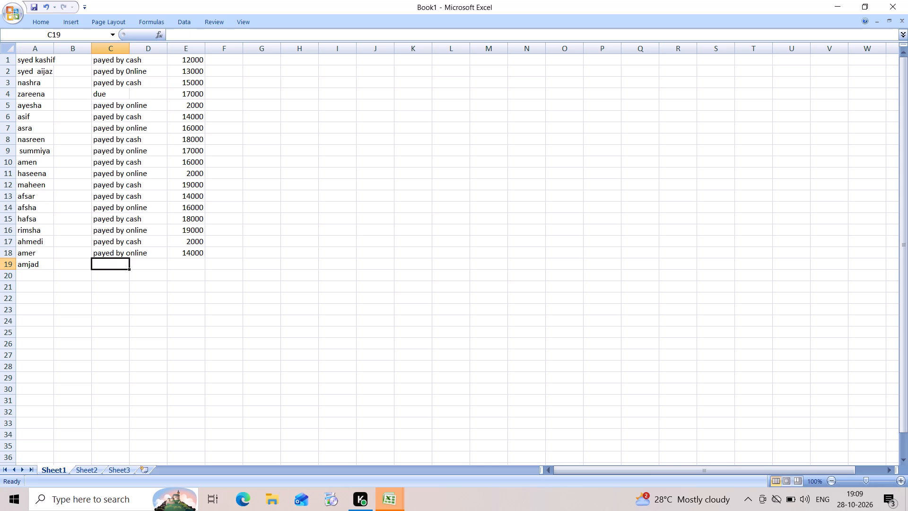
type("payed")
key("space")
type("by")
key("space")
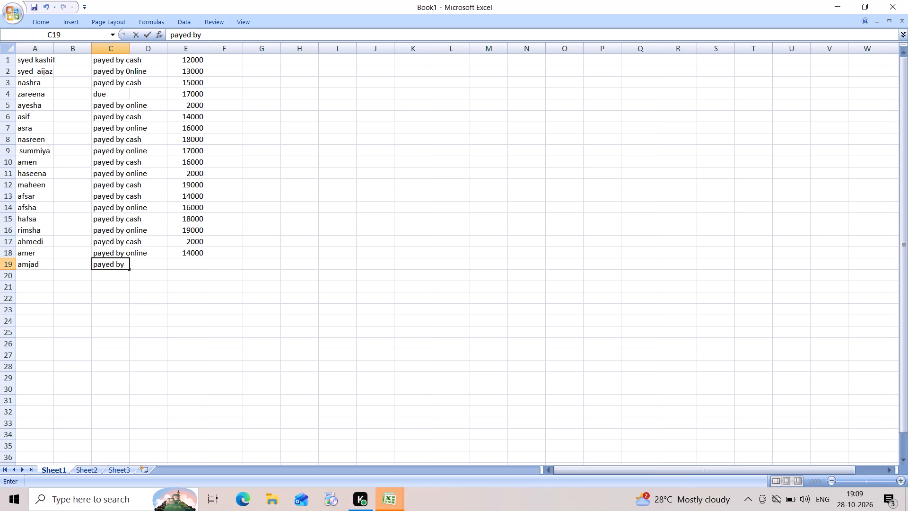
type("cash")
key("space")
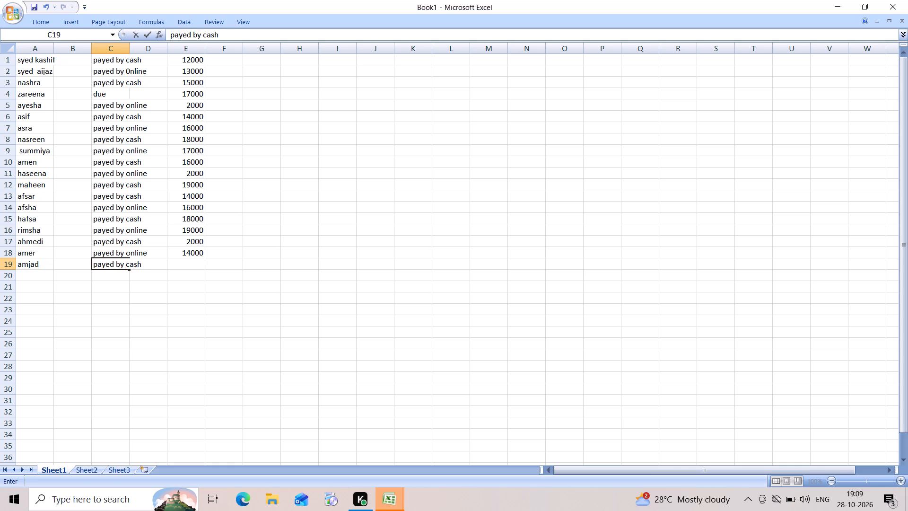
left_click(192, 264)
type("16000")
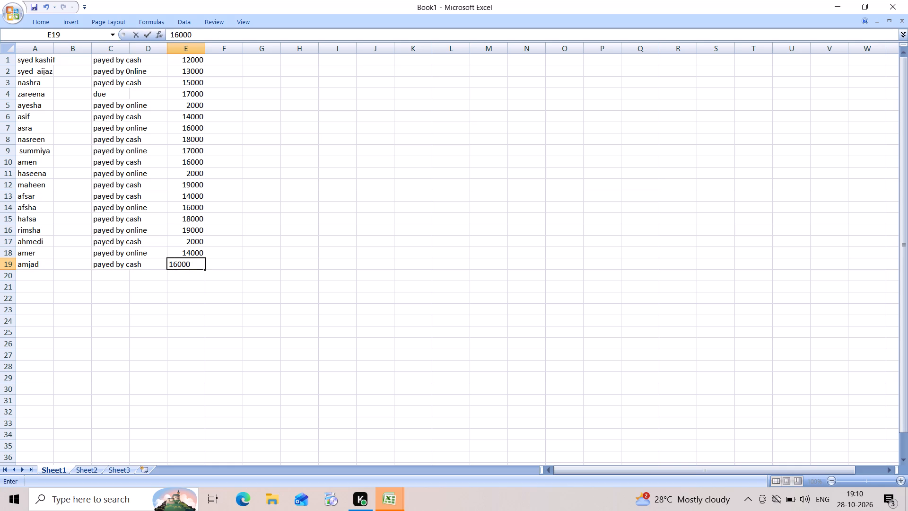
Fill row 20 with the name "amjum" in A20, "payed by online" in C20 and the amount 18000 in E20.
left_click(31, 276)
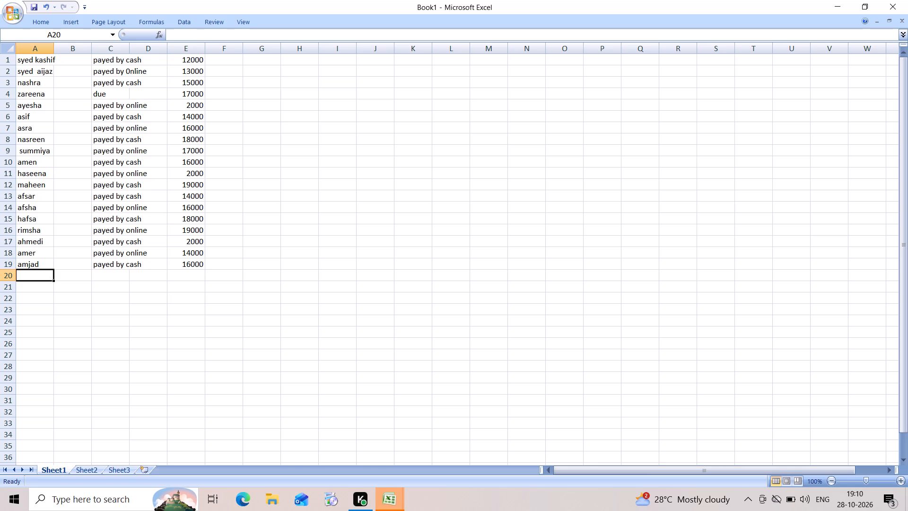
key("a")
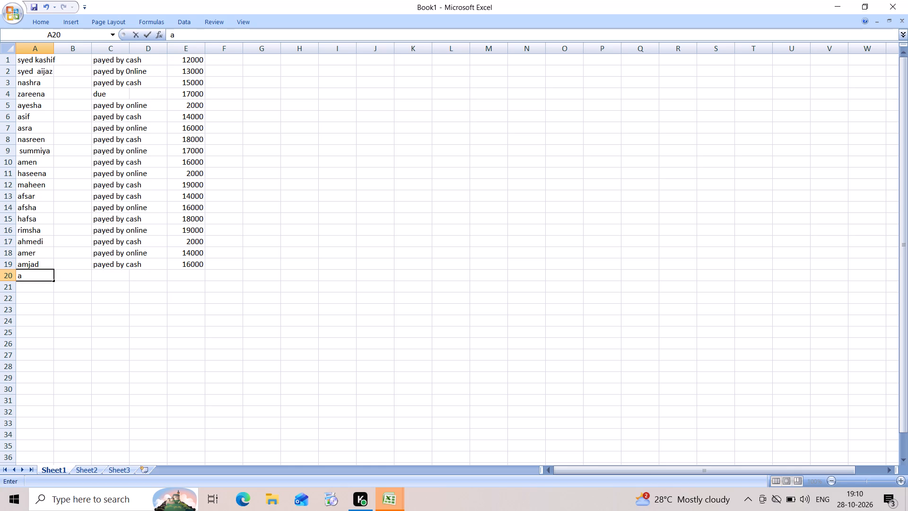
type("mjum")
left_click(97, 280)
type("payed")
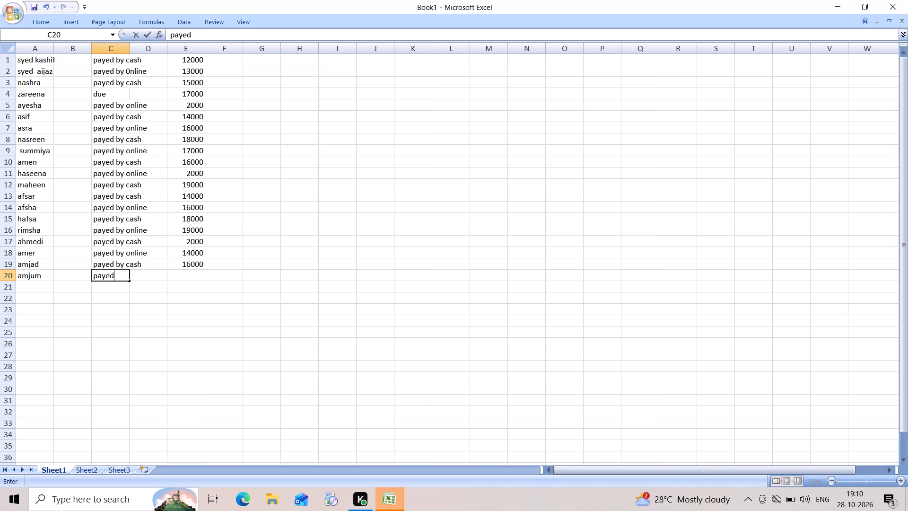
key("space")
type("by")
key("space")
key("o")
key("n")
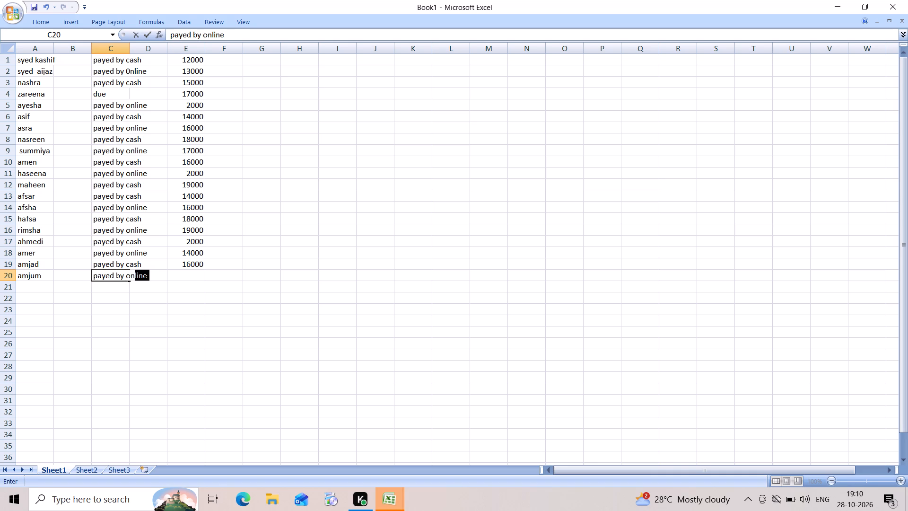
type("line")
left_click(196, 273)
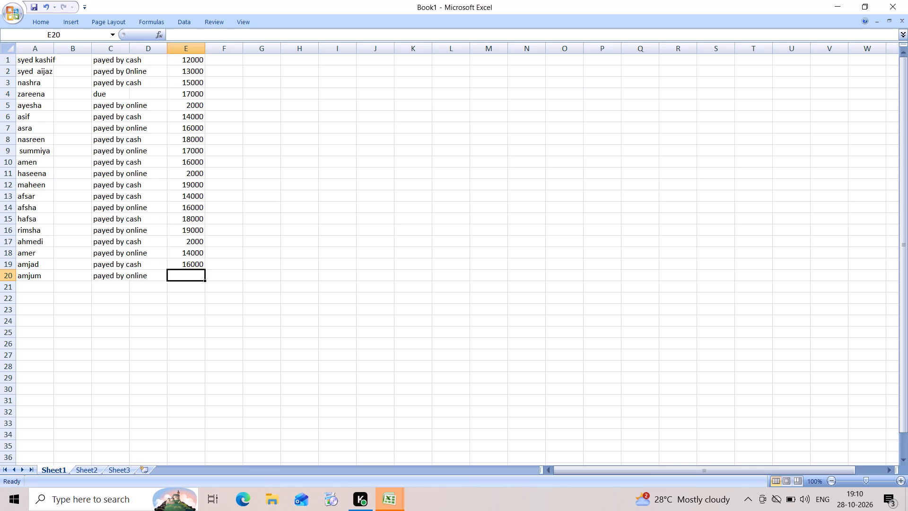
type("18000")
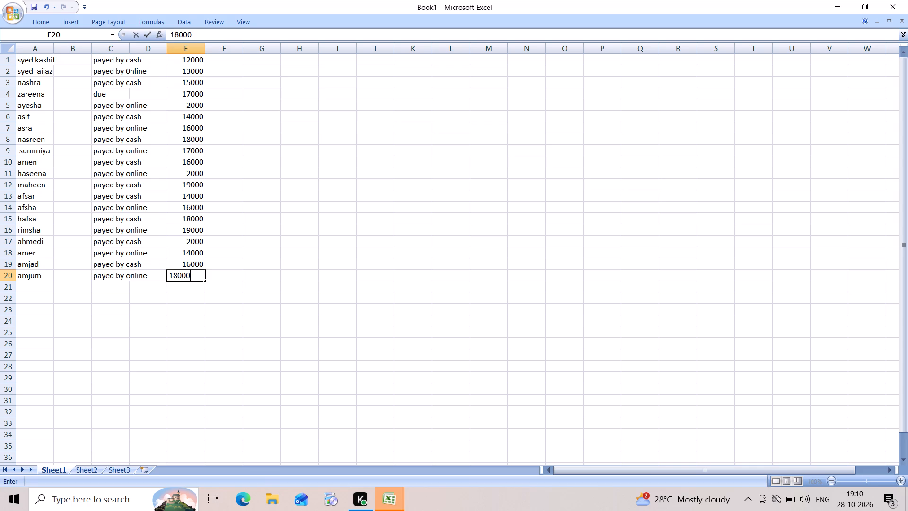
left_click(28, 285)
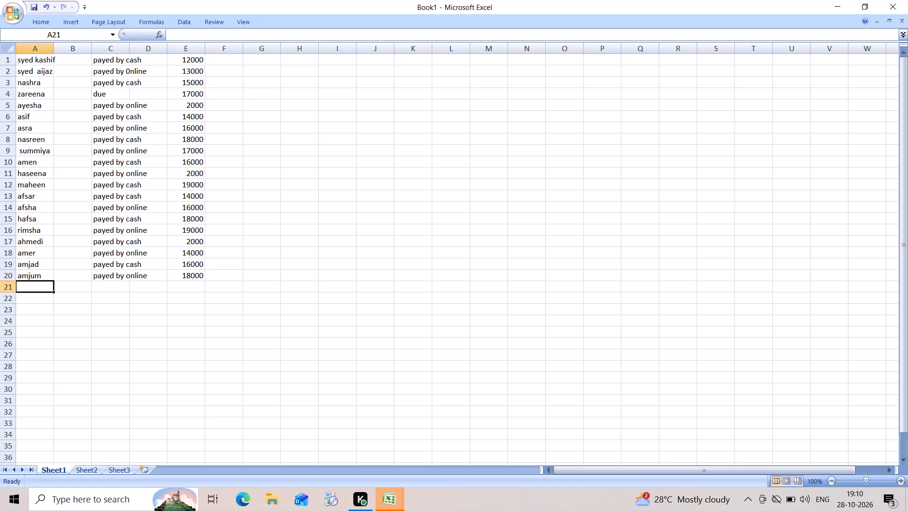
Correct the spelling of the name in A20 to "anjum".
left_click(28, 277)
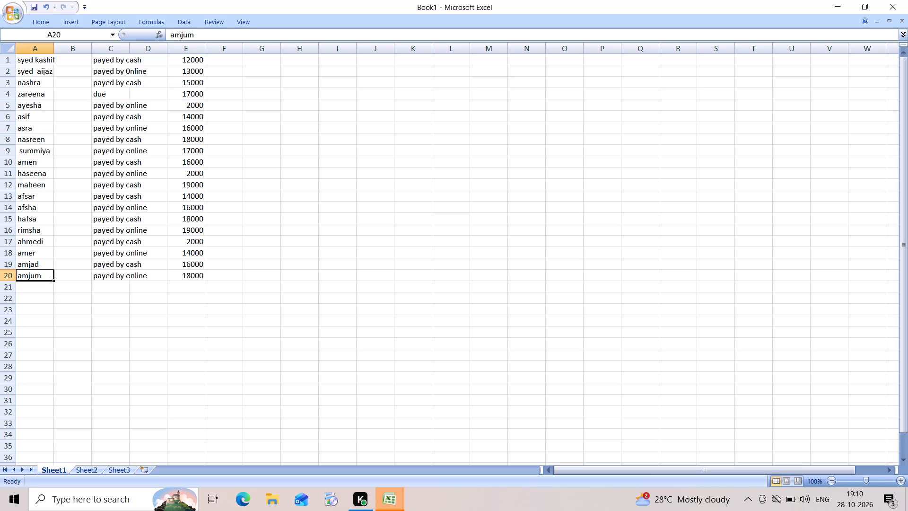
left_click(28, 277)
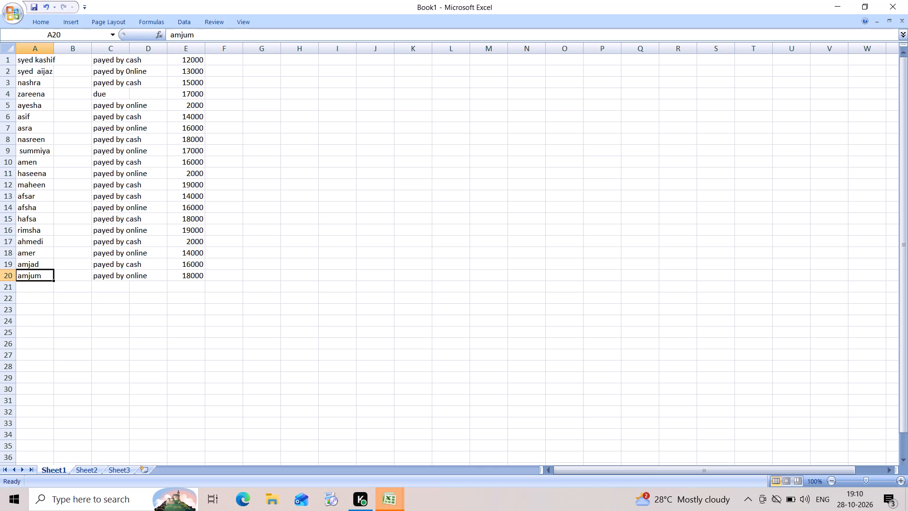
triple_click(27, 274)
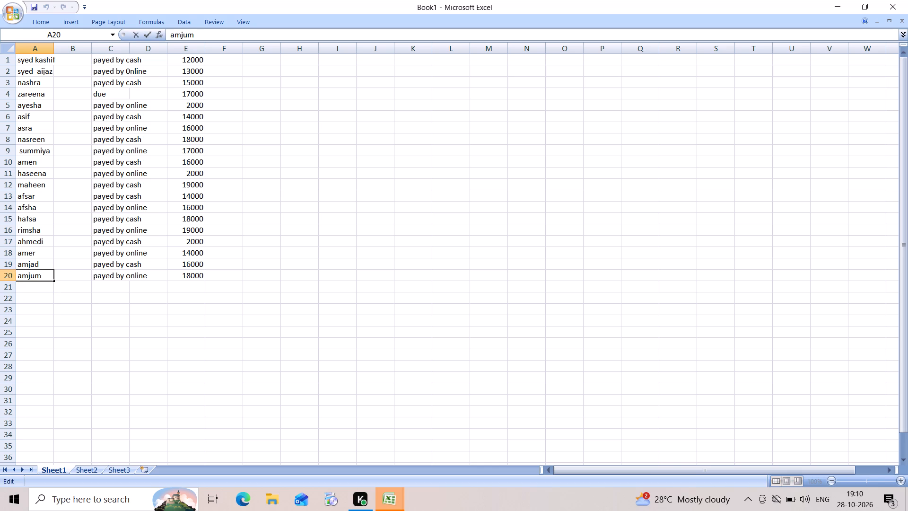
left_click(25, 275)
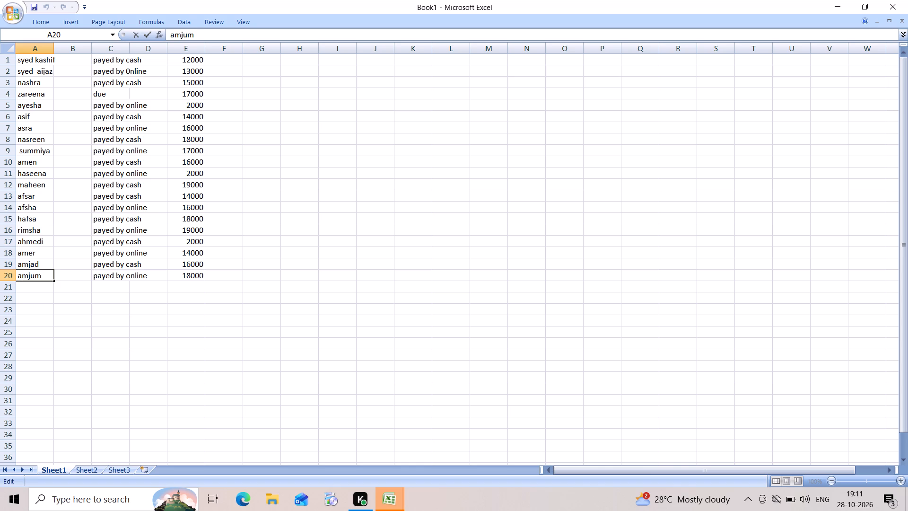
left_click(25, 276)
key("Delete")
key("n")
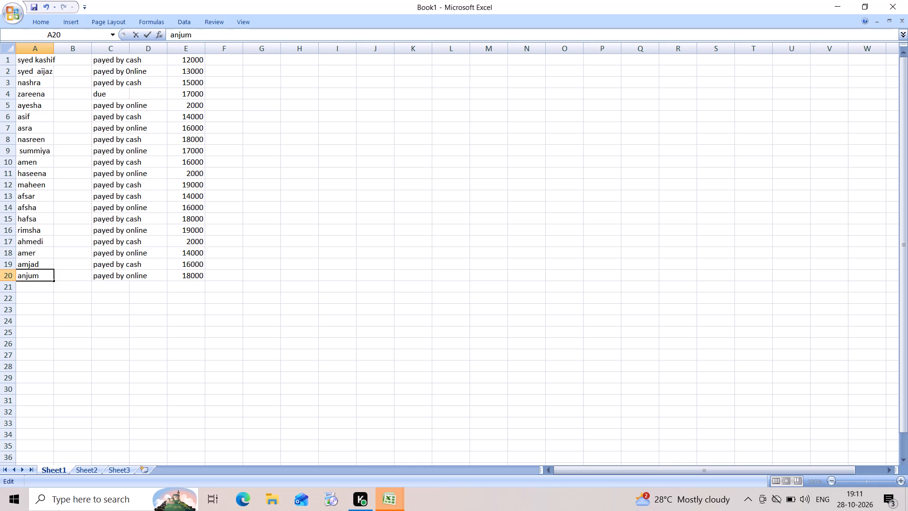
left_click(27, 286)
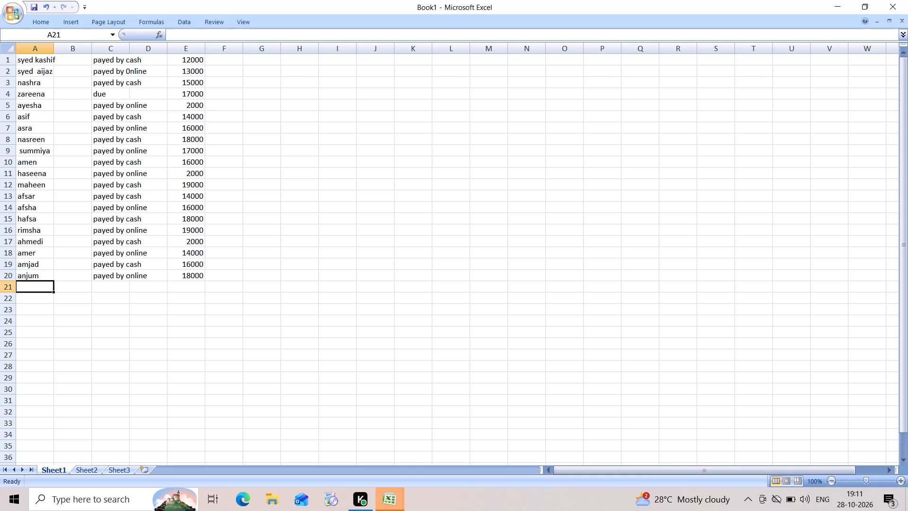
Fill row 21 with the name "arman" in A21, "payed by cash" in C21 and the amount 17000 in E21.
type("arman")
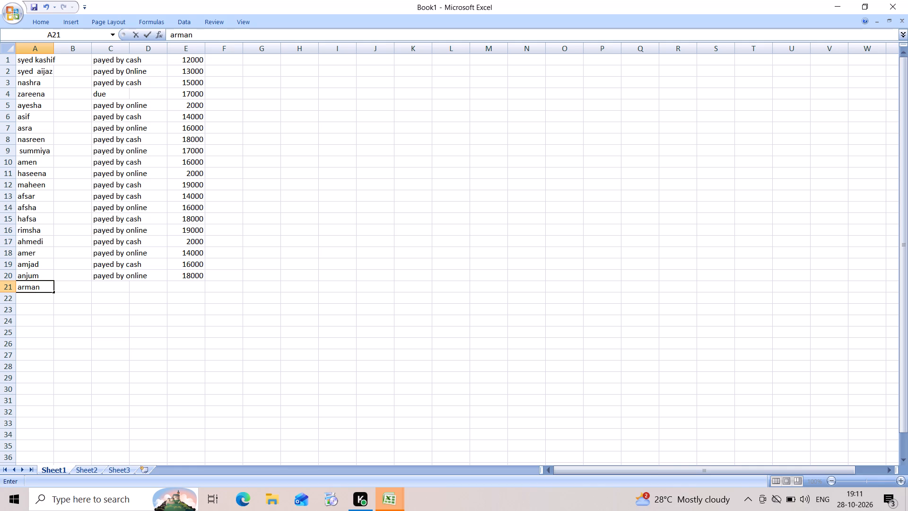
left_click(100, 288)
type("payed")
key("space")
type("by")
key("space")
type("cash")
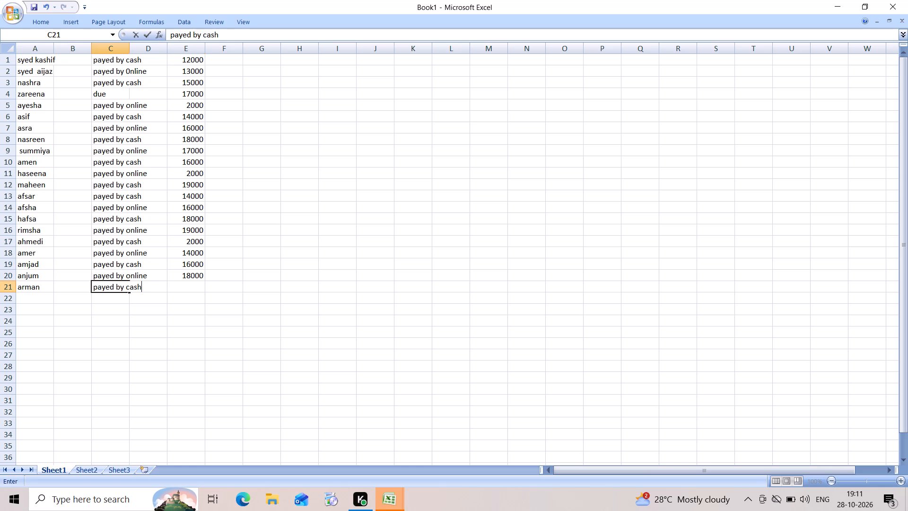
left_click(195, 285)
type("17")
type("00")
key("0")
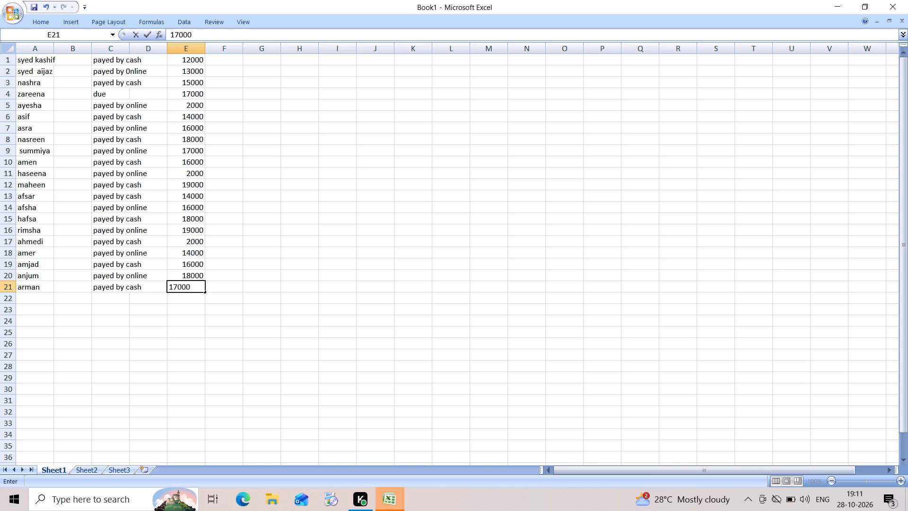
Fill row 22 with the name "ayan" in A22, "payed by online" in C22 and the amount 14000 in E22.
left_click(25, 298)
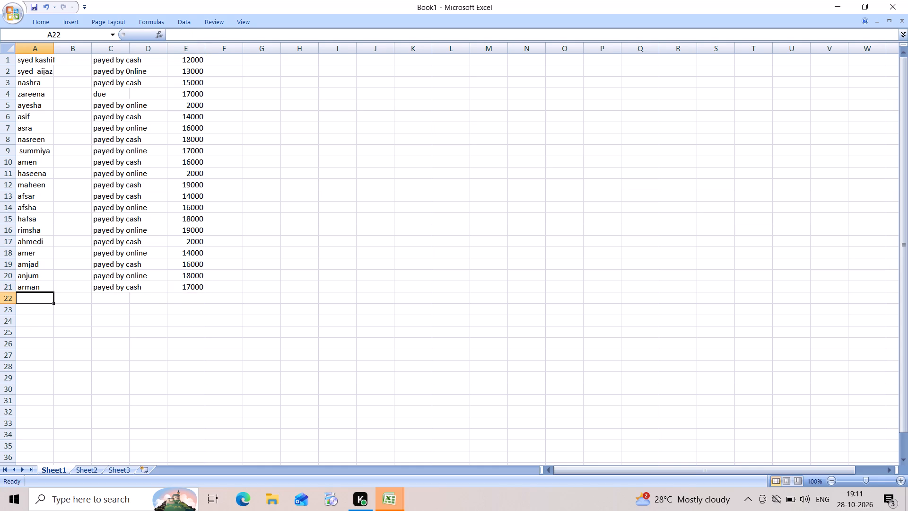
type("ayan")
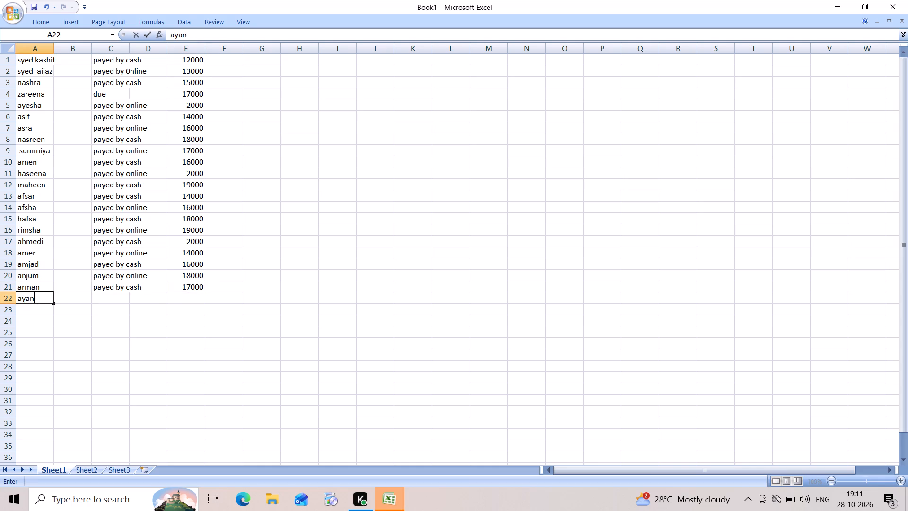
left_click(105, 299)
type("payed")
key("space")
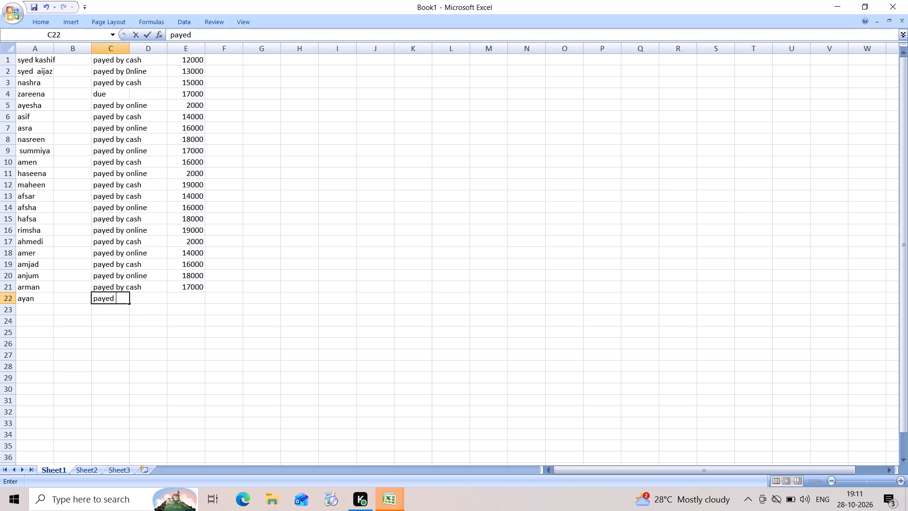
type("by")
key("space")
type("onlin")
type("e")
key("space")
left_click(193, 299)
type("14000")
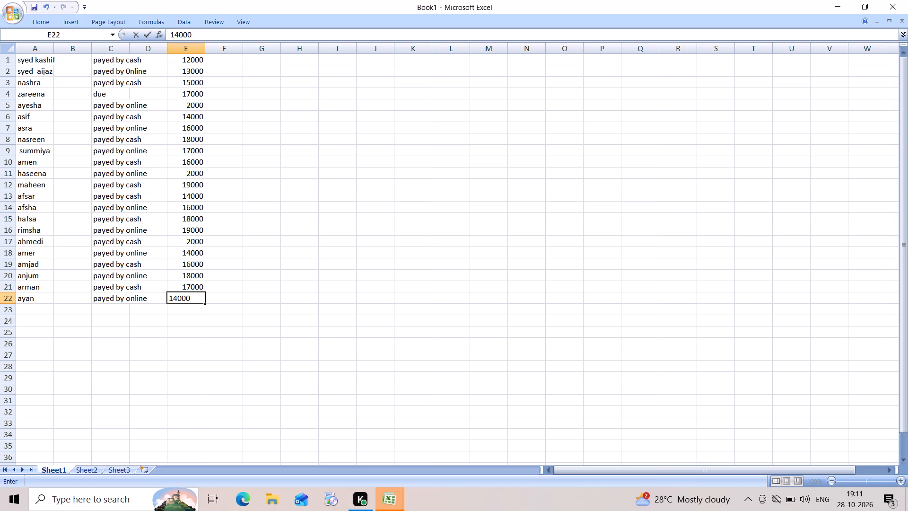
Fill row 23 with the name "numan" in A23, "payed by cash" in C23 and the amount 2000 in E23.
left_click(33, 309)
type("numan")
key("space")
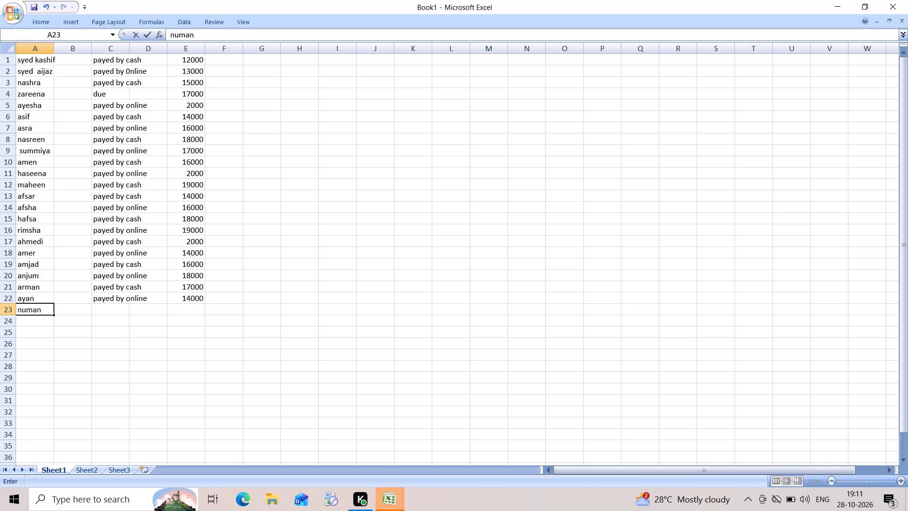
left_click(121, 309)
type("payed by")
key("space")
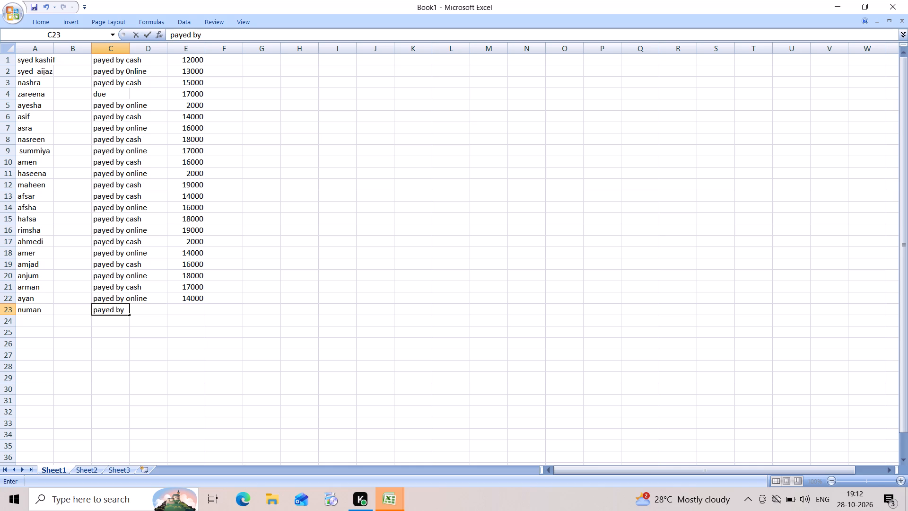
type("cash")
left_click(193, 310)
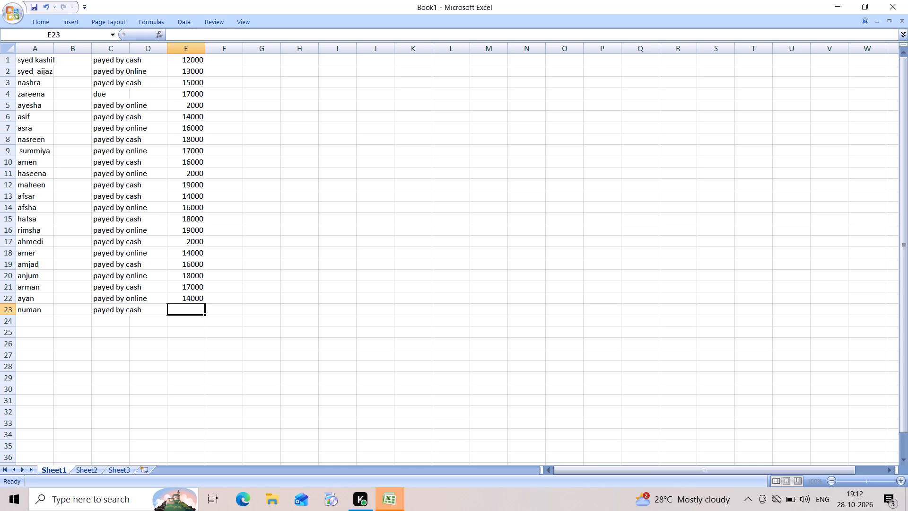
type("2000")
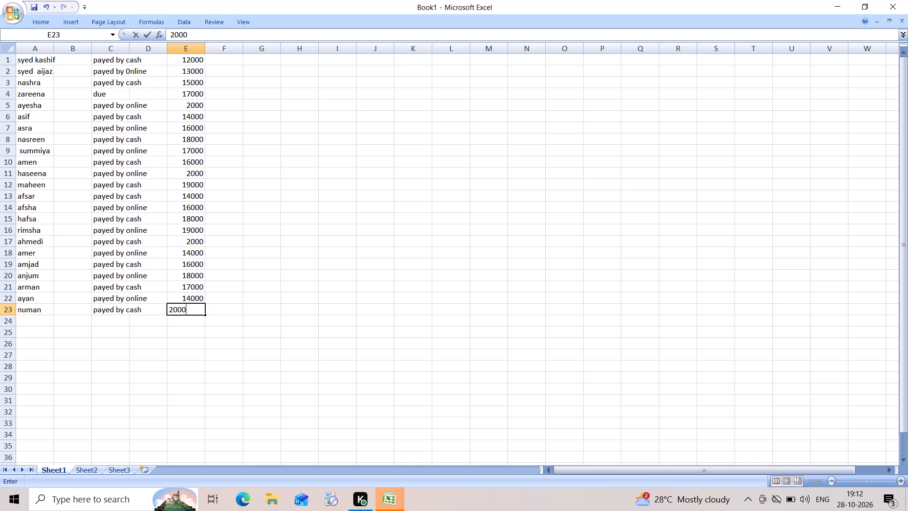
Fill row 24 with the name "adnan" in A24, "payed by online" in C24 and the amount 2000 in E24.
left_click(37, 323)
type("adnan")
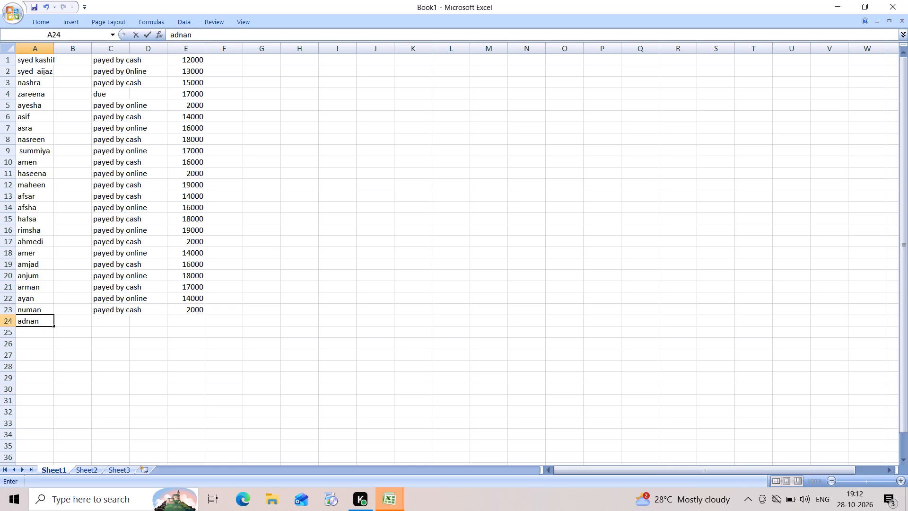
left_click(97, 318)
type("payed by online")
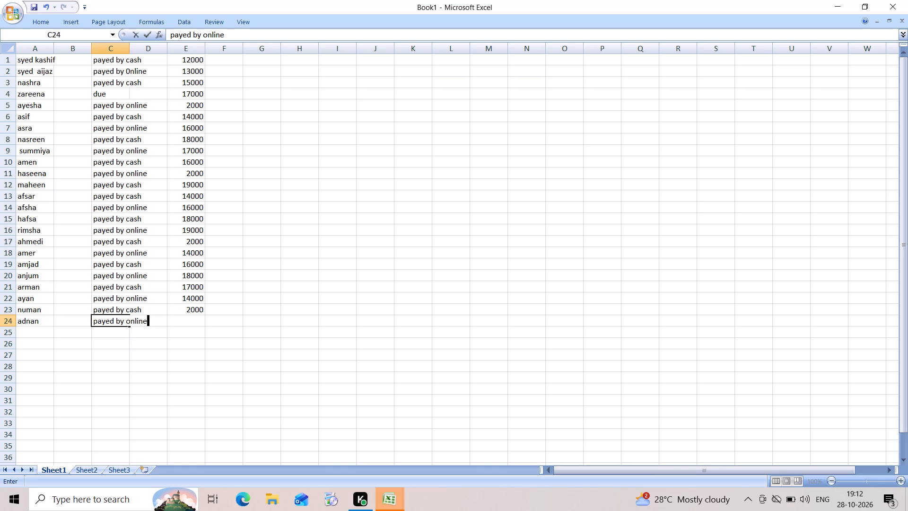
left_click(179, 320)
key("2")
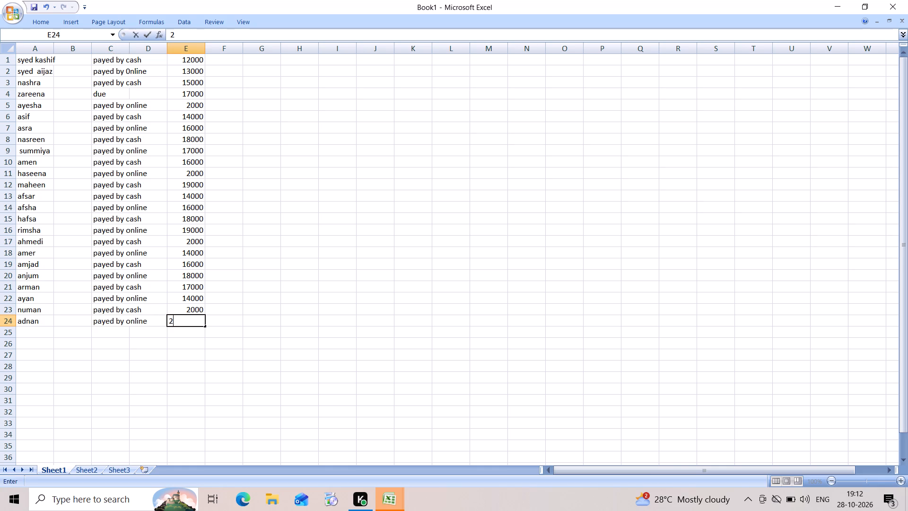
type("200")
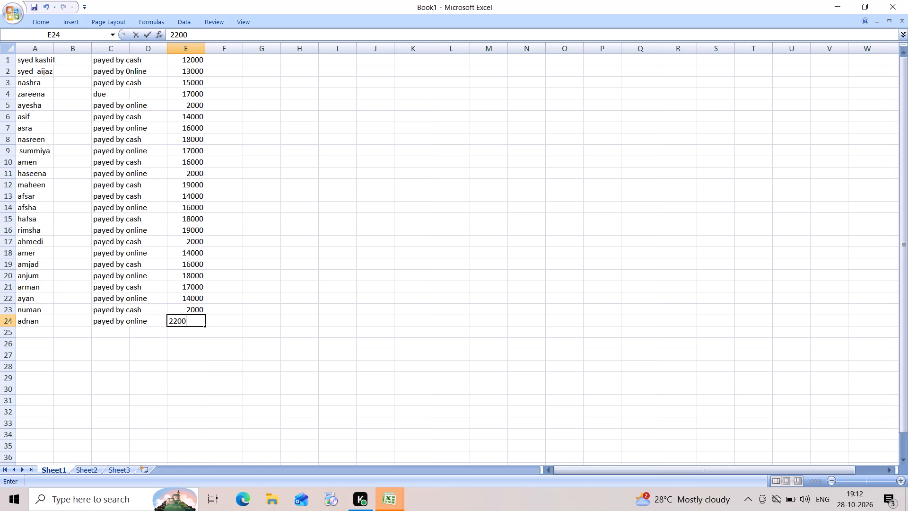
left_click(174, 320)
key("Delete")
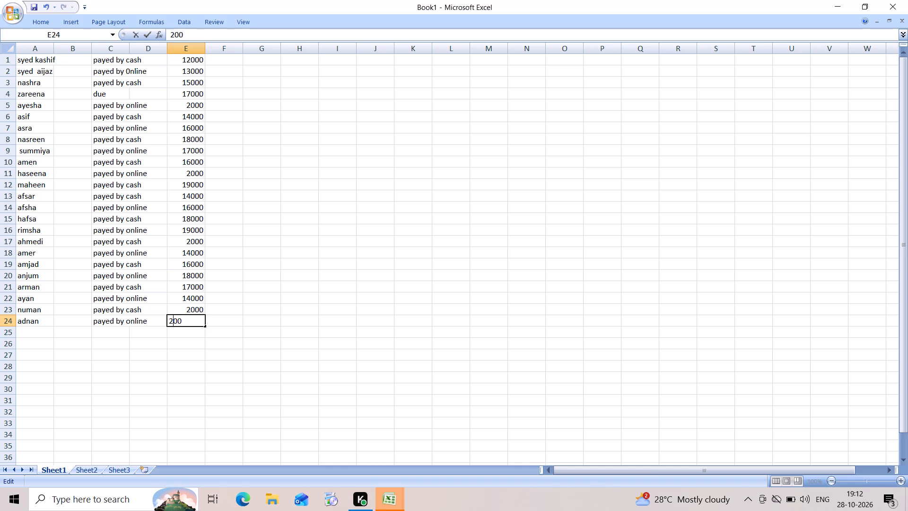
left_click(189, 318)
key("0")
Enter the name "arshiya" in A25, replacing the auto-completed ending of the entry.
left_click(37, 331)
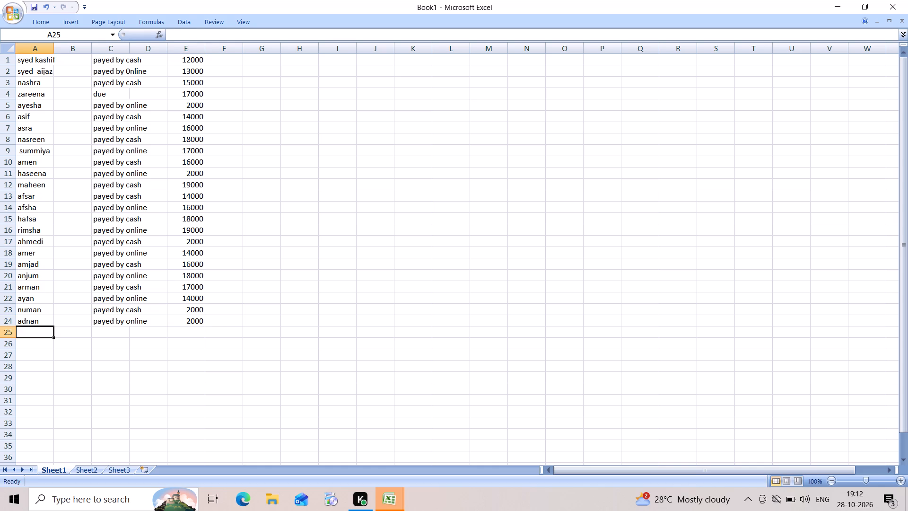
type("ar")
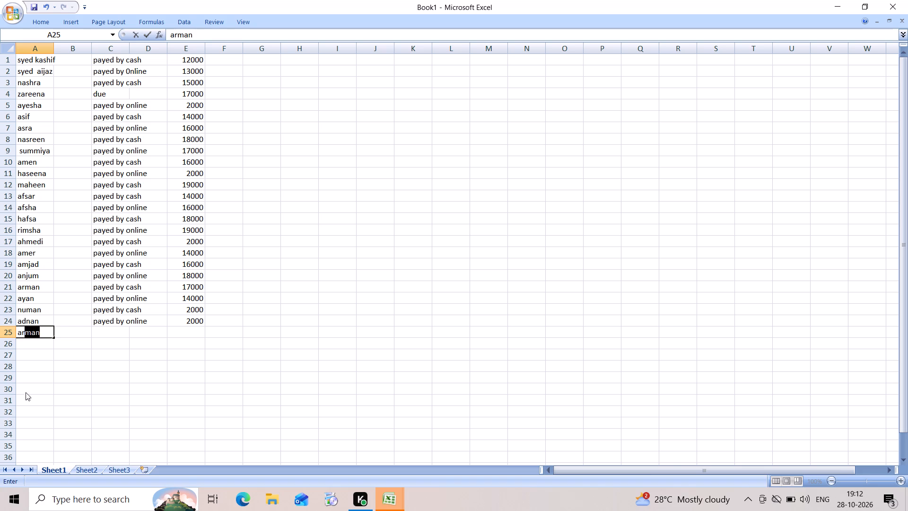
left_click(27, 333)
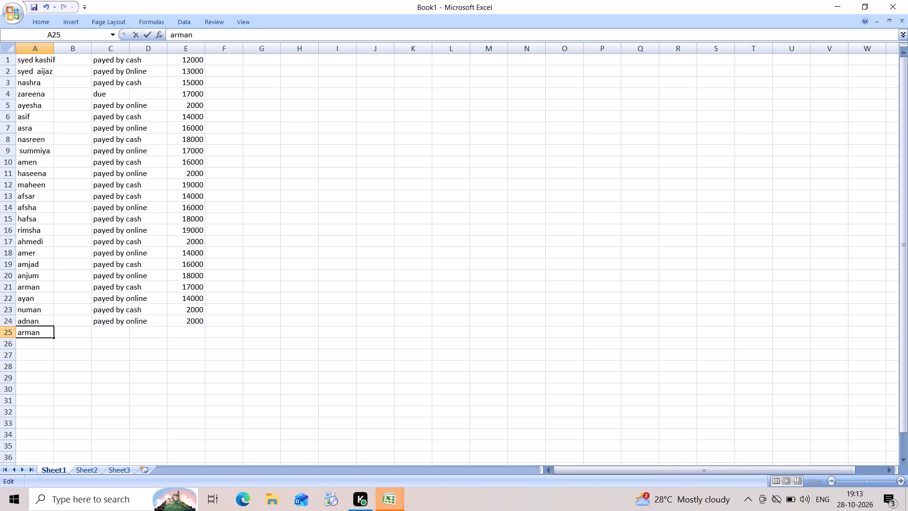
left_click(39, 331)
key("Delete")
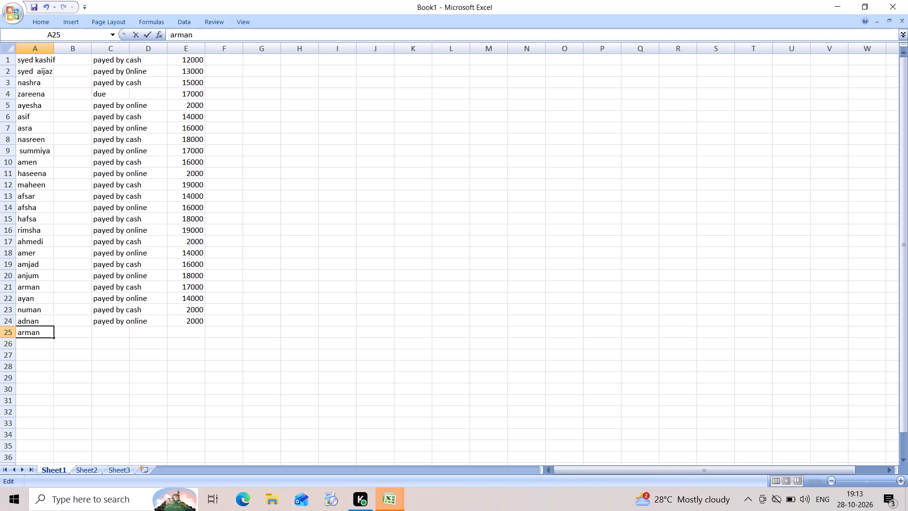
left_click(35, 333)
key("Delete")
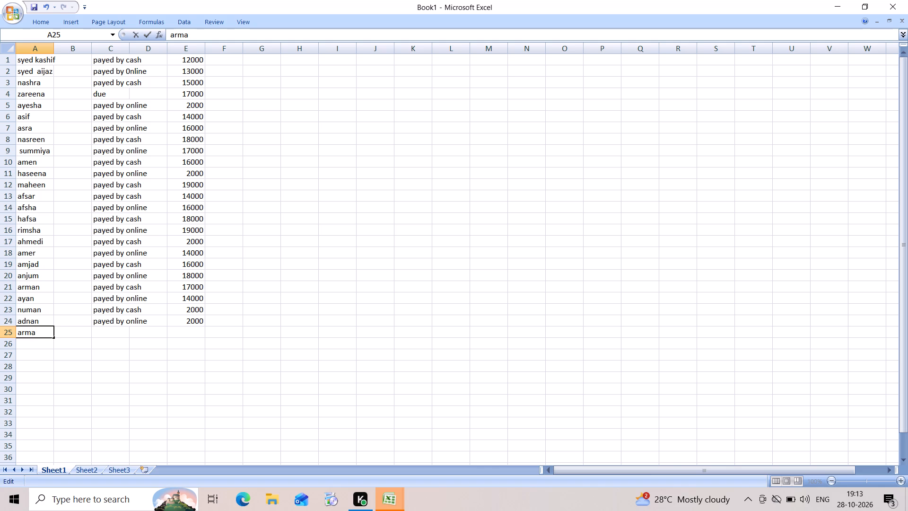
left_click(33, 332)
key("Delete")
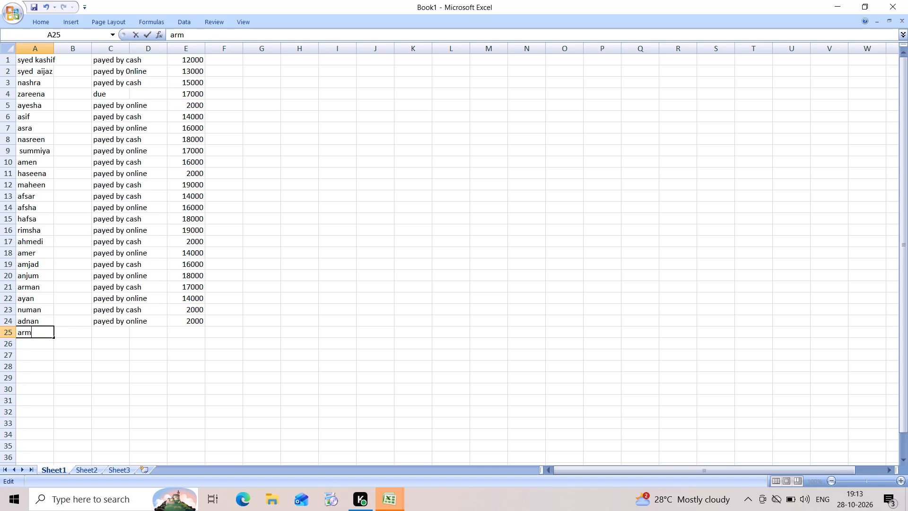
left_click(26, 332)
key("Delete")
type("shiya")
Complete row 25 with "payed by cash" in C25 and the amount 18000 in E25.
left_click(113, 333)
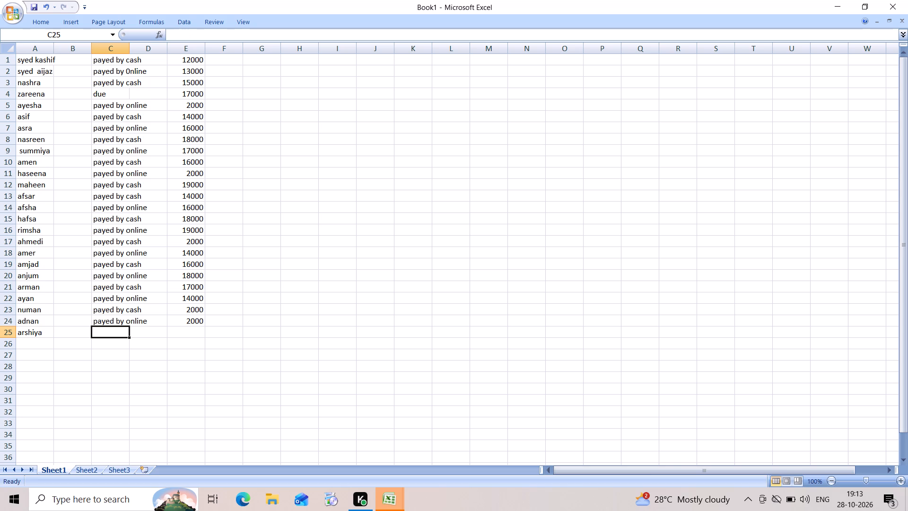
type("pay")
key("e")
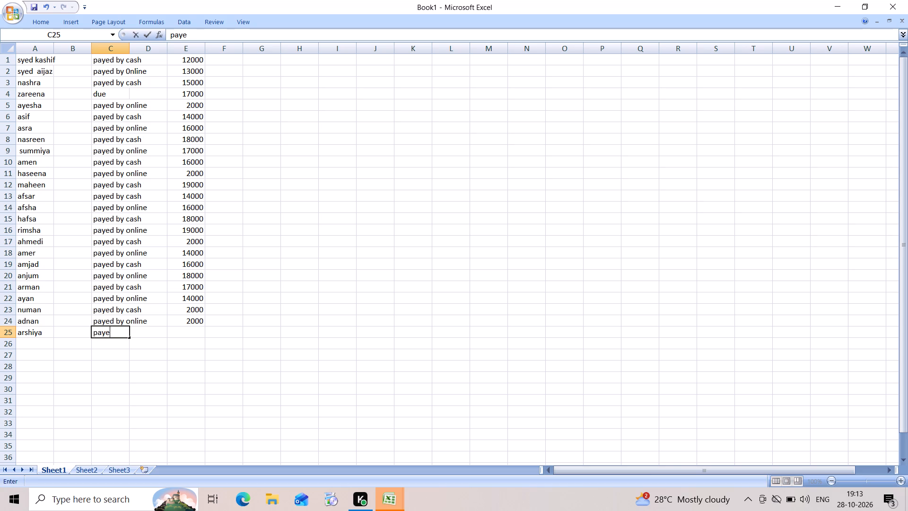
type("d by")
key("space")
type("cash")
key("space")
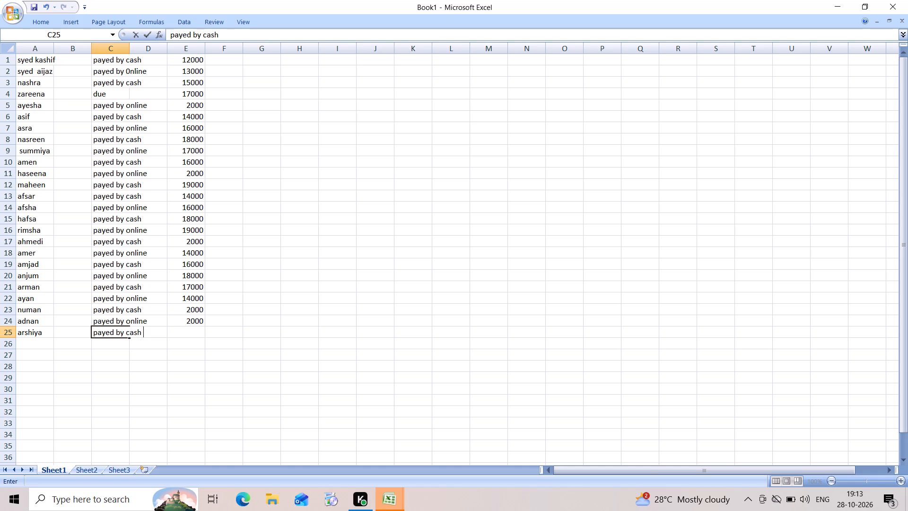
left_click(186, 331)
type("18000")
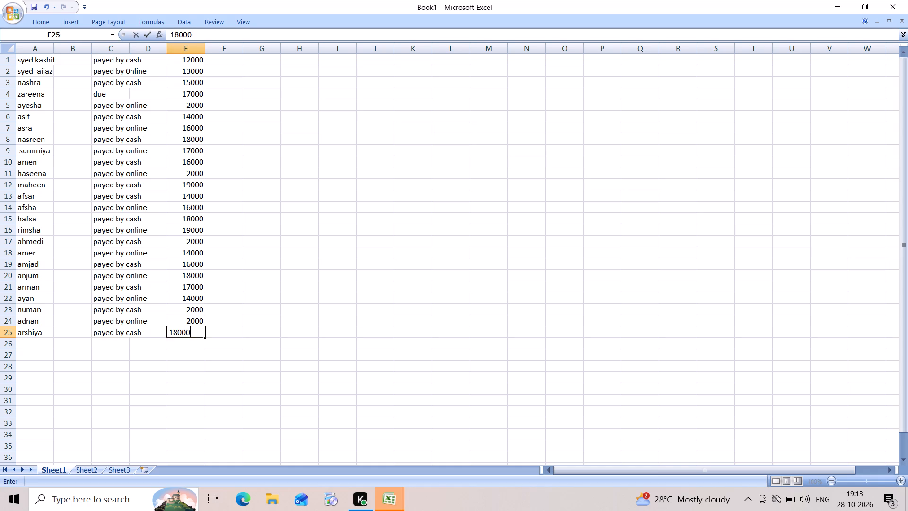
Fill row 26 with the name "faizan" in A26, "payed by online" in C26 and the amount 15000 in E26.
left_click(40, 346)
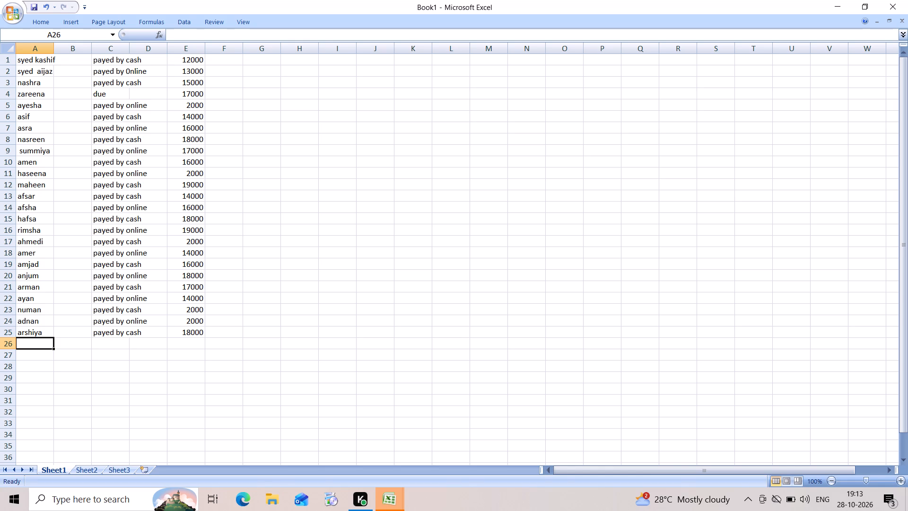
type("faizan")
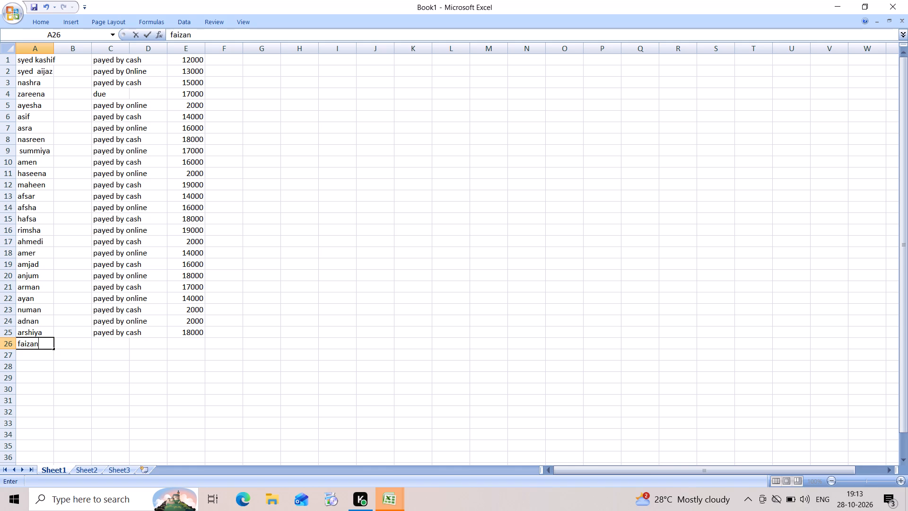
left_click(116, 344)
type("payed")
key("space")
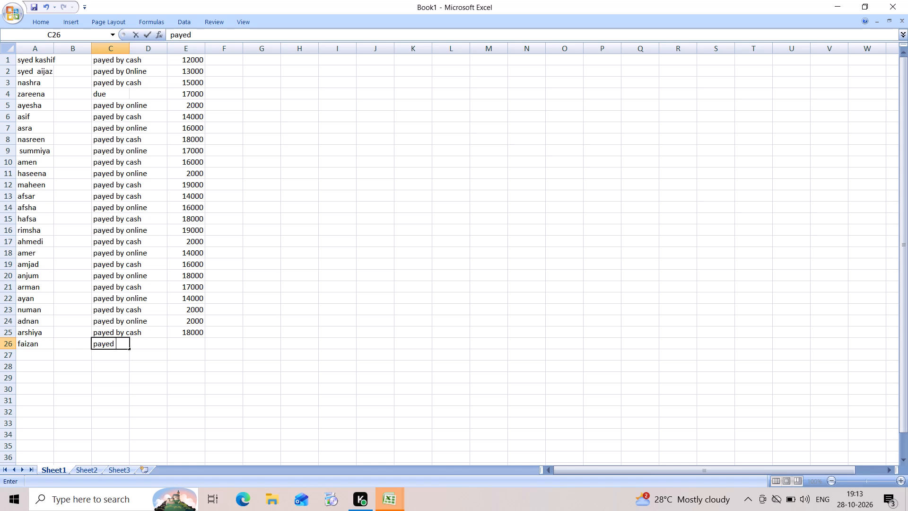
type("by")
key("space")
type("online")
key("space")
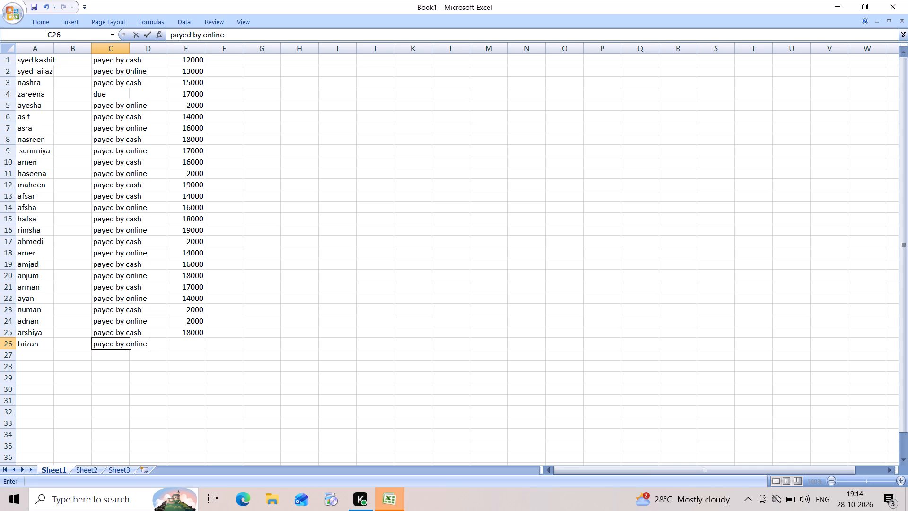
left_click(180, 345)
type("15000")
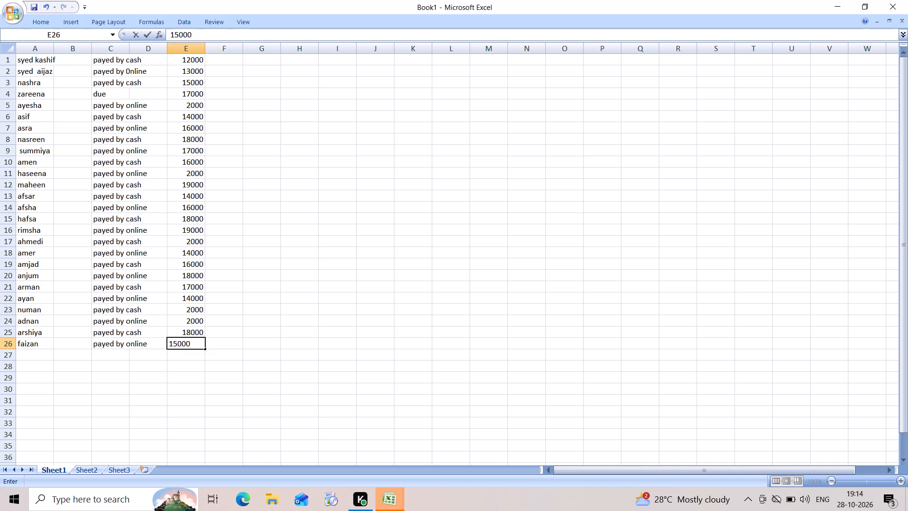
Fill row 27 with the name "farhan" in A27, "payed by cash" in C27 and the amount 14000 in E27.
left_click(43, 356)
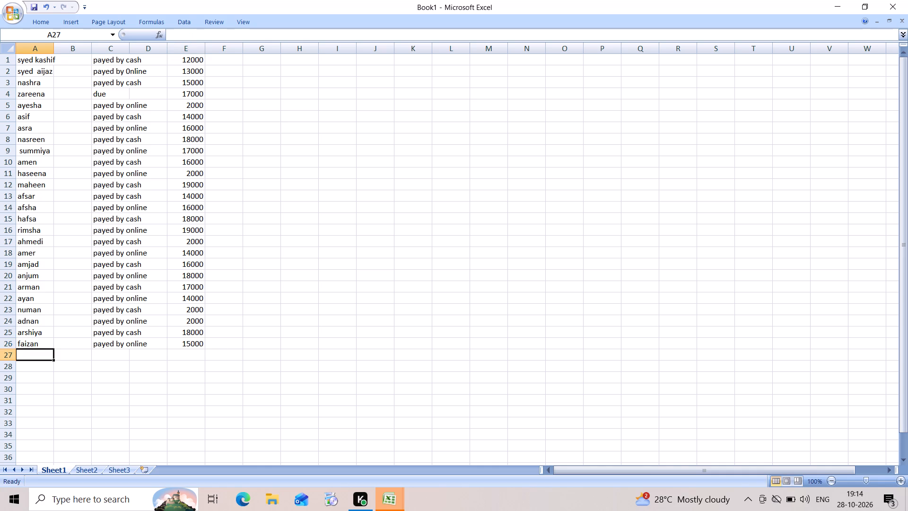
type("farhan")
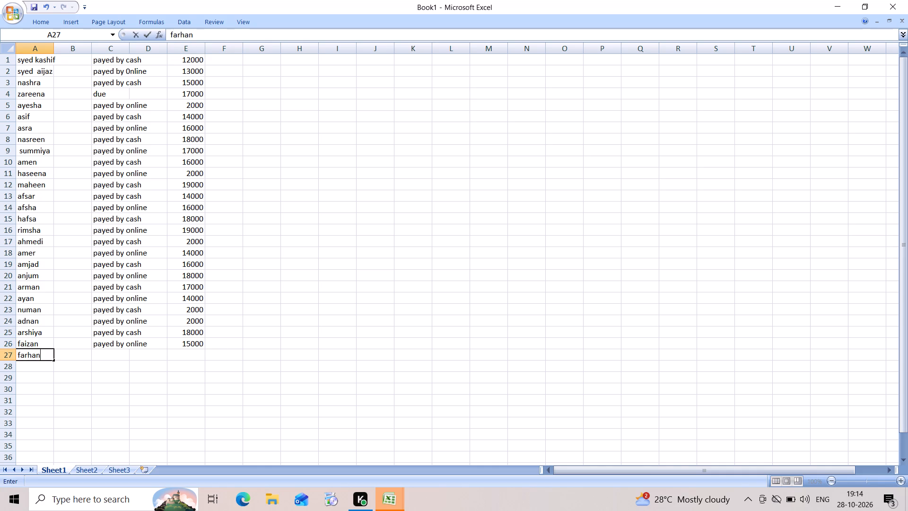
left_click(108, 356)
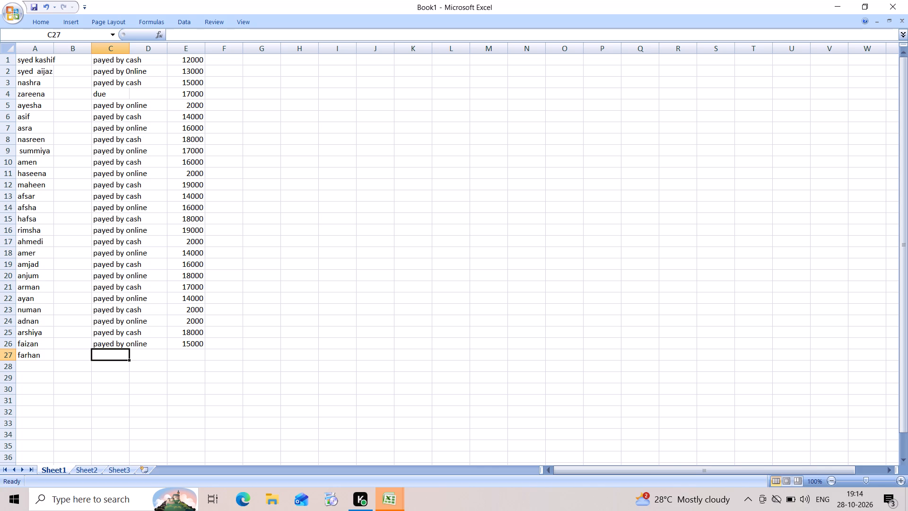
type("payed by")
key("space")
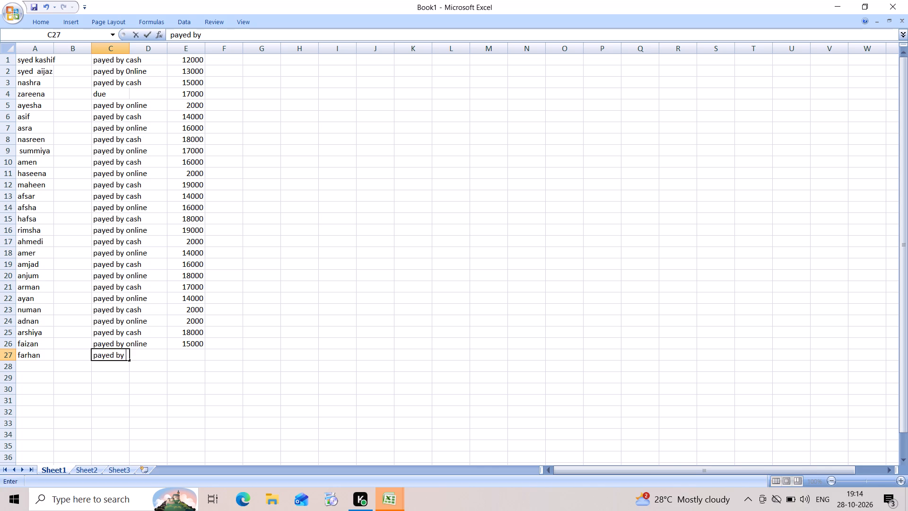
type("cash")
left_click(199, 356)
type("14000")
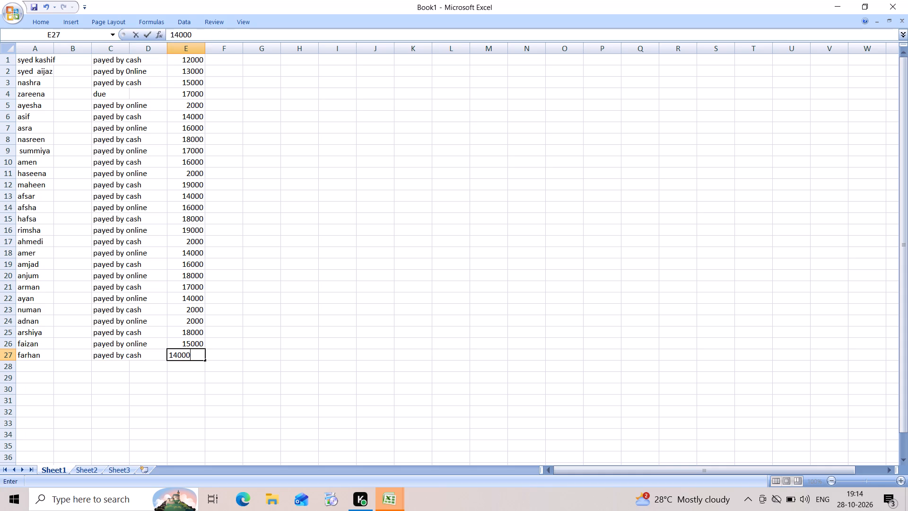
Fill row 28 with the name "furkhan" in A28, "payed by cash" in C28 and the amount 16000 in E28.
left_click(24, 366)
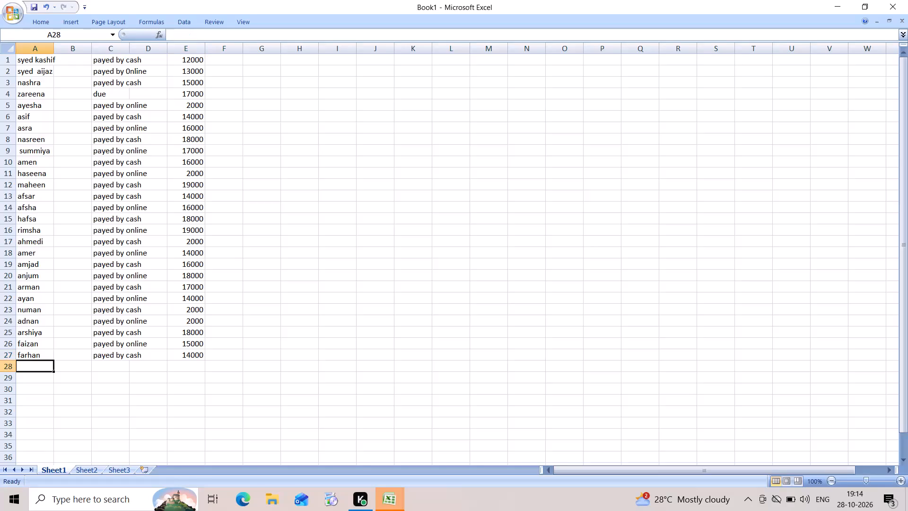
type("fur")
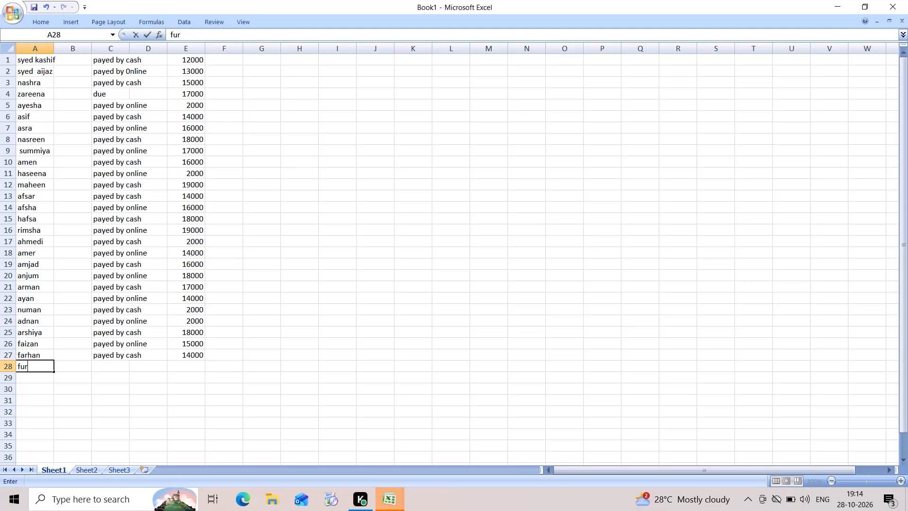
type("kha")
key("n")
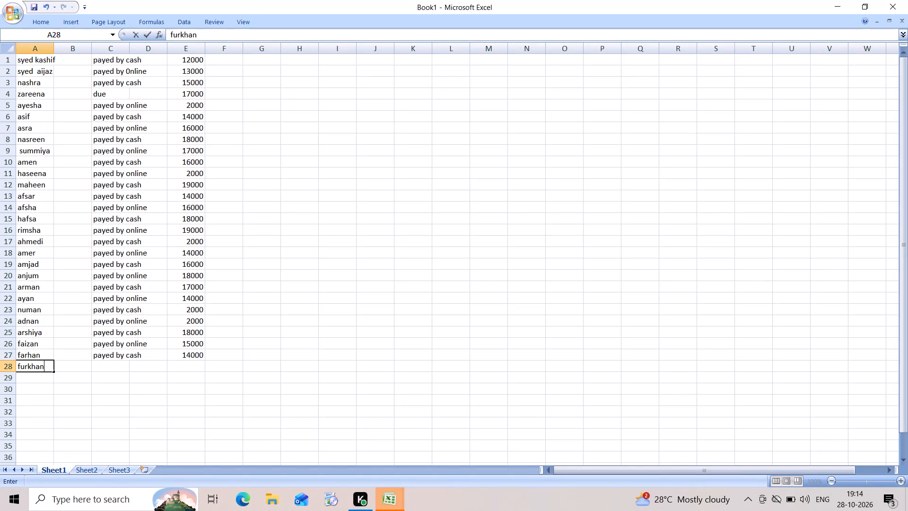
left_click(24, 366)
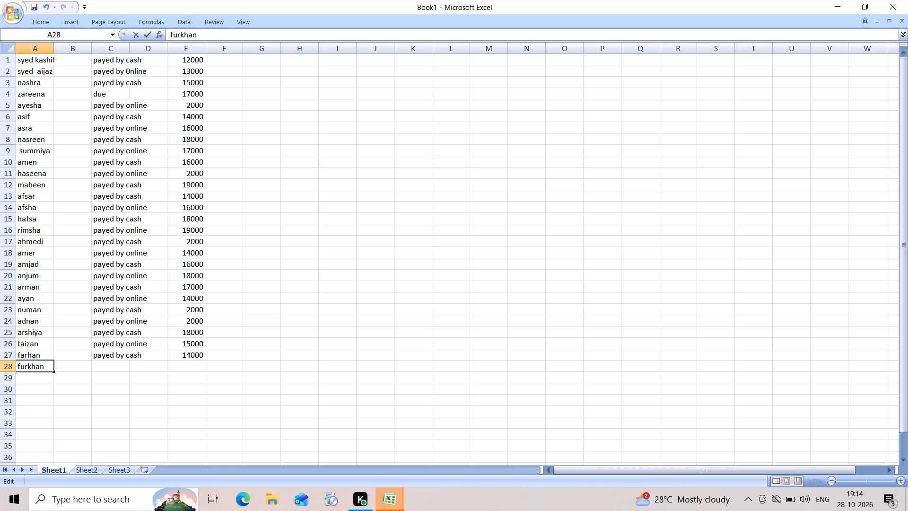
left_click(109, 367)
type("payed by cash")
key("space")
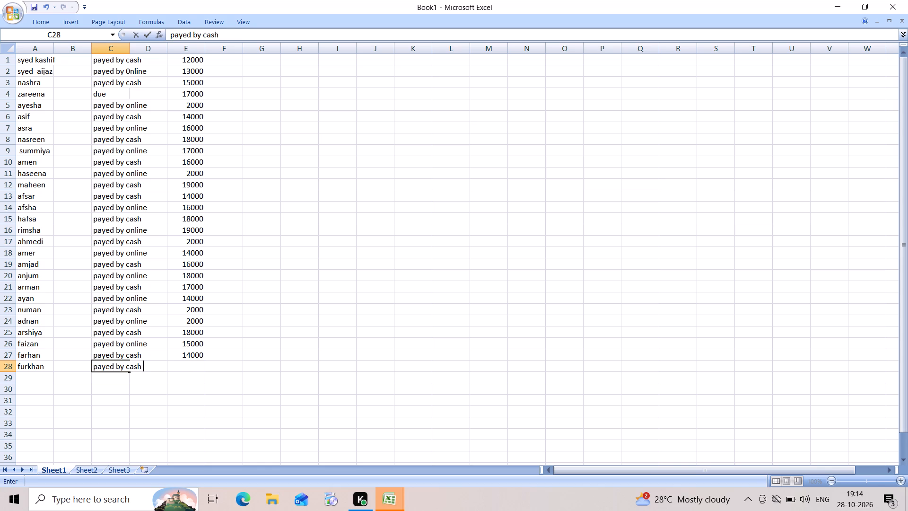
left_click(191, 363)
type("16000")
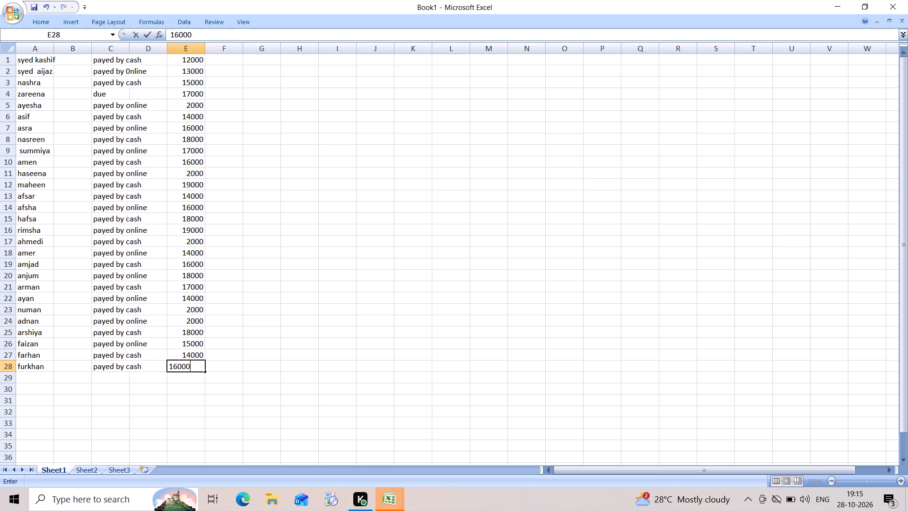
Fill row 29 with the name "gulnar" in A29, "payed by cash" in C29 and the amount 17000 in E29.
left_click(36, 380)
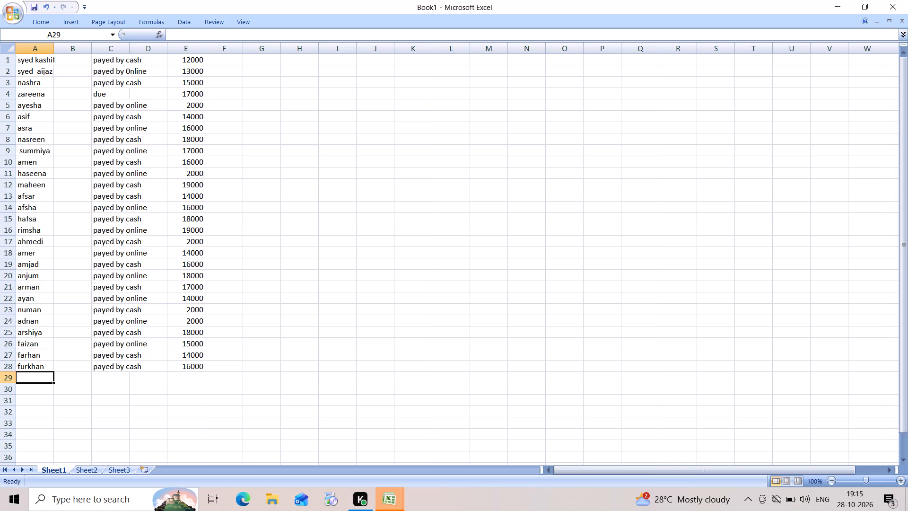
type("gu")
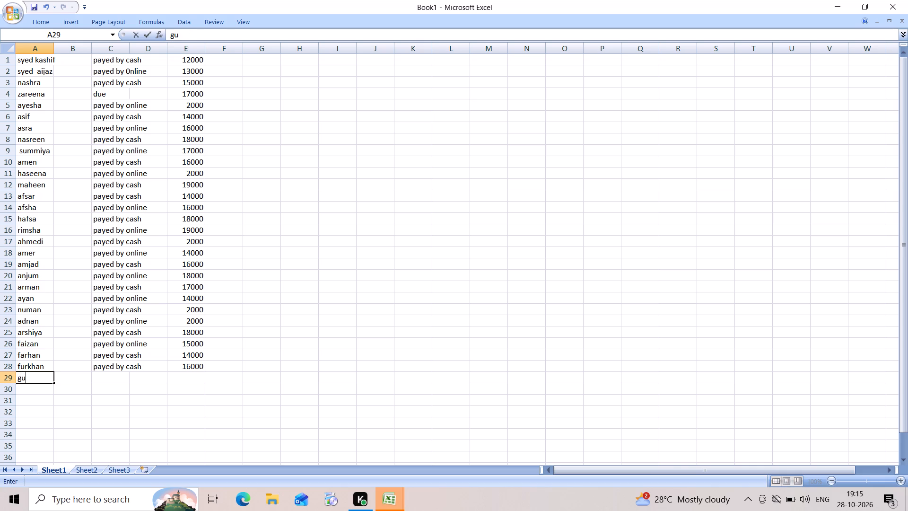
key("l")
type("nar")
left_click(97, 377)
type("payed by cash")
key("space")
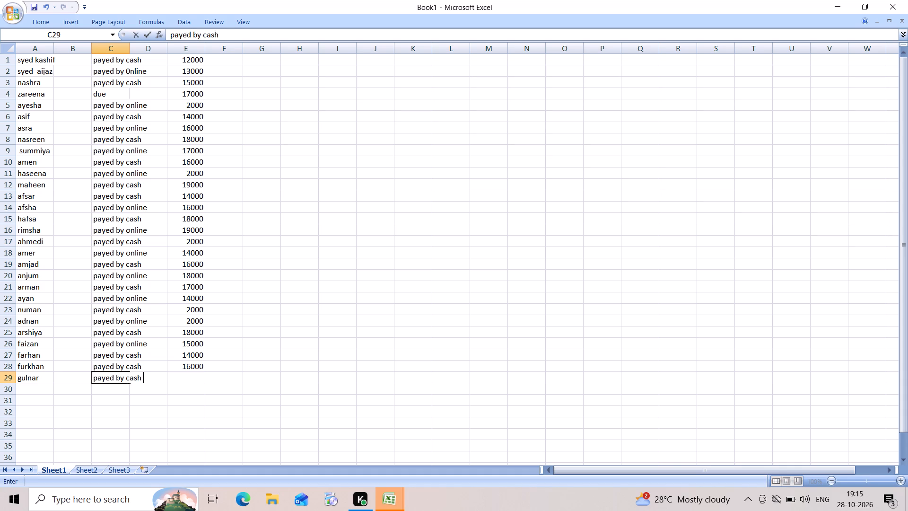
left_click(197, 374)
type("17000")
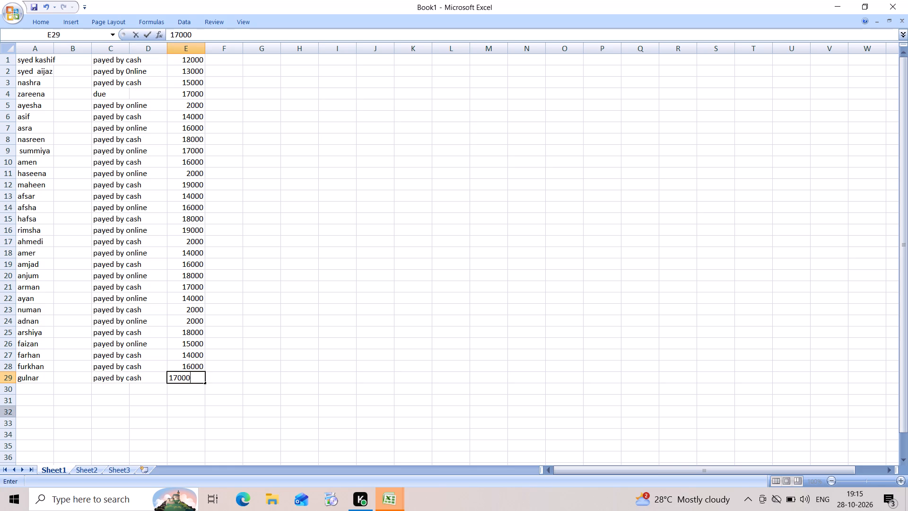
Fill row 30 with the name "hameed" in A30, "payed by online" in C30 and the amount 2000 in E30.
left_click(28, 389)
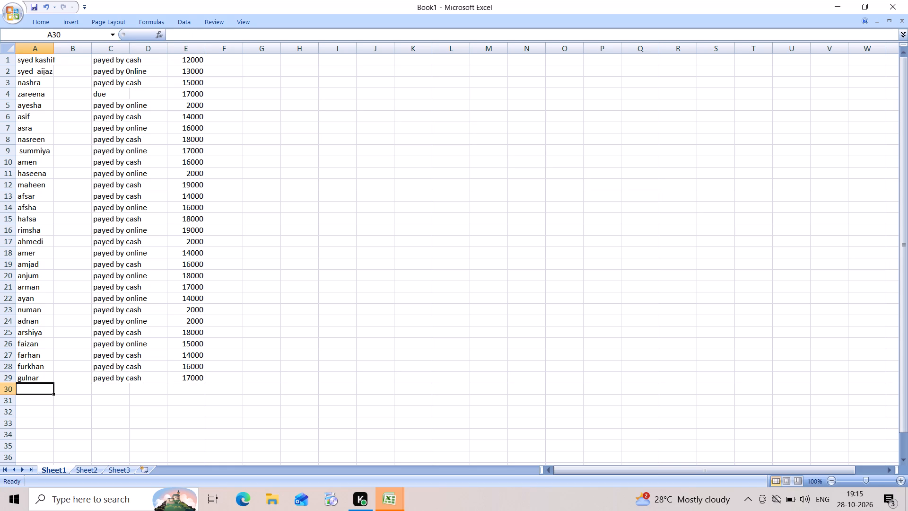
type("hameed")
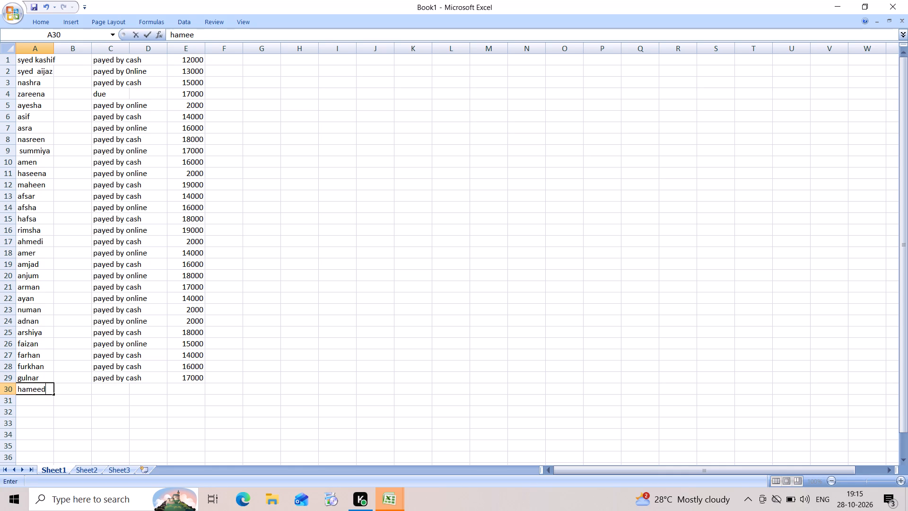
left_click(102, 387)
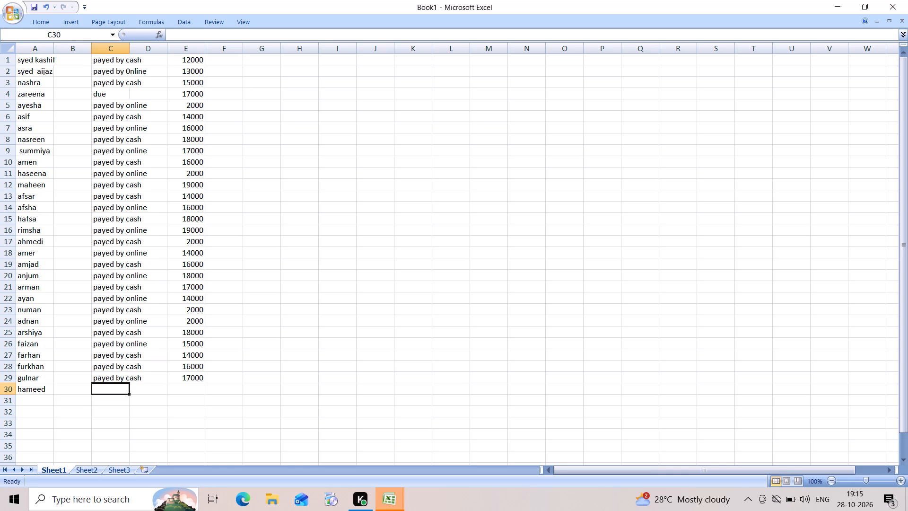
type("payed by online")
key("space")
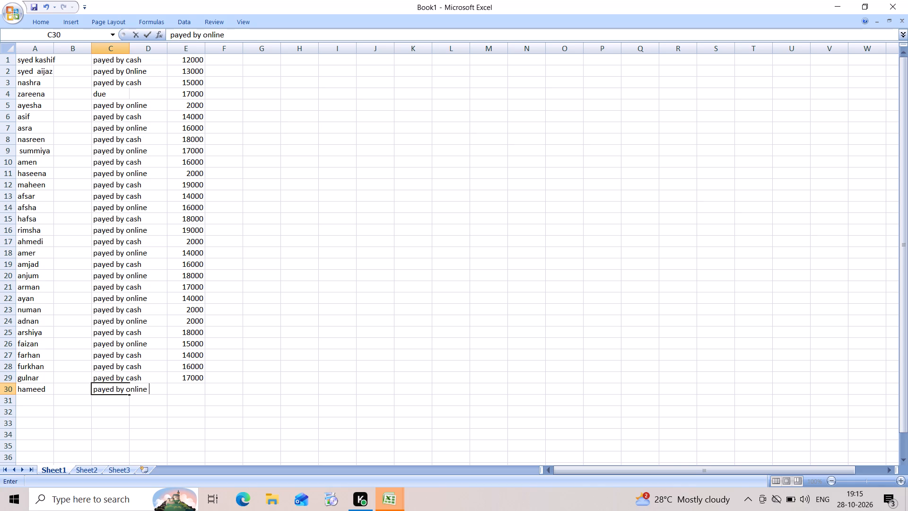
left_click(177, 389)
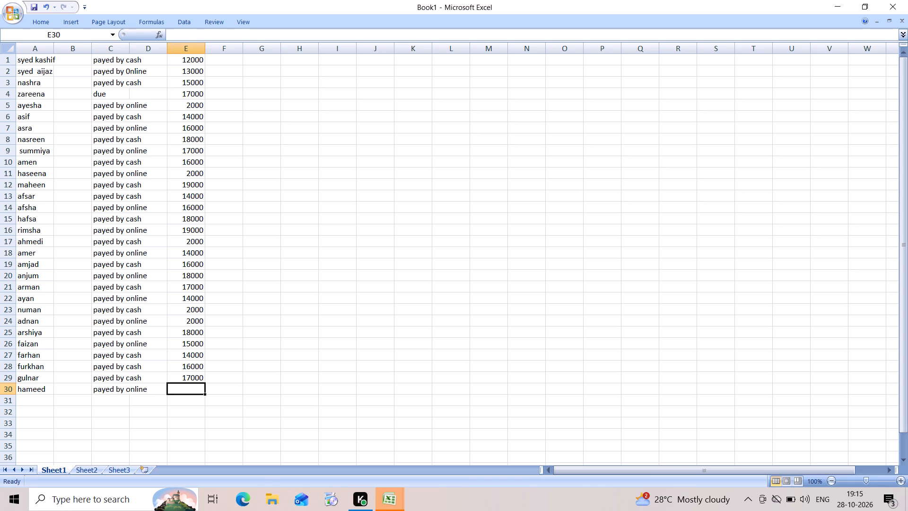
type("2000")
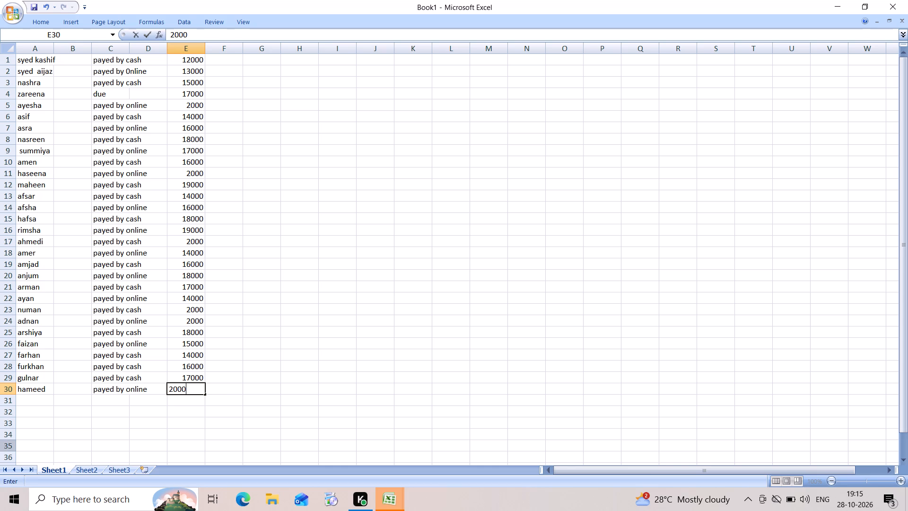
Fill row 31 with the name "javeed" in A31, "payed by cash" in C31 and the amount 18000 in E31.
left_click(40, 401)
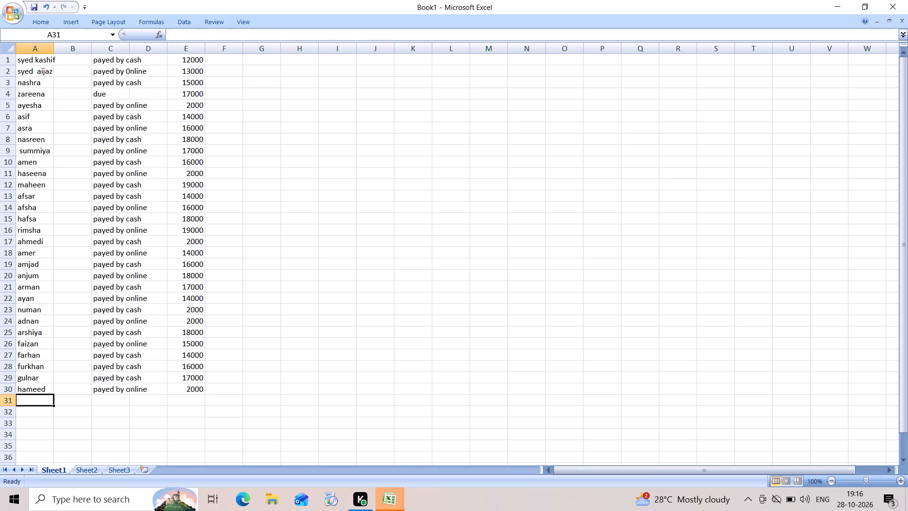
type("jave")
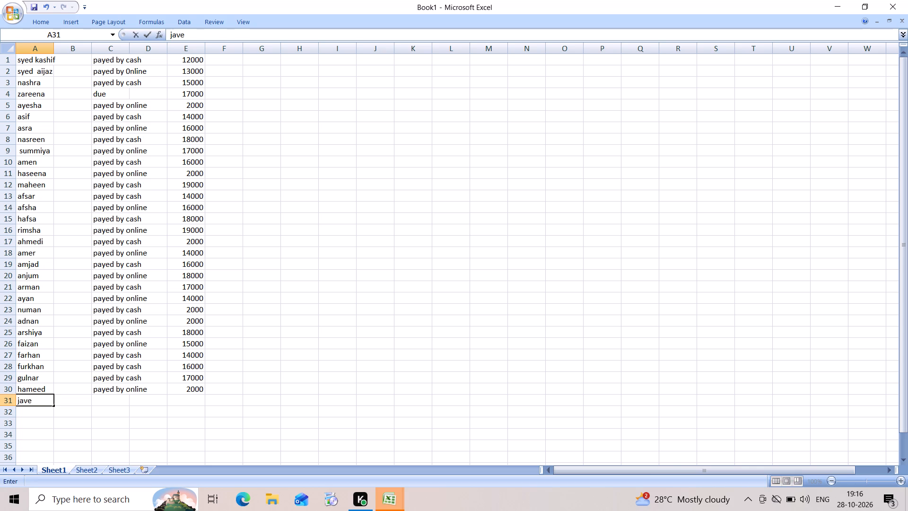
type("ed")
left_click(109, 398)
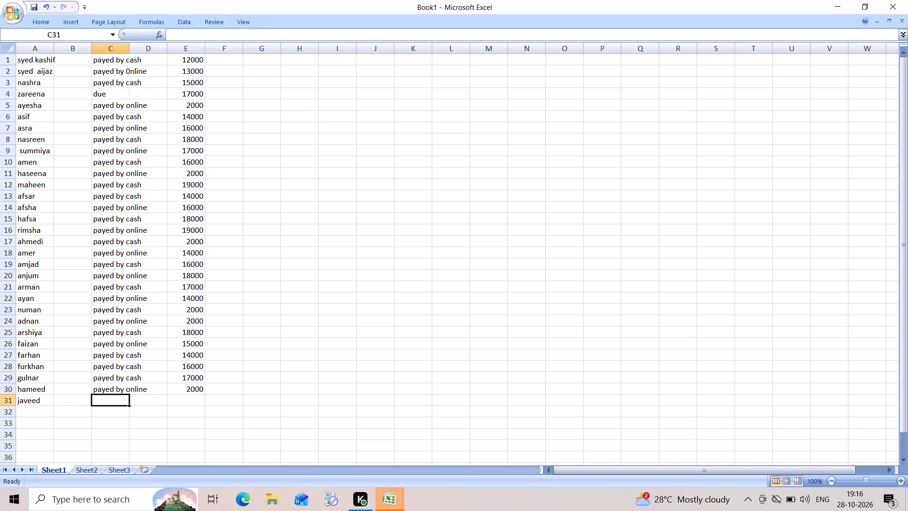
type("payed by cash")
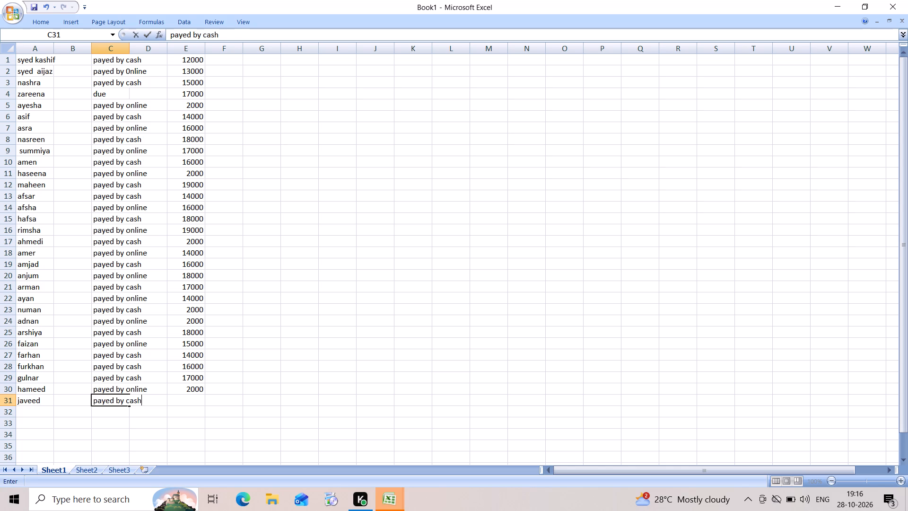
left_click(196, 397)
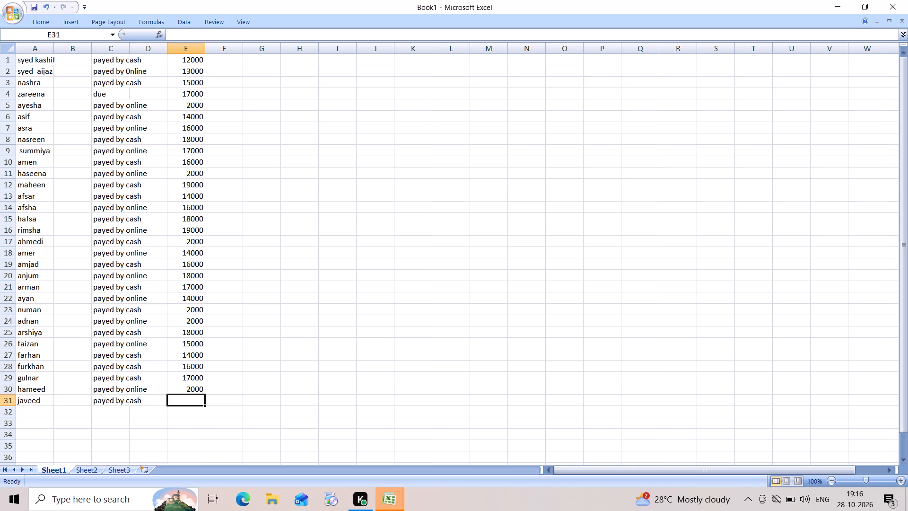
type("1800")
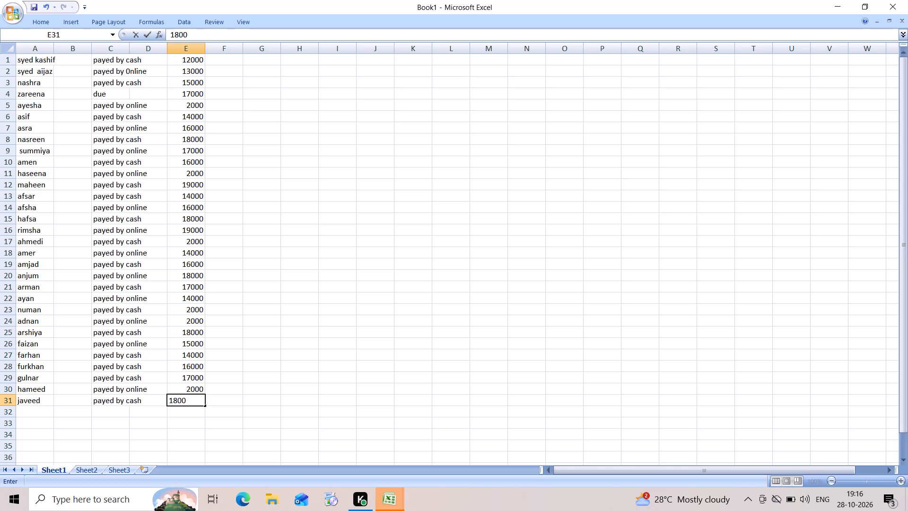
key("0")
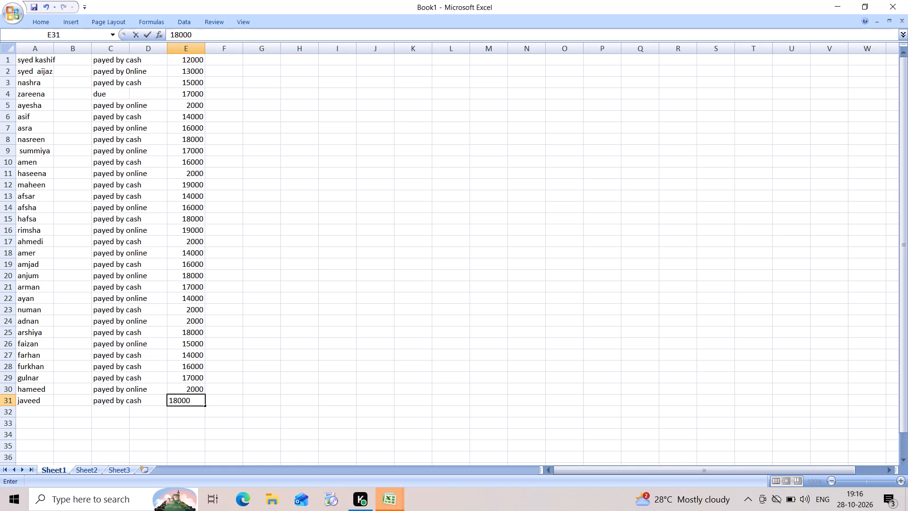
Fill row 32 with the name "maseera" in A32, "payed by cash" in C32 and the amount 19000 in E32.
left_click(26, 412)
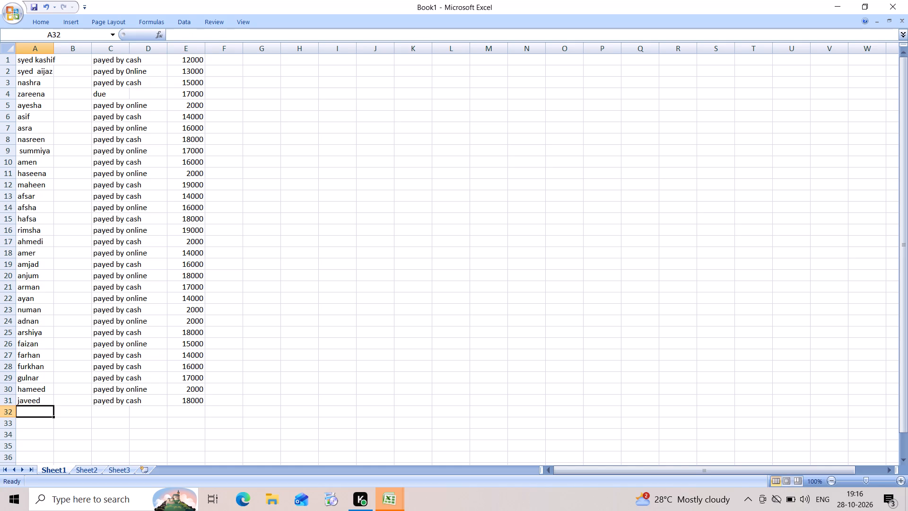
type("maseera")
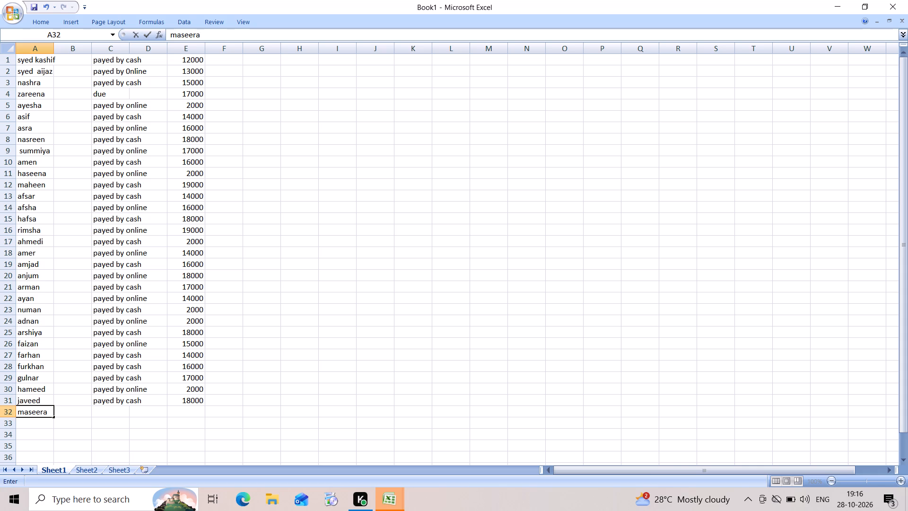
left_click(102, 413)
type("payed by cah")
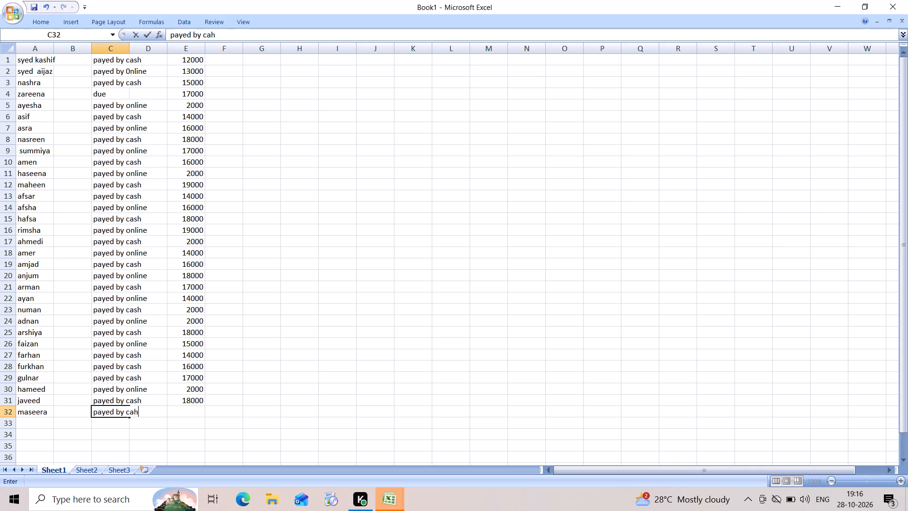
left_click(135, 411)
key("Delete")
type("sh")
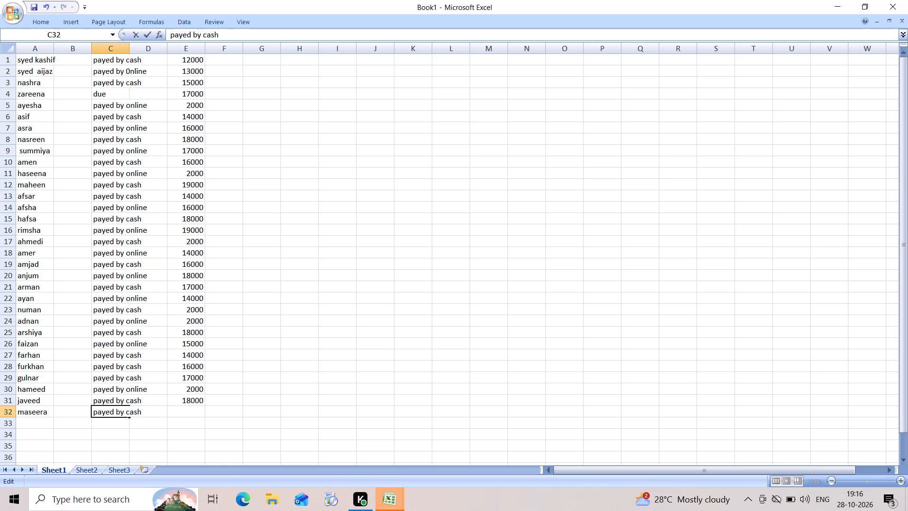
left_click(192, 409)
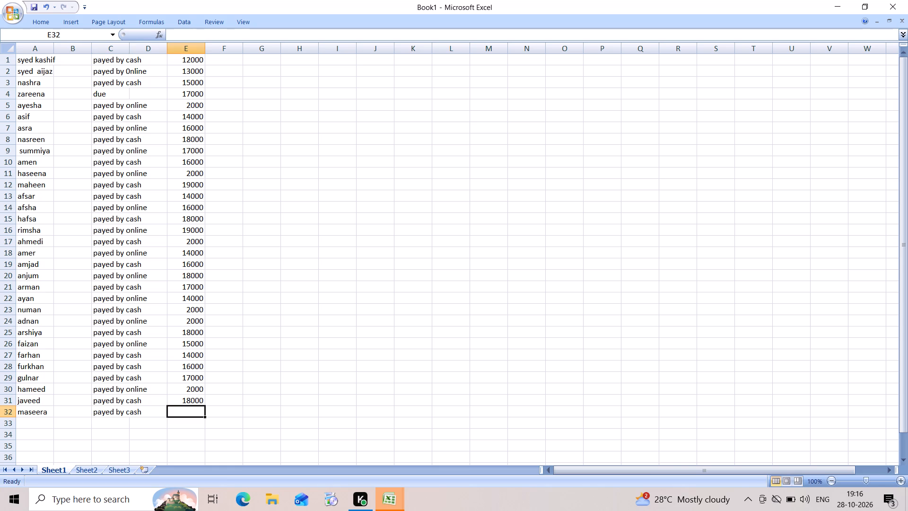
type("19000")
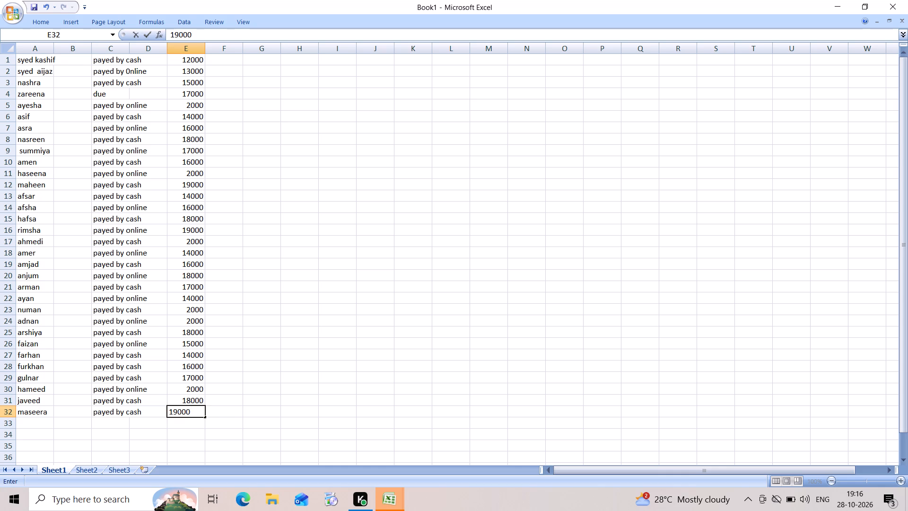
Fill row 33 with the name "madiha" in A33, "payed by cash" in C33 and the amount 2000 in E33.
left_click(44, 422)
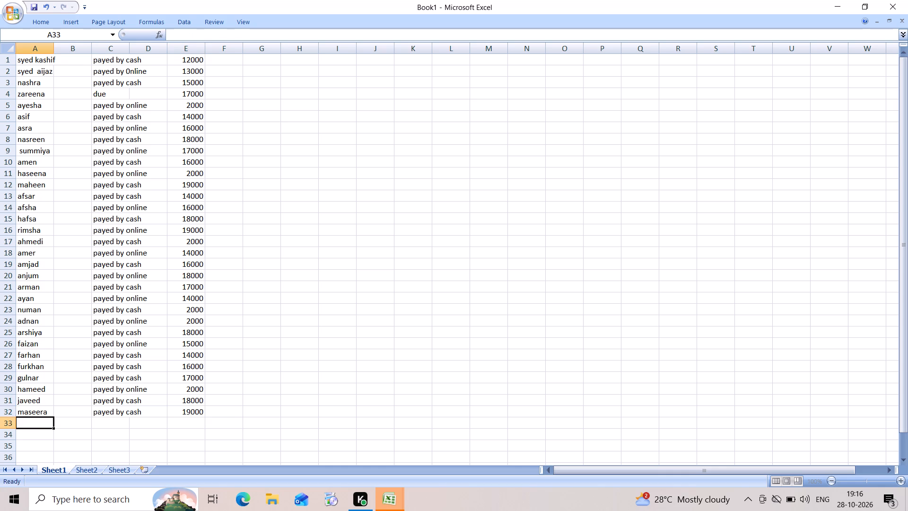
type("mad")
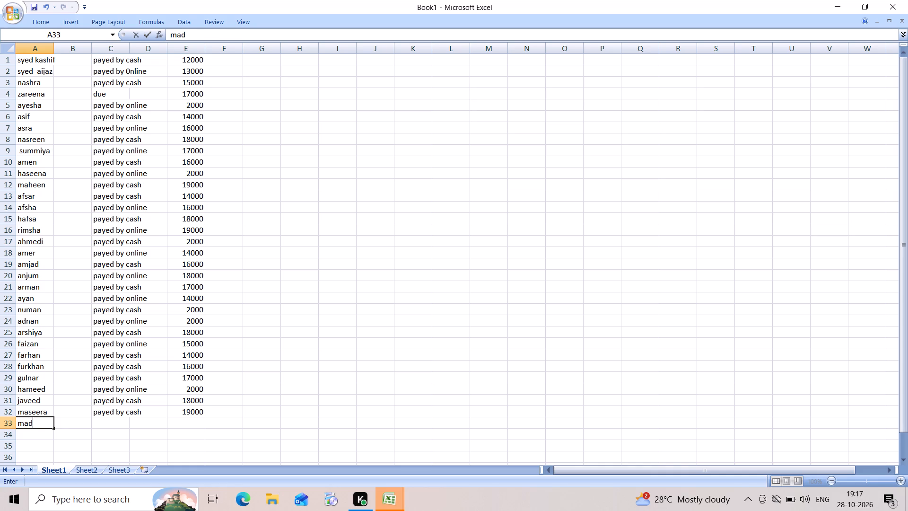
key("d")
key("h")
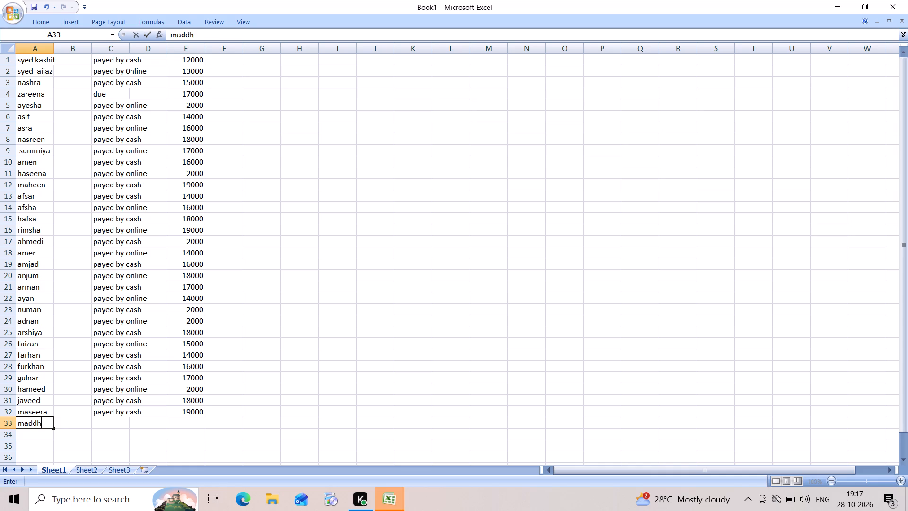
left_click(33, 423)
key("Delete")
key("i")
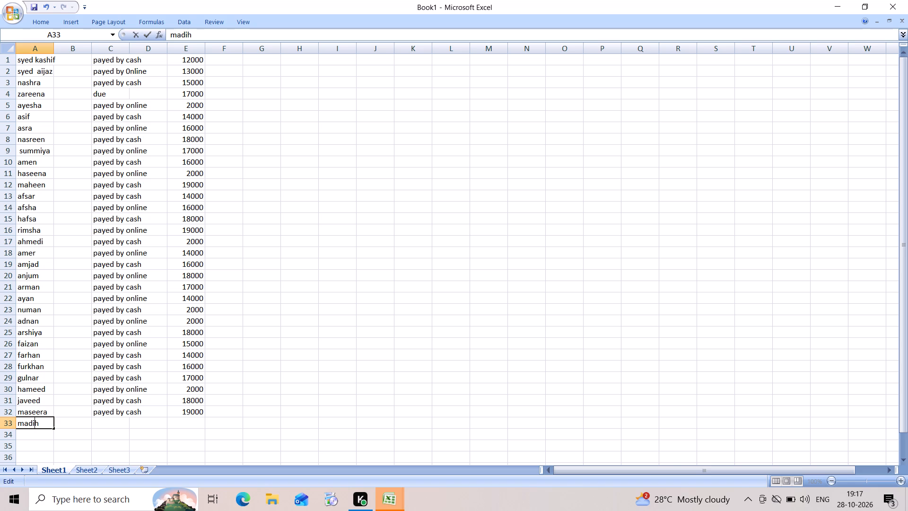
left_click(41, 424)
left_click(41, 424)
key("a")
left_click(101, 422)
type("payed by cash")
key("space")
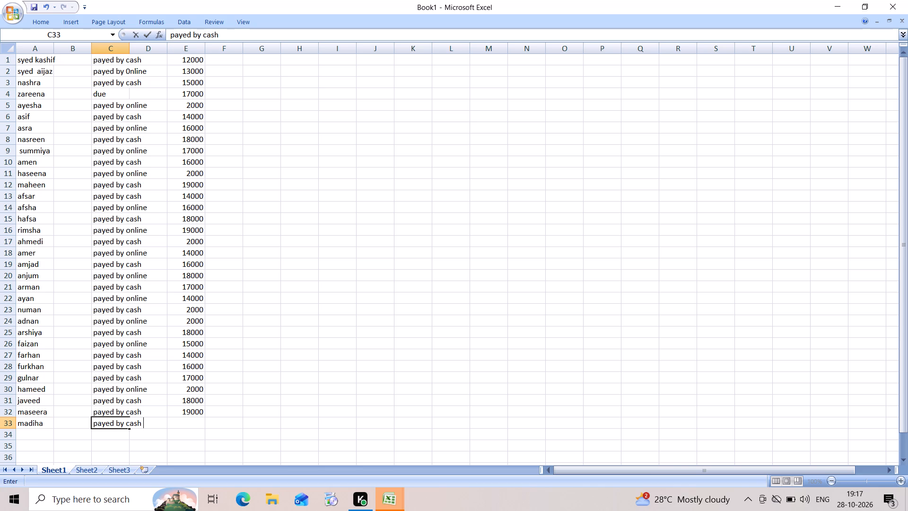
left_click(190, 424)
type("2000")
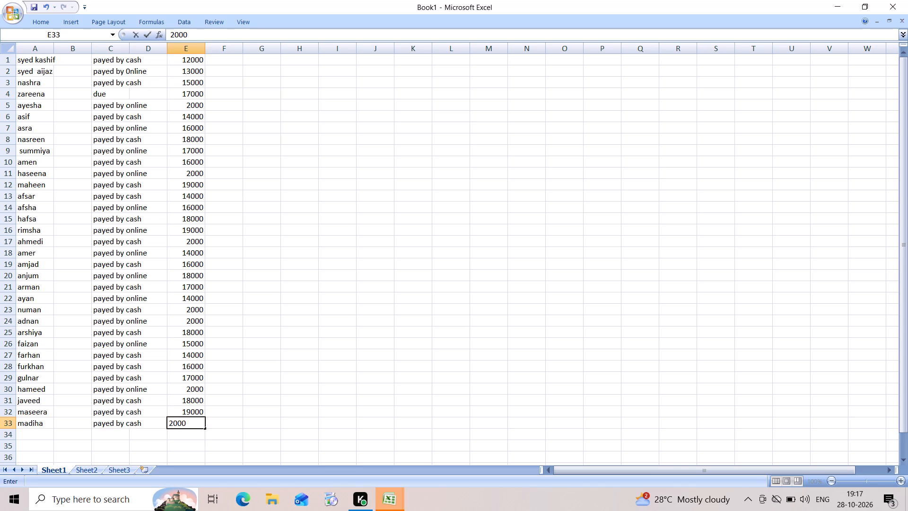
Fill row 34 with the name "mariyam" in A34, "payed by online" in C34 and the amount 15000 in E34.
left_click(34, 438)
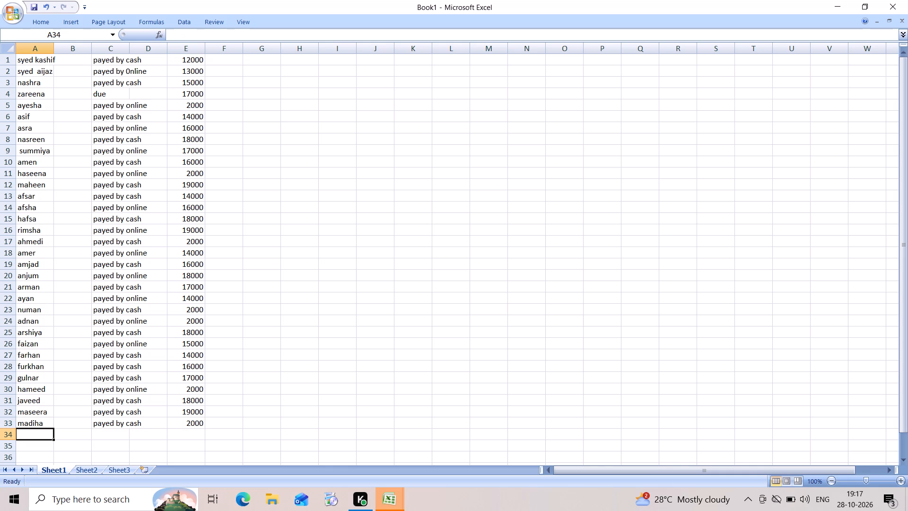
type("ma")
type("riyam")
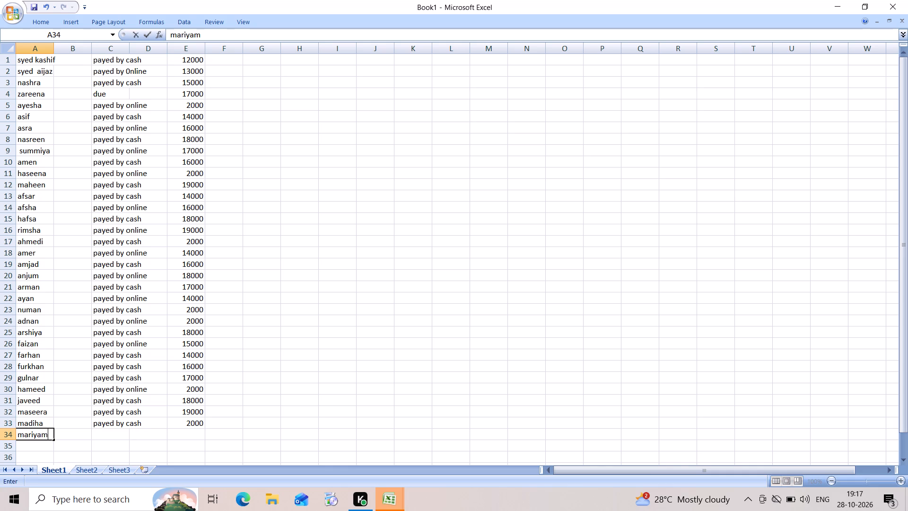
left_click(118, 431)
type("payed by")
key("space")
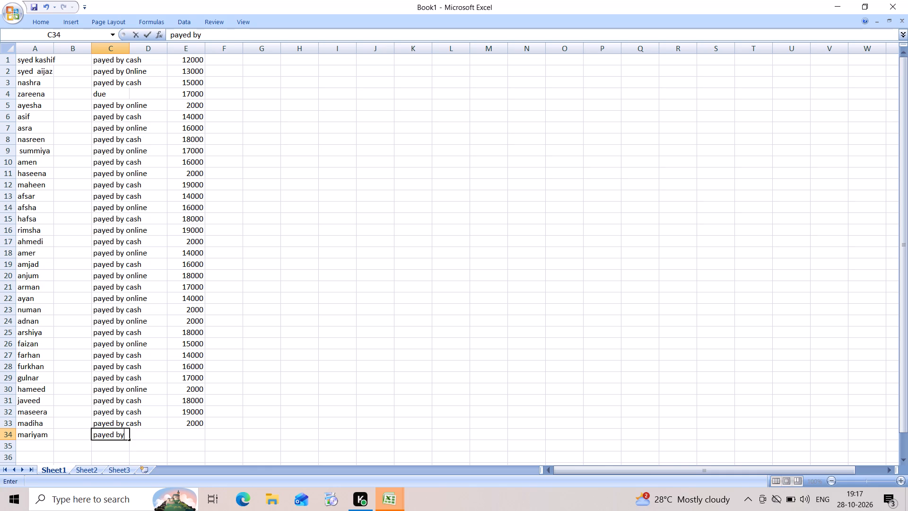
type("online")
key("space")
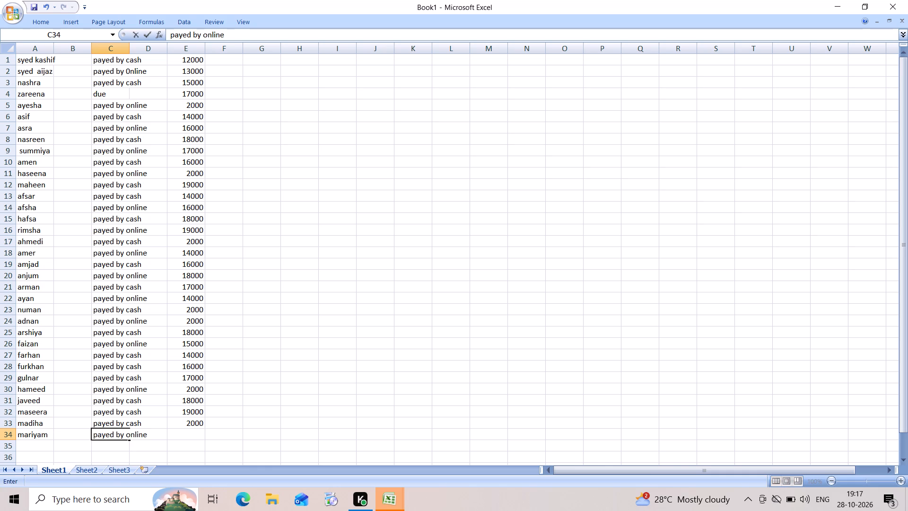
left_click(176, 436)
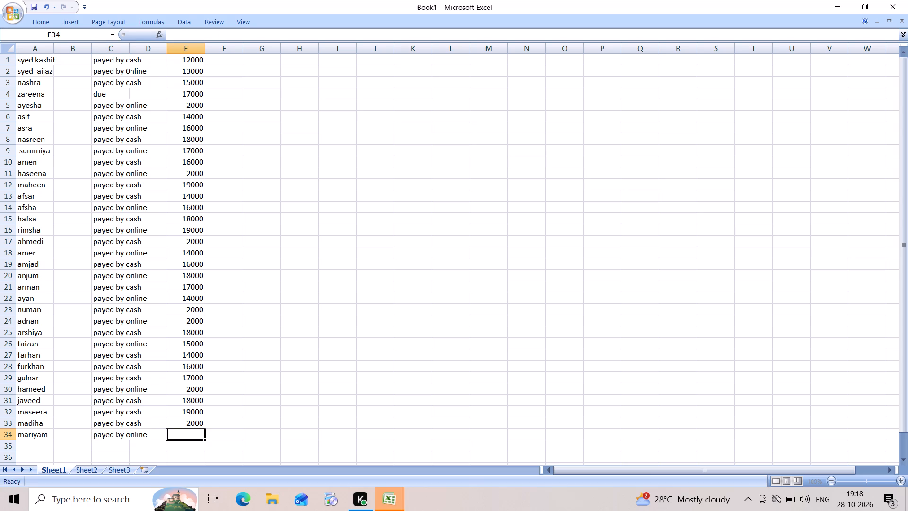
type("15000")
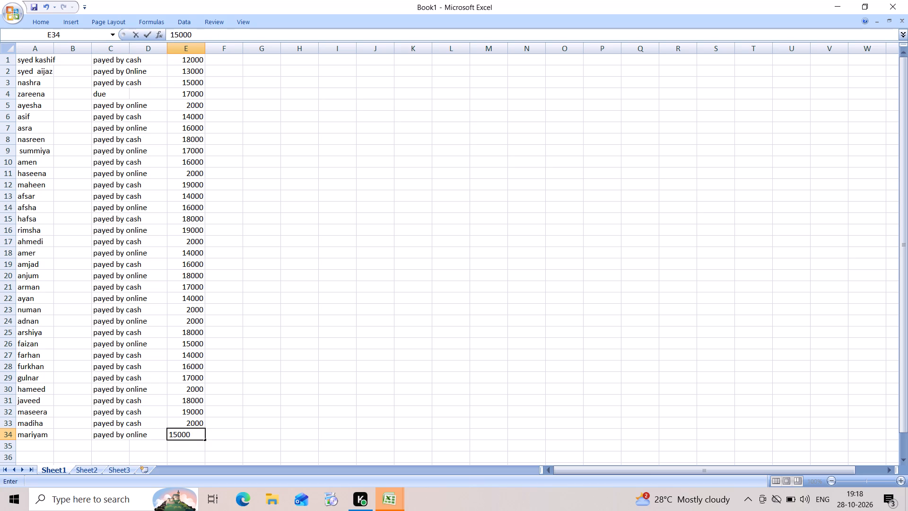
Fill row 35 with the name "masooda" in A35, "payed by cash" in C35 and the amount 16000 in E35.
left_click(36, 446)
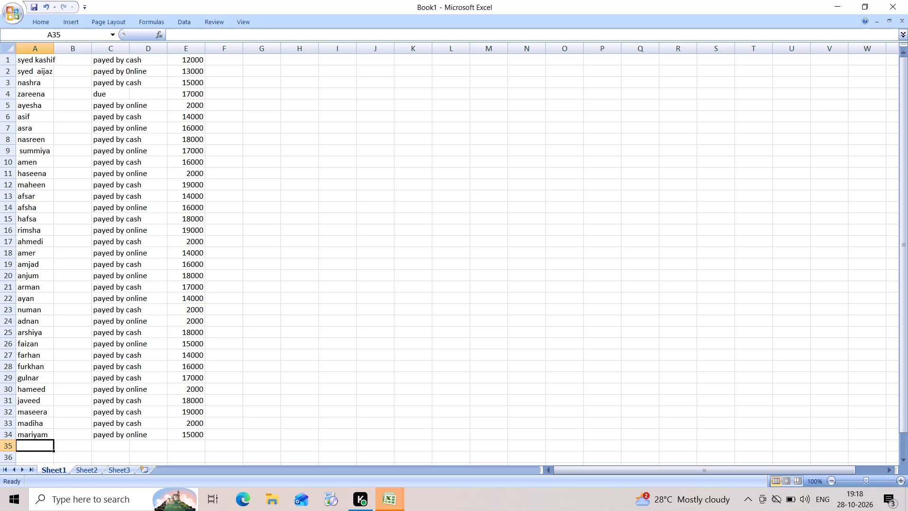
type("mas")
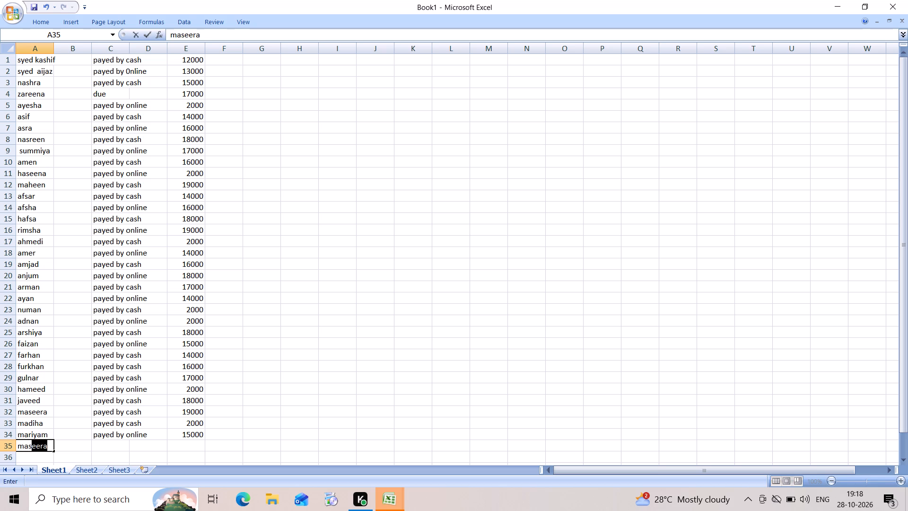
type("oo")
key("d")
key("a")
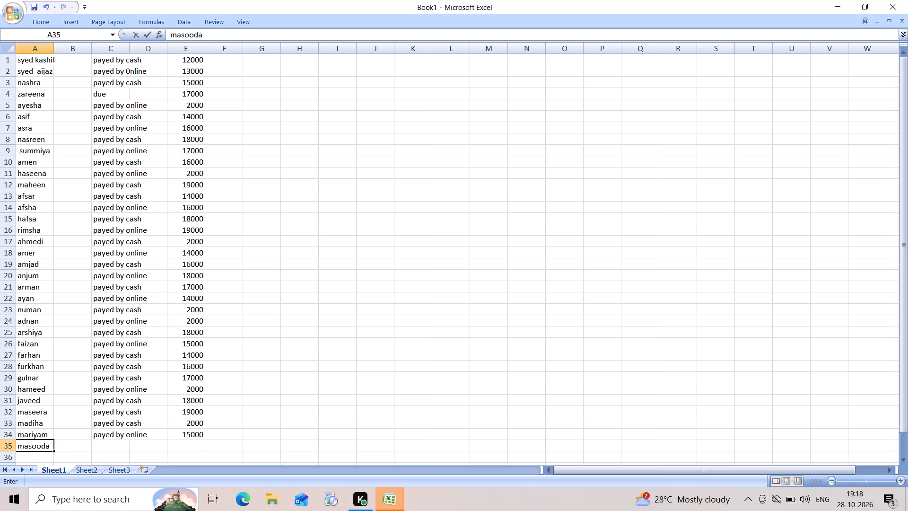
left_click(97, 446)
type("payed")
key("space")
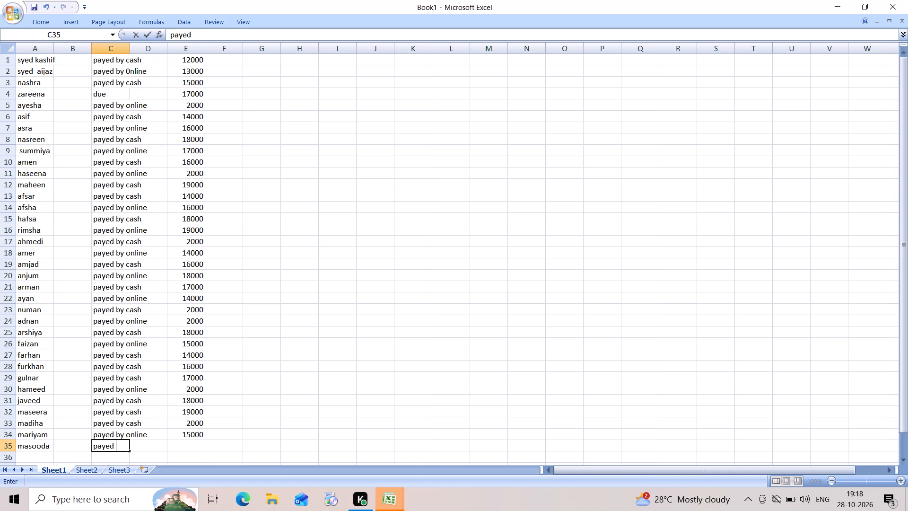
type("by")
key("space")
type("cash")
left_click(177, 444)
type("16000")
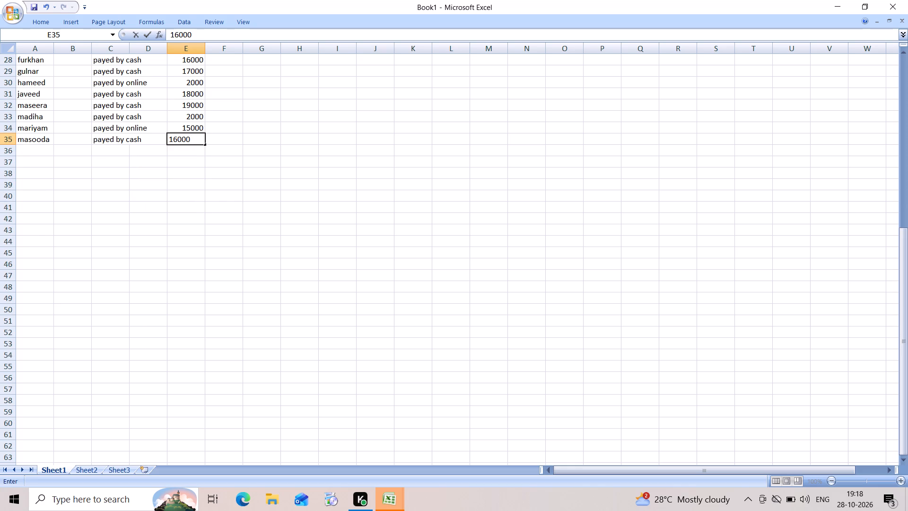
Fill row 36 with the name "musa" in A36, "payed by online" in C36 and the amount 17000 in E36.
left_click(39, 150)
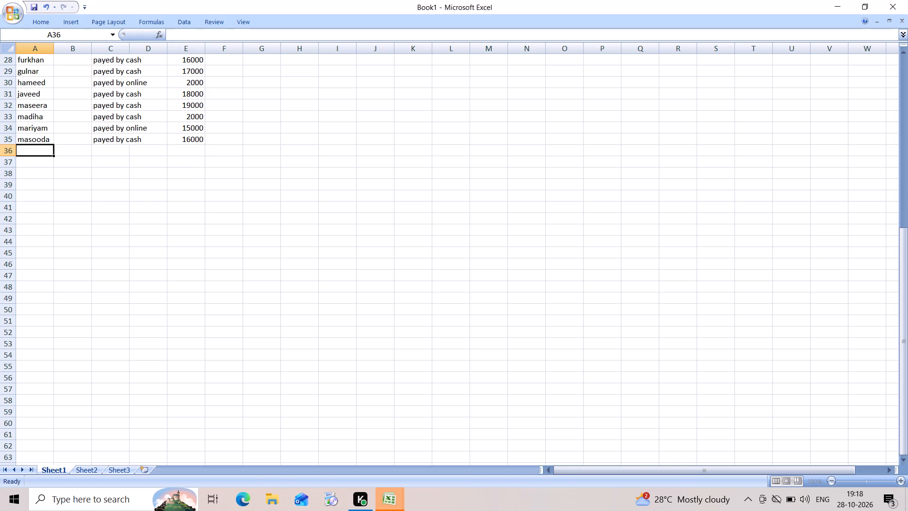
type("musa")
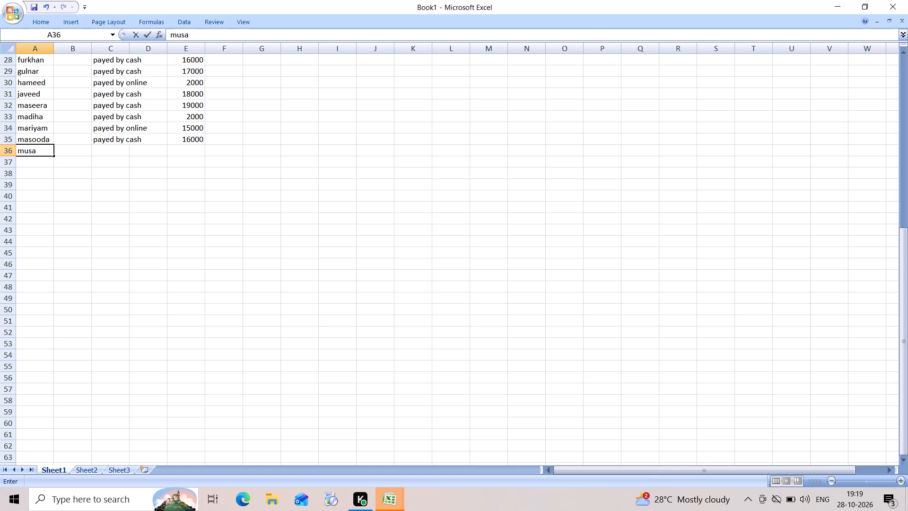
left_click(122, 150)
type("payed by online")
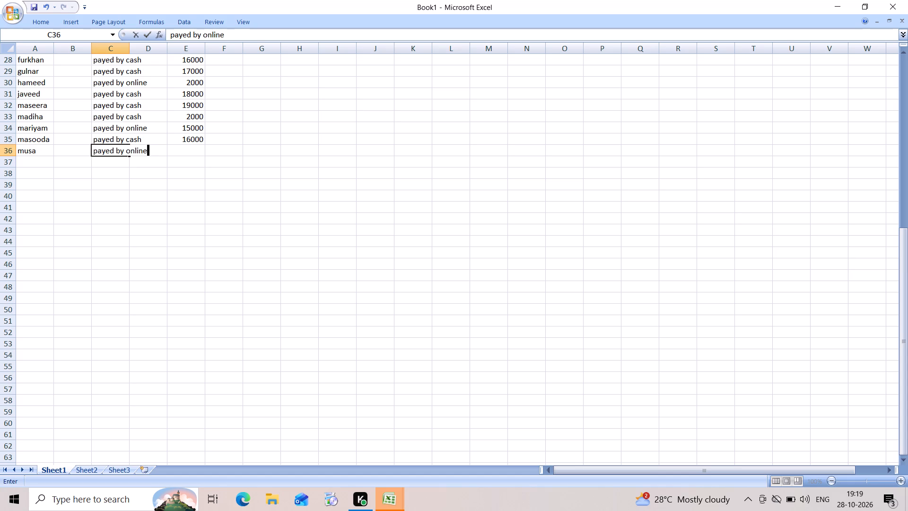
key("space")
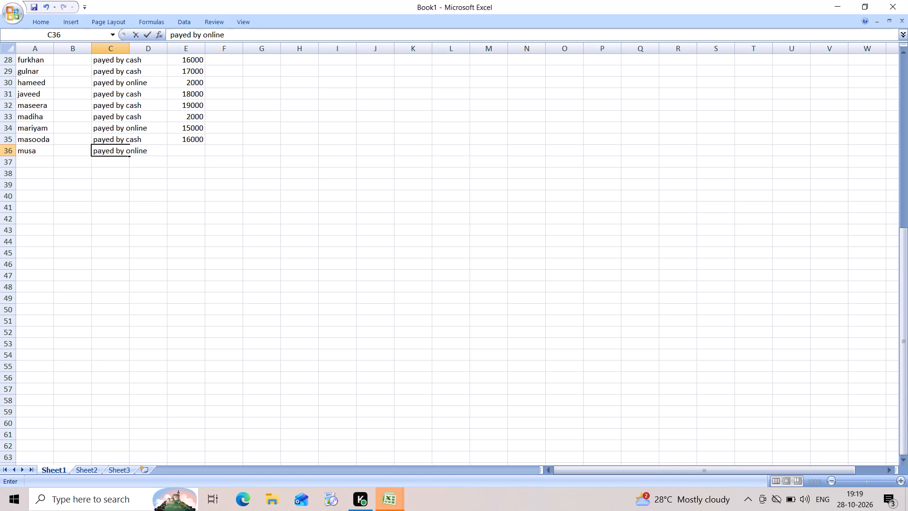
left_click(184, 148)
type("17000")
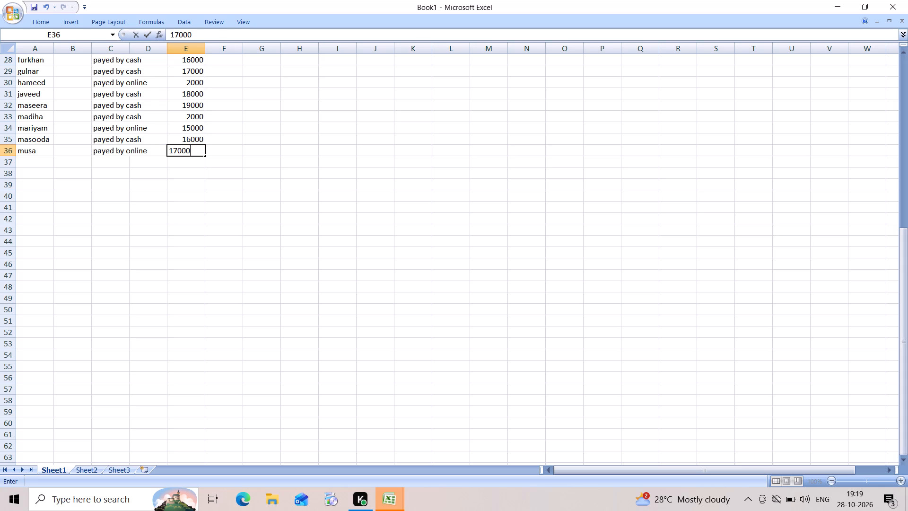
Fill row 37 with the name "nazzer" in A37, "payed by cash" in C37 and the amount 18000 in E37.
left_click(39, 162)
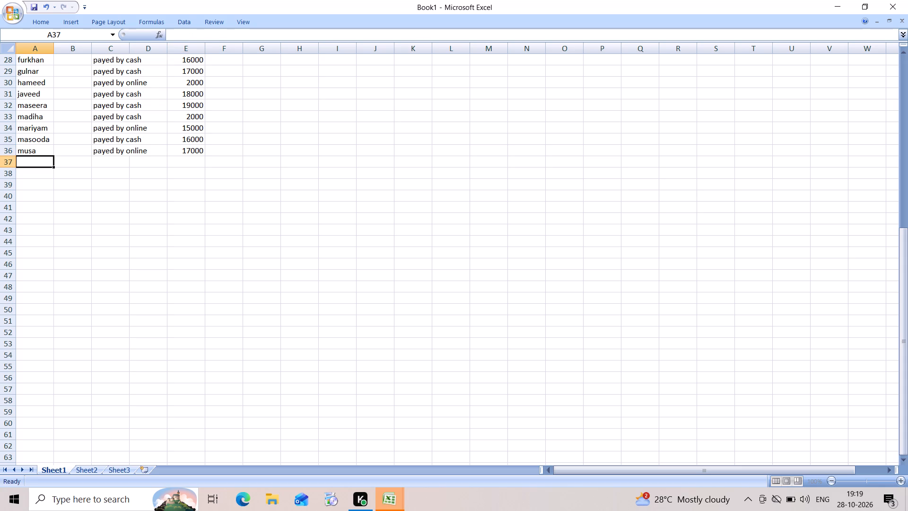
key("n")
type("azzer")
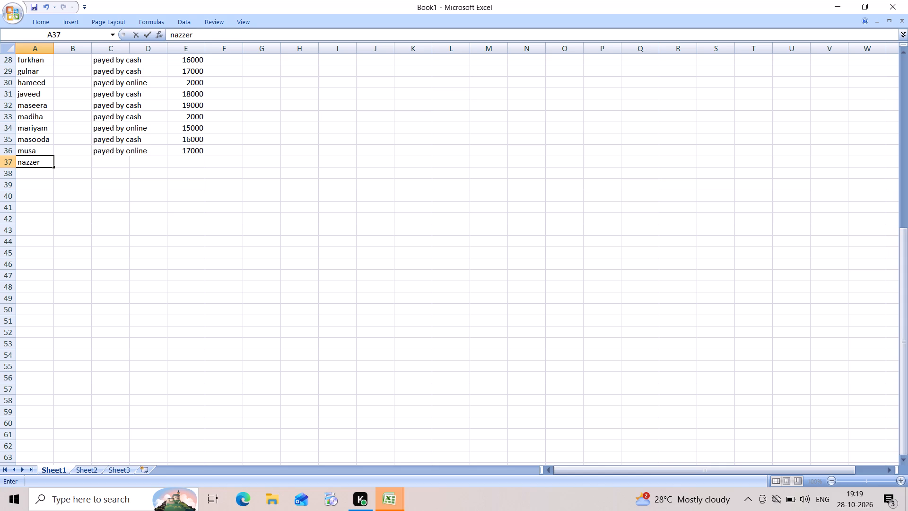
left_click(96, 166)
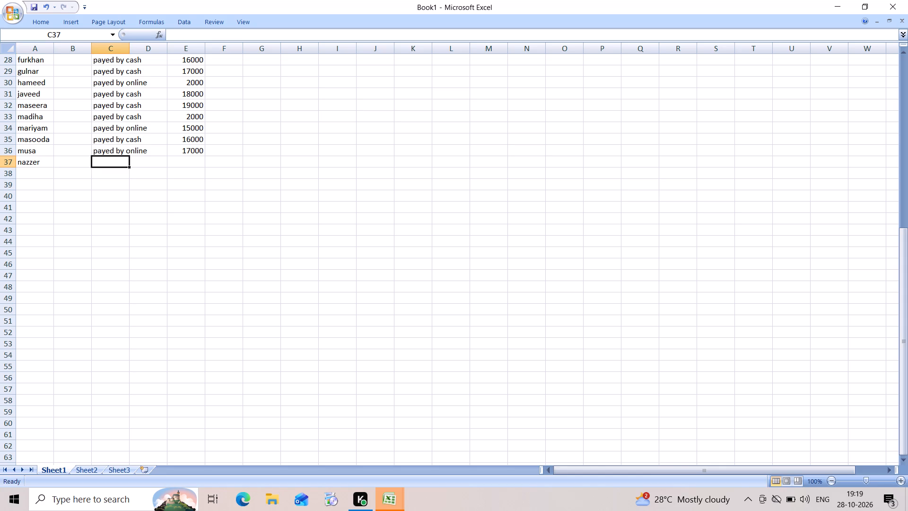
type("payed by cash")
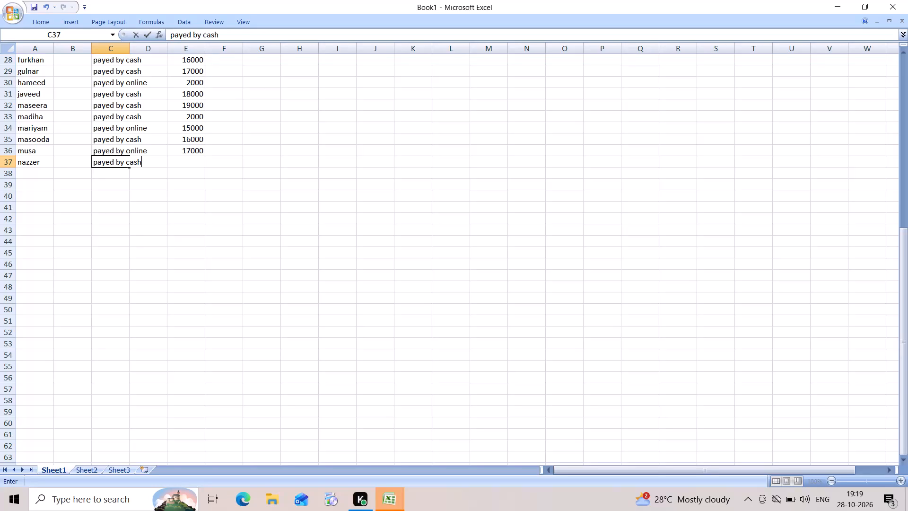
left_click(191, 162)
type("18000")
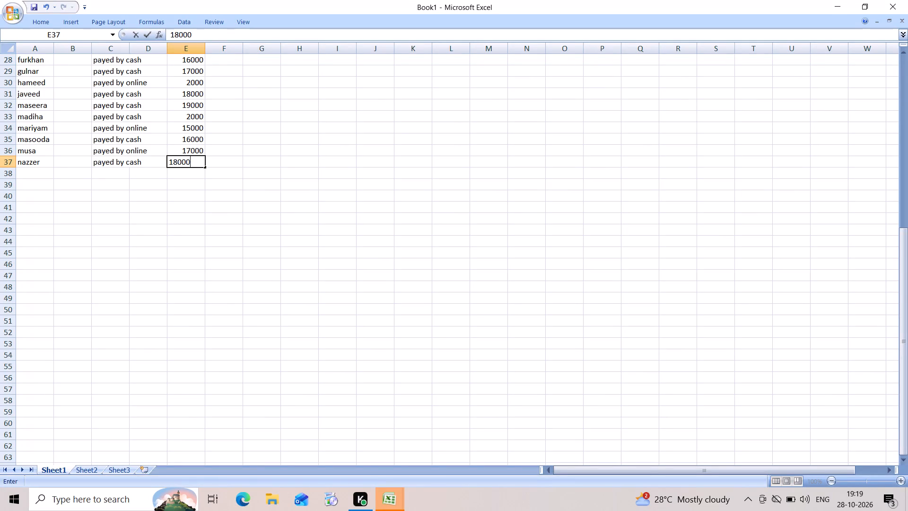
Fill row 38 with the name "omer" in A38, "payed by online" in C38 and the amount 16000 in E38.
left_click(33, 174)
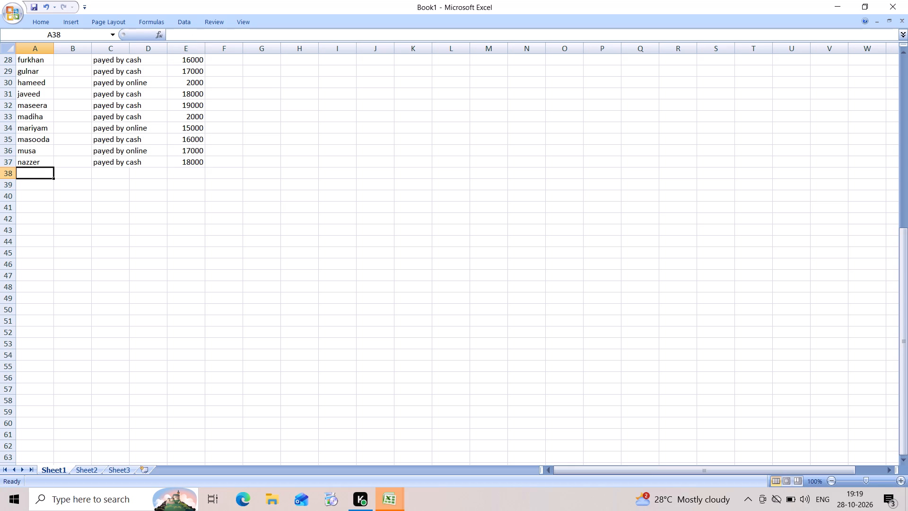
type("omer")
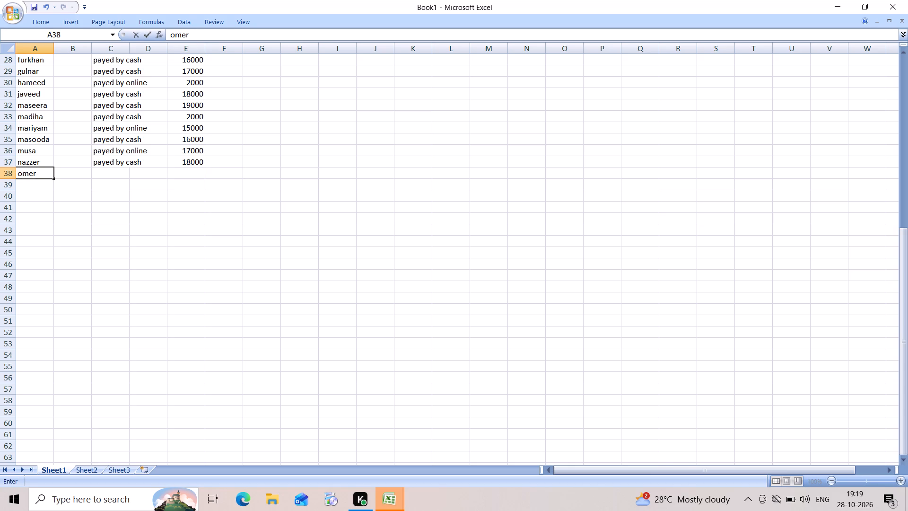
left_click(105, 172)
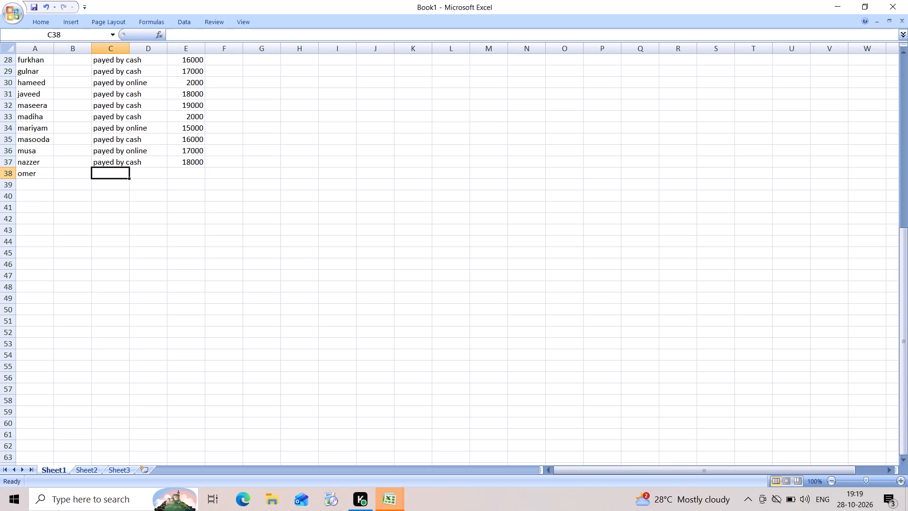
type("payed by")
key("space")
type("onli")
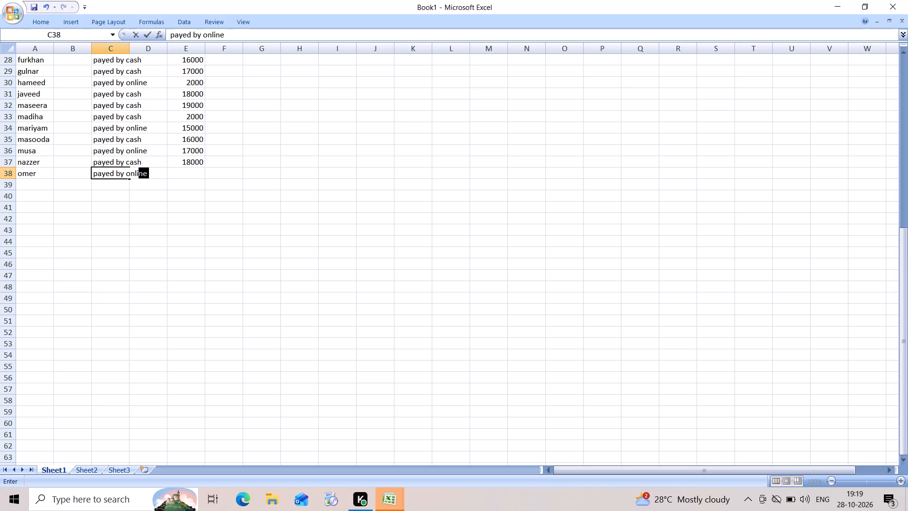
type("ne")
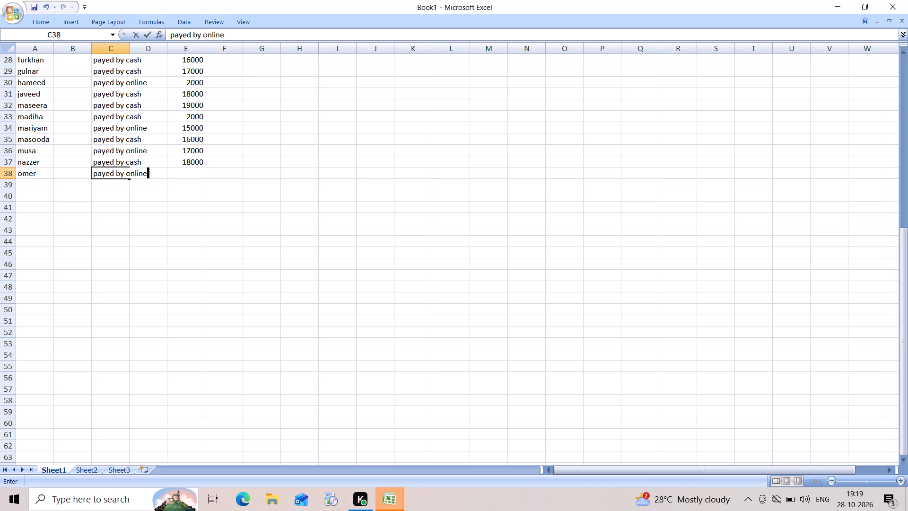
left_click(183, 173)
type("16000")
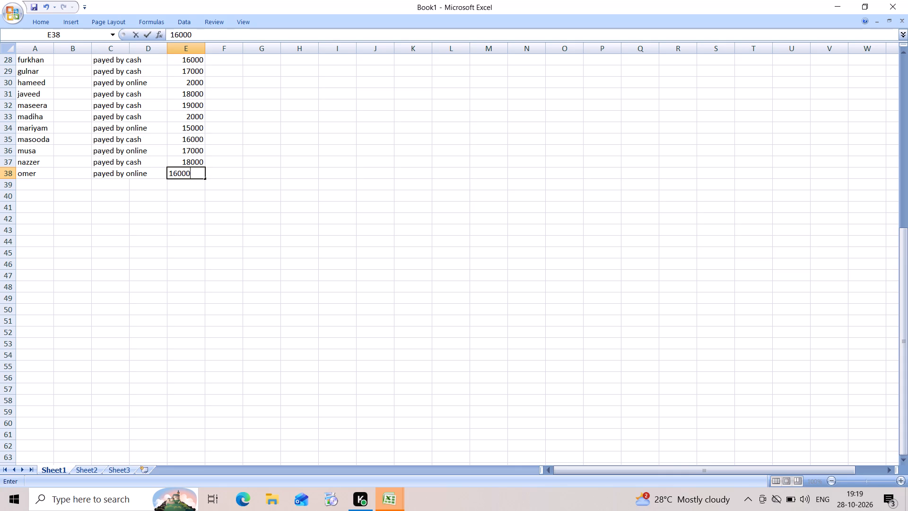
Fill row 39 with the name "parveen" in A39, "due" in C39 and the amount 14000 in E39.
left_click(24, 184)
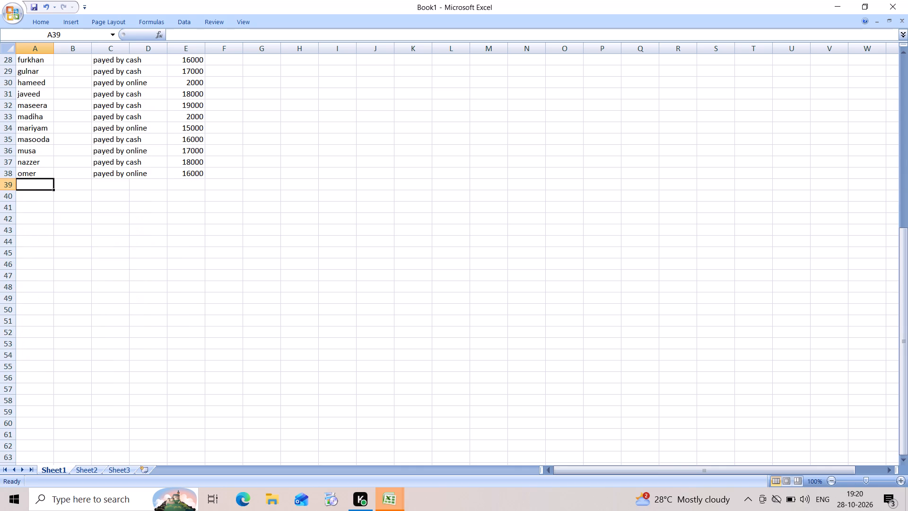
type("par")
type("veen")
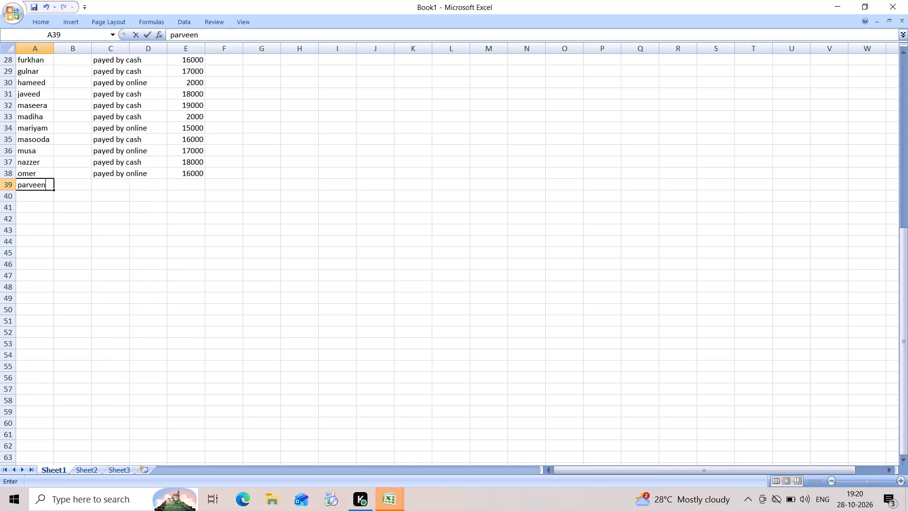
left_click(112, 186)
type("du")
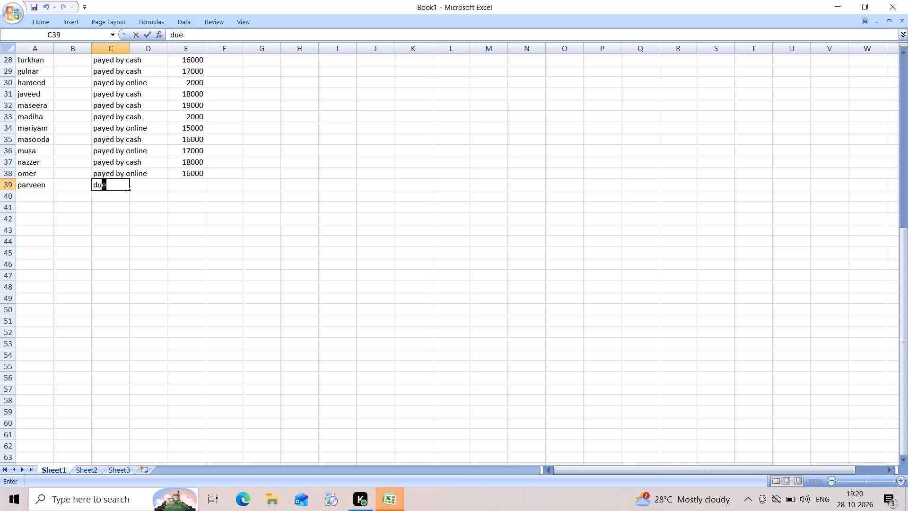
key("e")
left_click(183, 185)
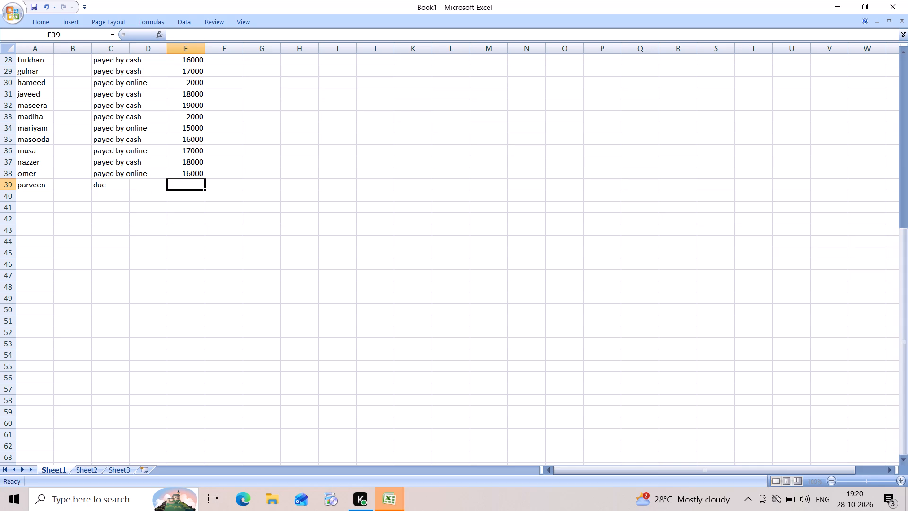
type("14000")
Fill row 40 with the name "parvez" in A40, "payed by cash" in C40 and the amount 12000 in E40.
left_click(37, 199)
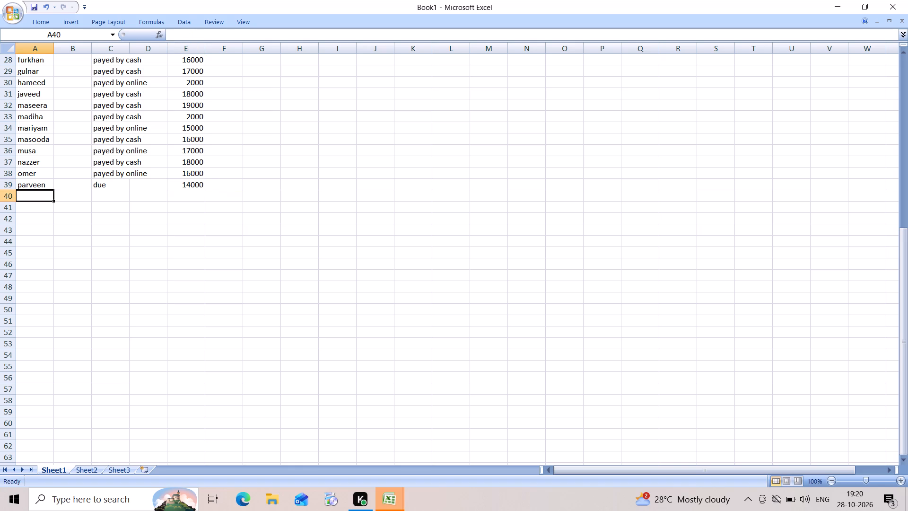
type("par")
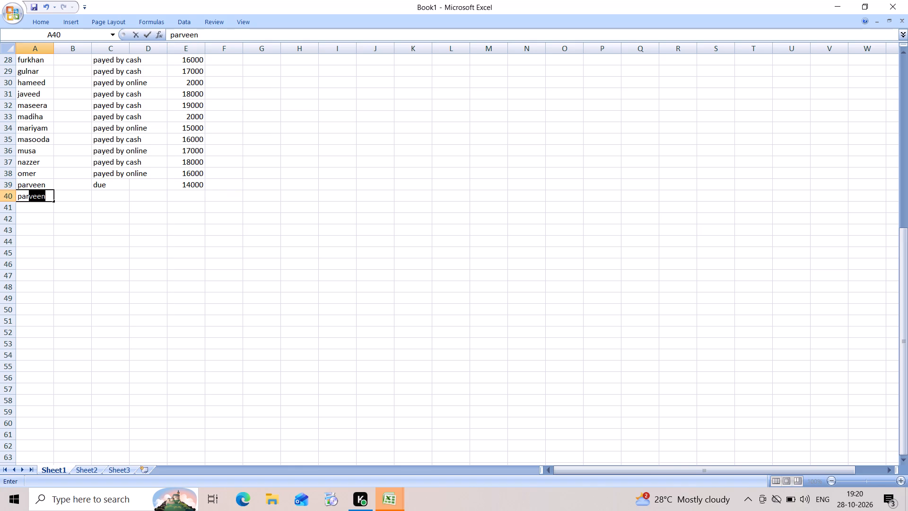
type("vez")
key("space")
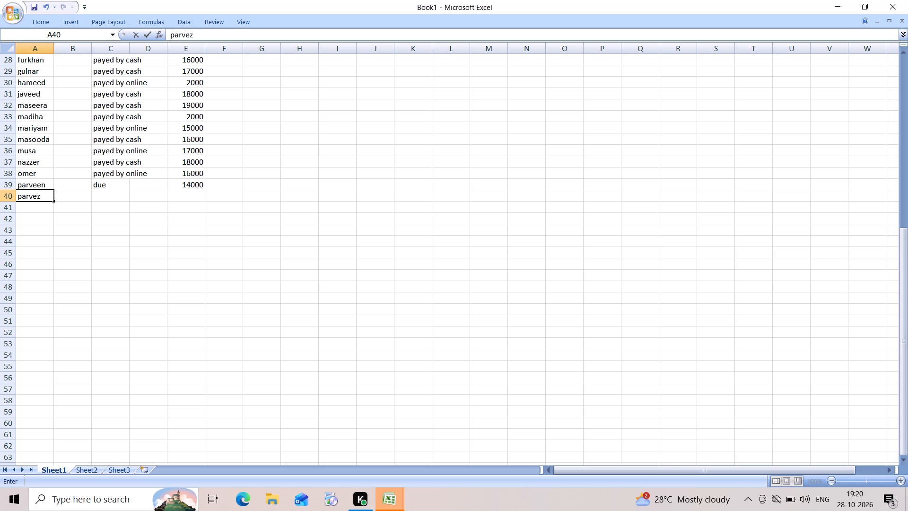
left_click(105, 194)
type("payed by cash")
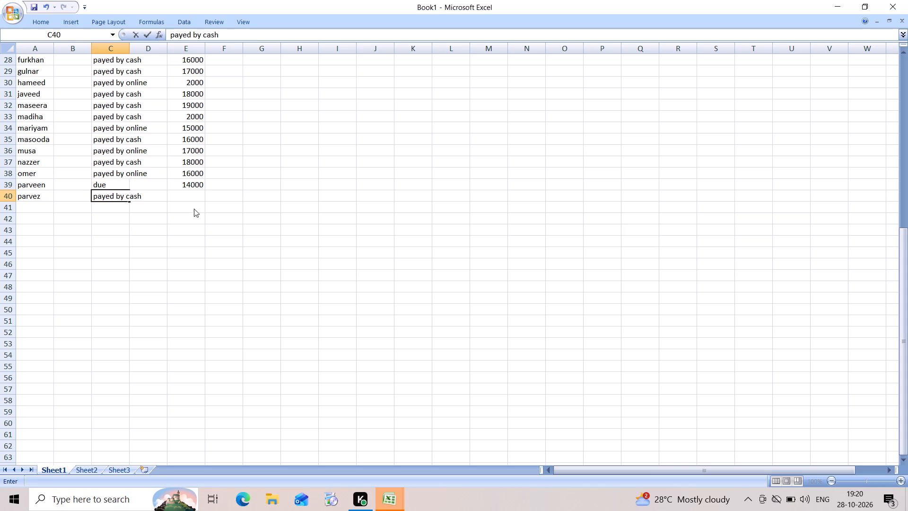
left_click(193, 199)
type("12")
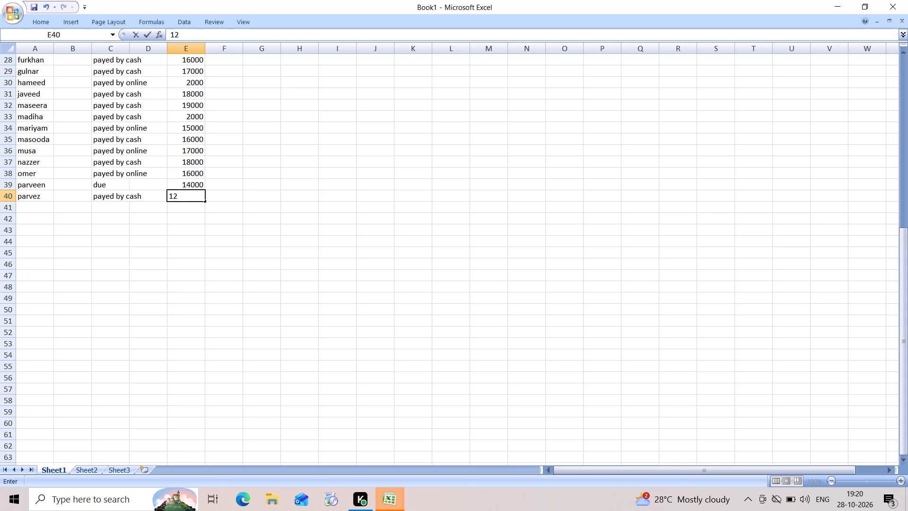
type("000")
Fill row 41 with the name "rahena" in A41, "due" in C41 and the amount 14000 in E41.
left_click(37, 210)
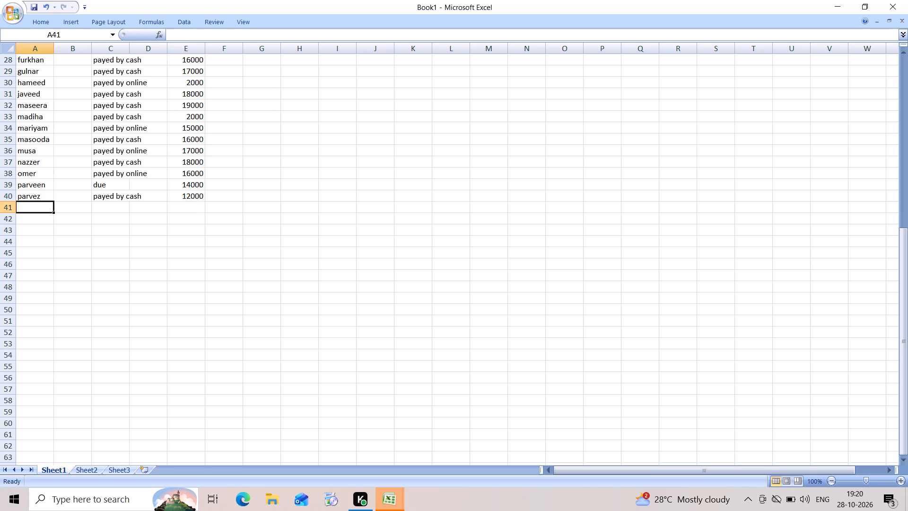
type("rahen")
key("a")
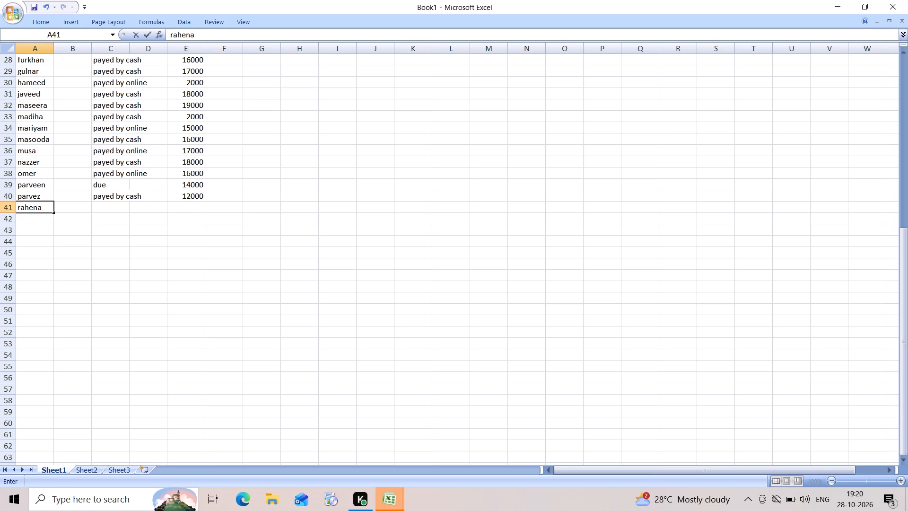
left_click(96, 207)
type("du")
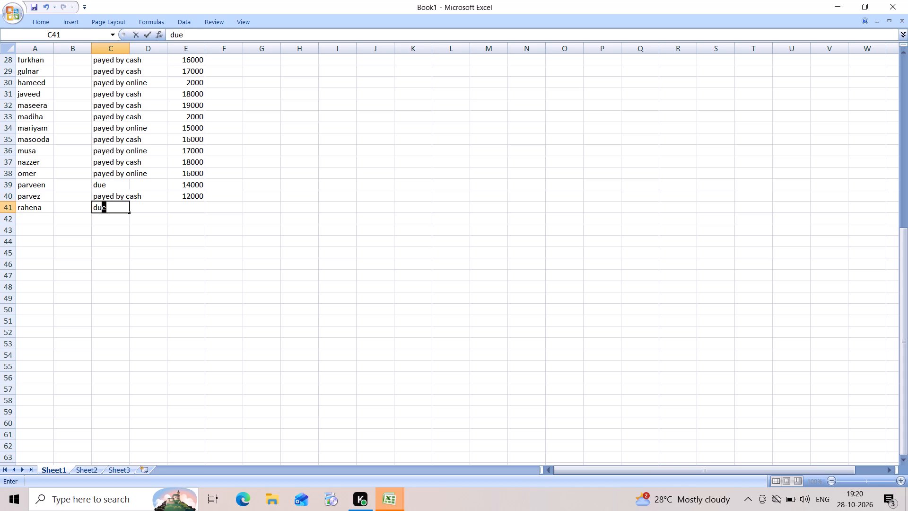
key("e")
left_click(195, 203)
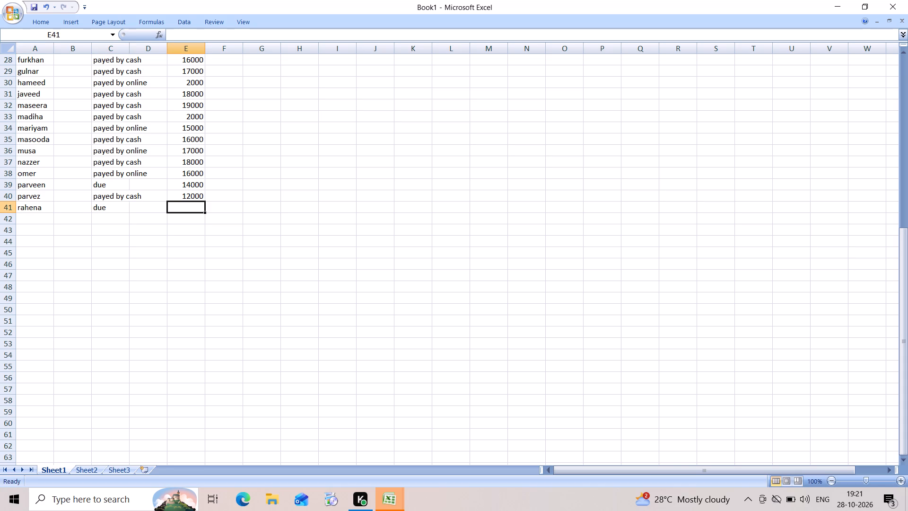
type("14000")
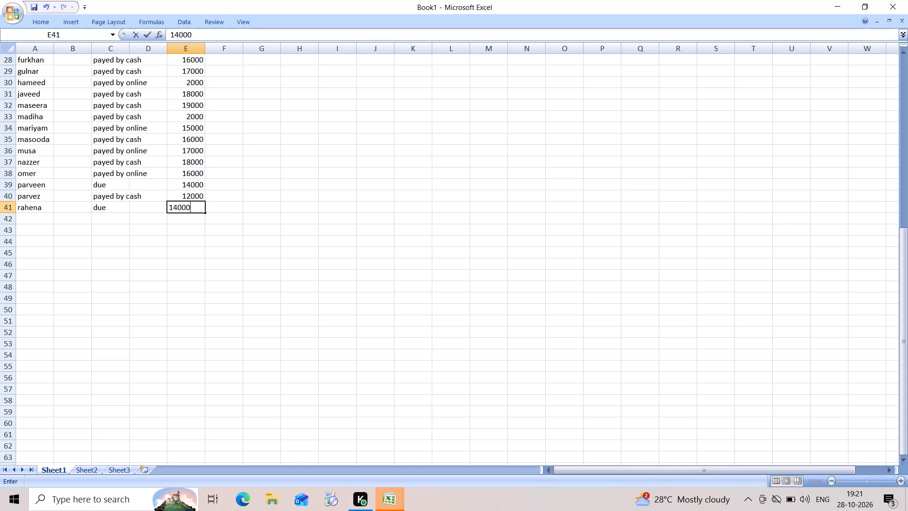
Fill row 42 with the name "rahila" in A42, "due" in C42 and the amount 13000 in E42.
left_click(24, 220)
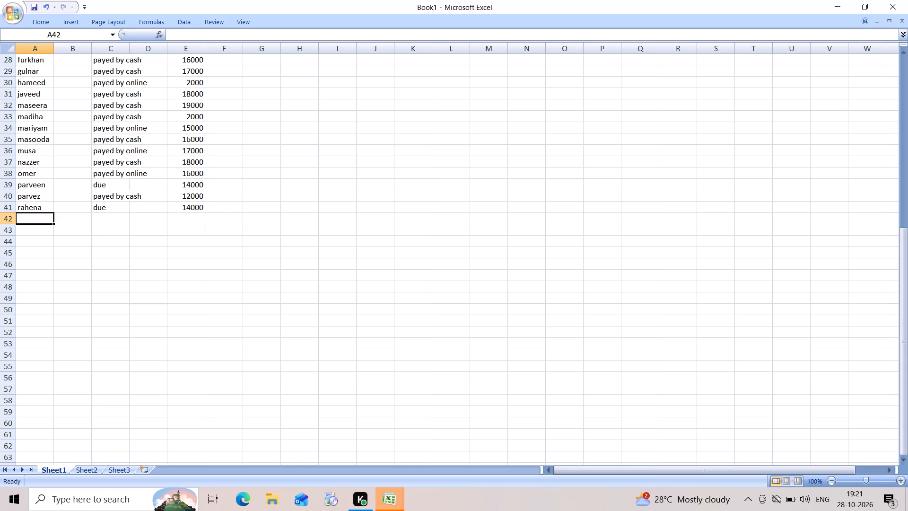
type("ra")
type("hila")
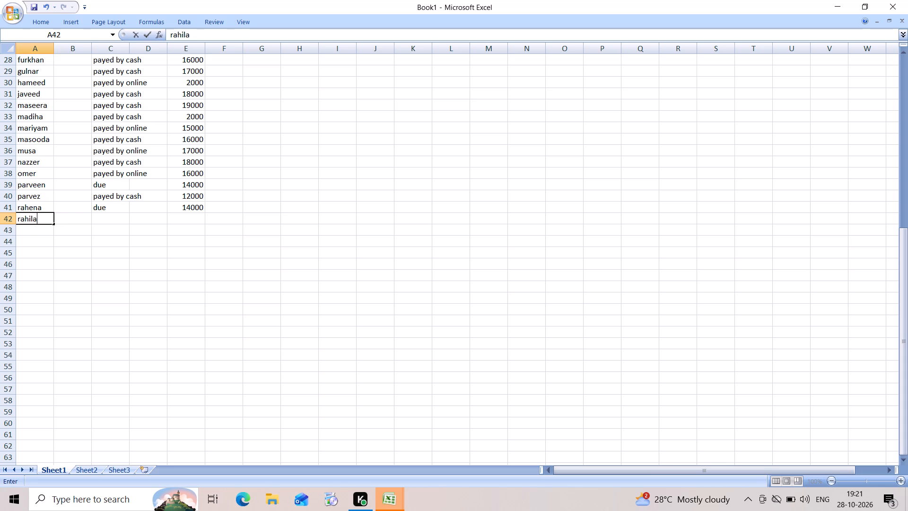
left_click(113, 216)
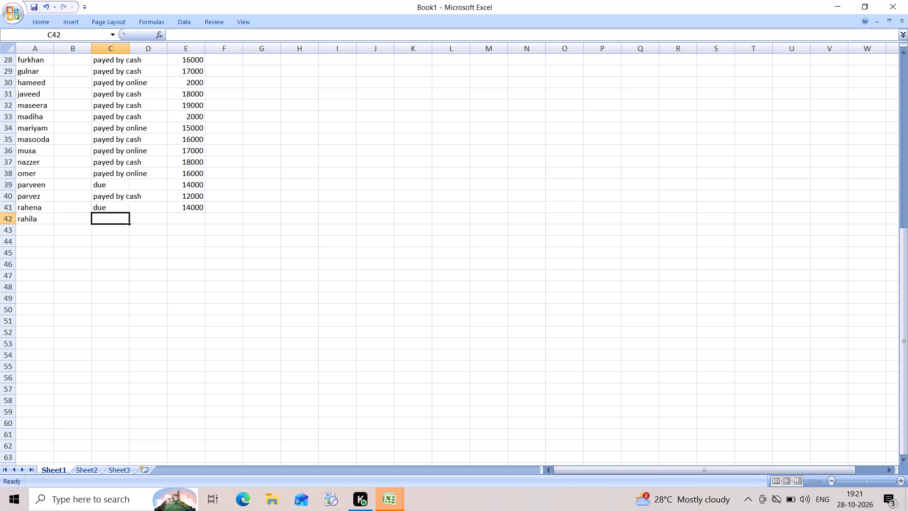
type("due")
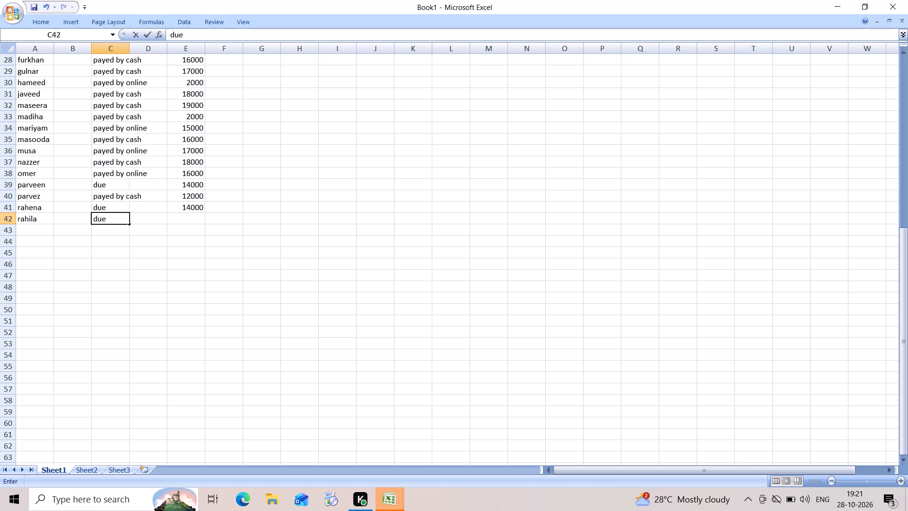
left_click(192, 220)
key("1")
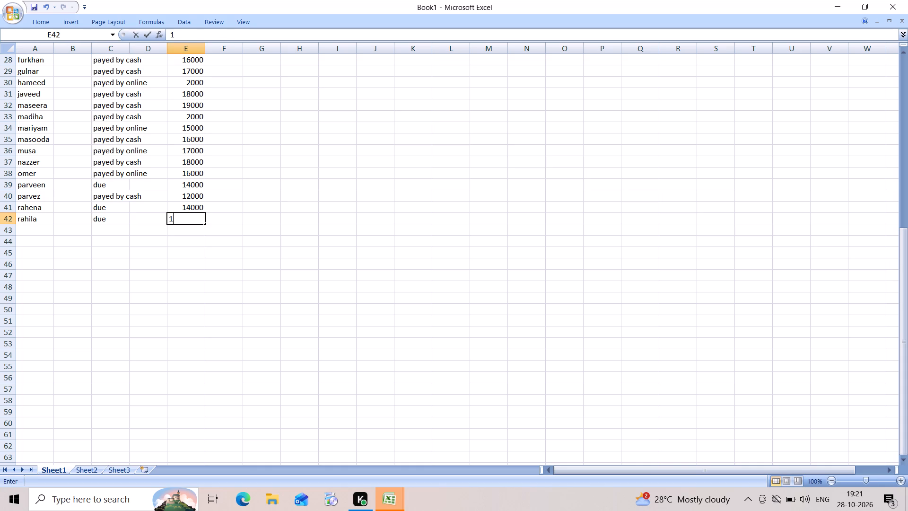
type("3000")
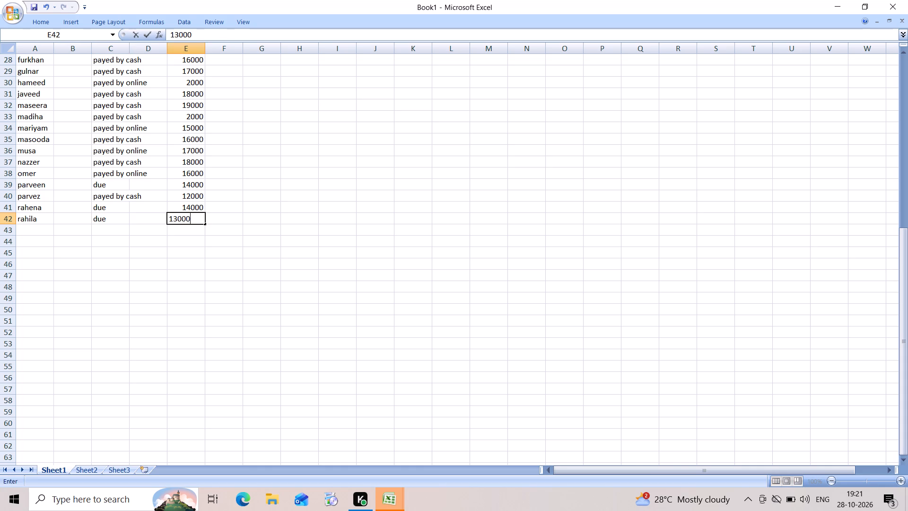
Fill row 43 with the name "saba" in A43, "payed by cash" in C43 and the amount 2000 in E43.
left_click(44, 229)
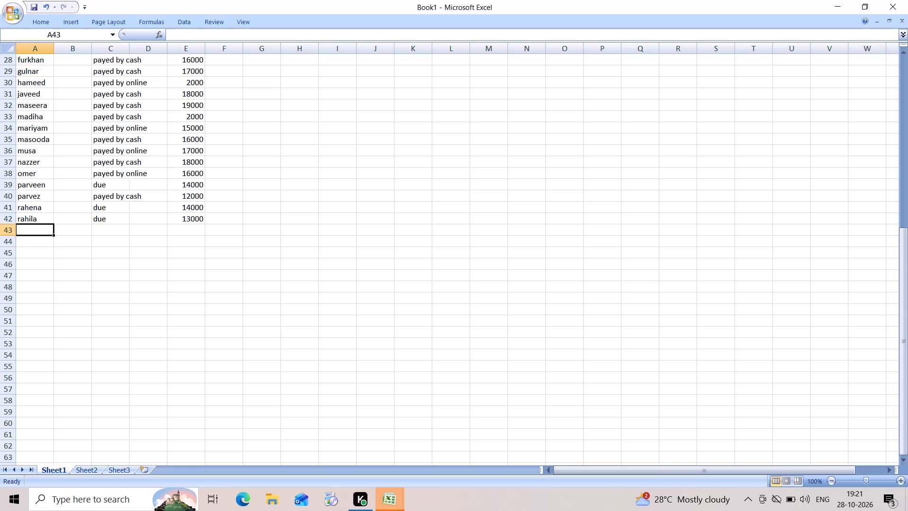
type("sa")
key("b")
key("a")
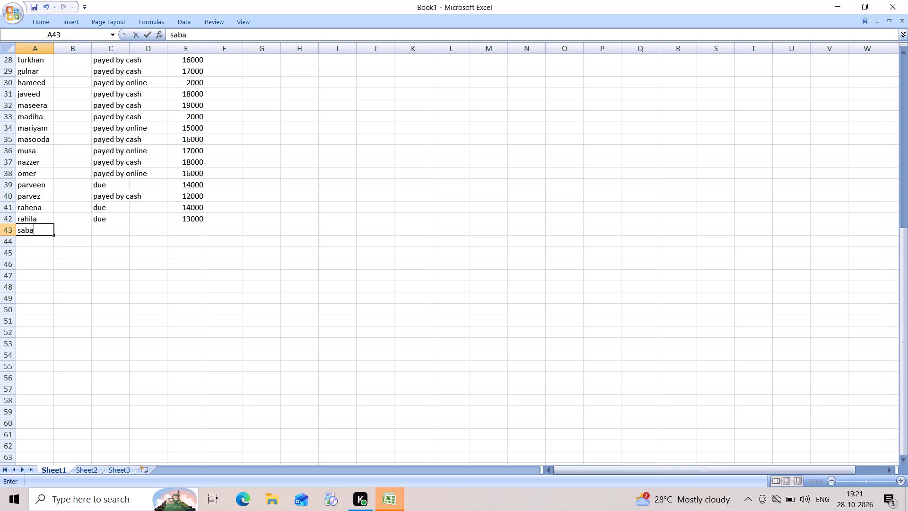
left_click(100, 232)
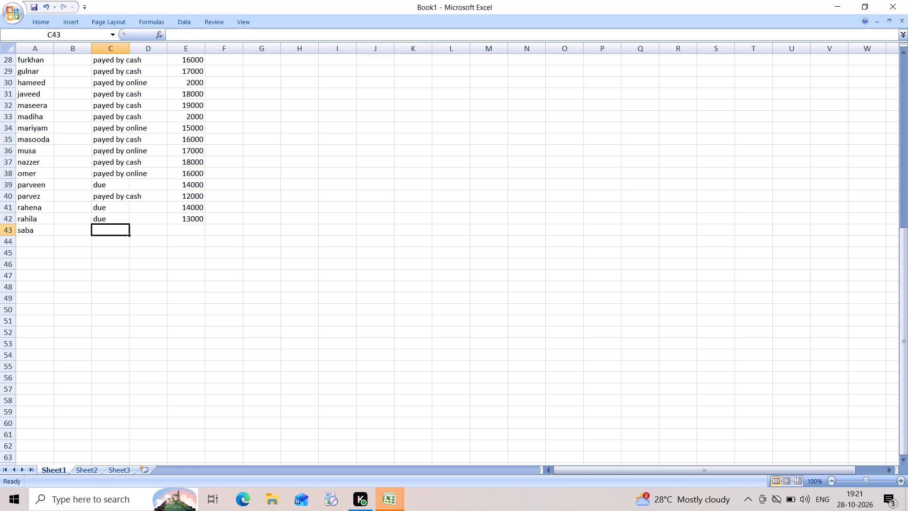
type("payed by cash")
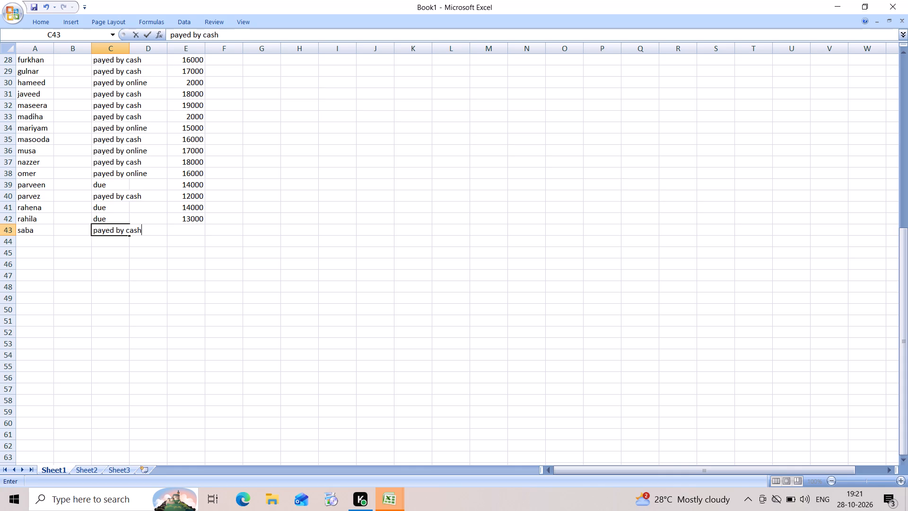
left_click(181, 230)
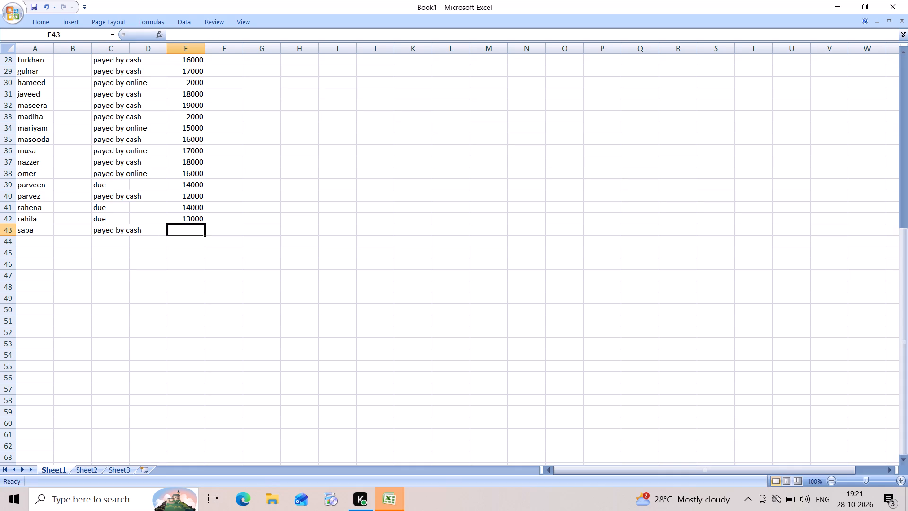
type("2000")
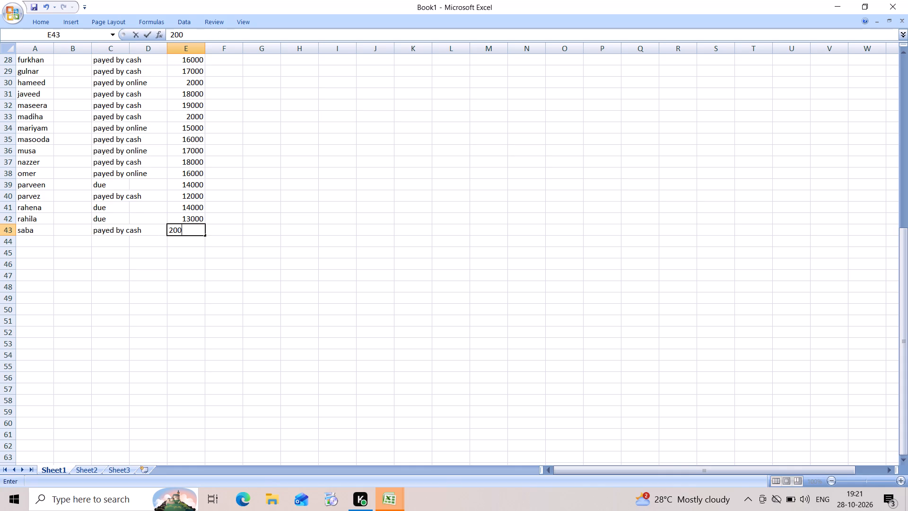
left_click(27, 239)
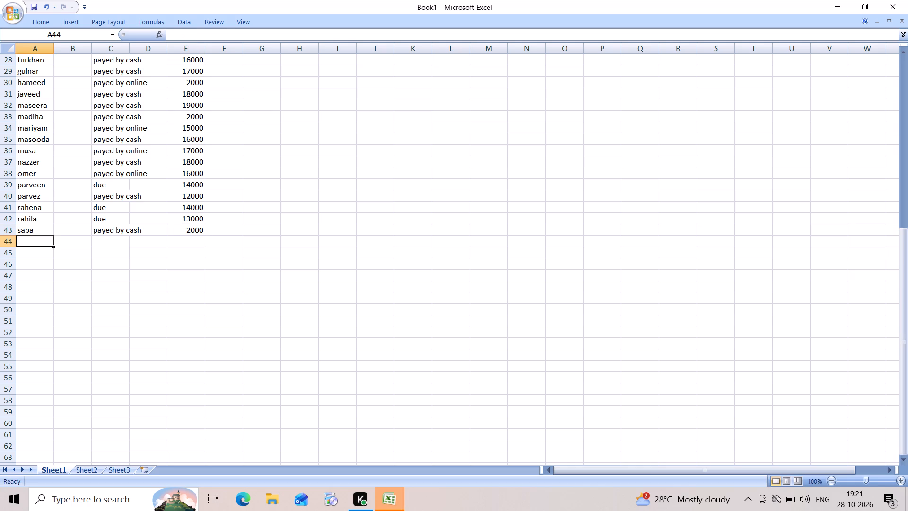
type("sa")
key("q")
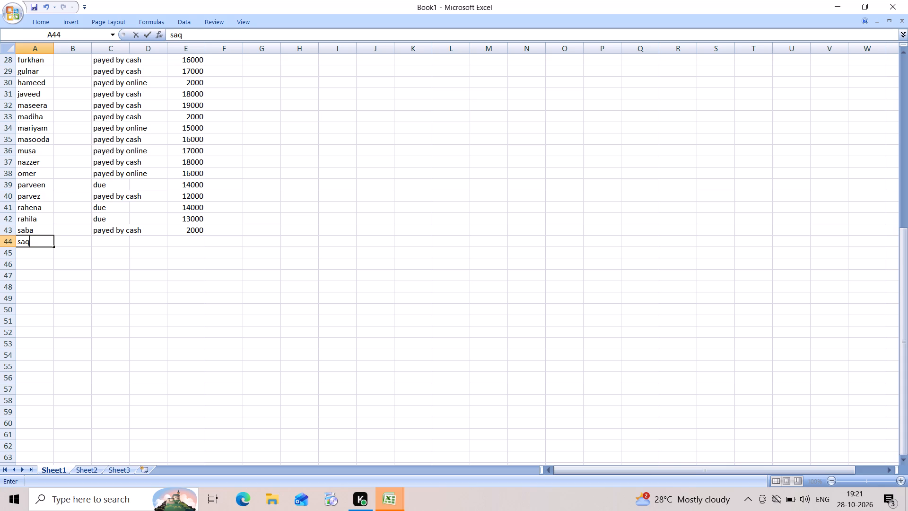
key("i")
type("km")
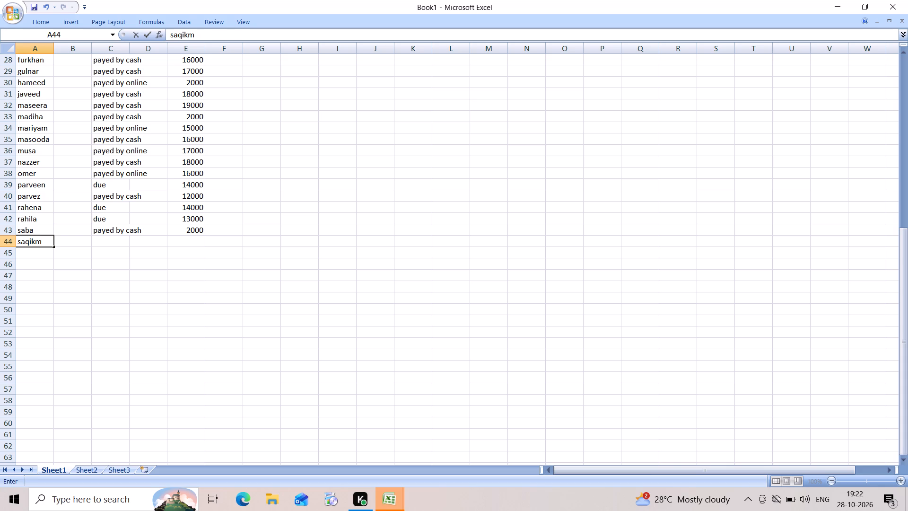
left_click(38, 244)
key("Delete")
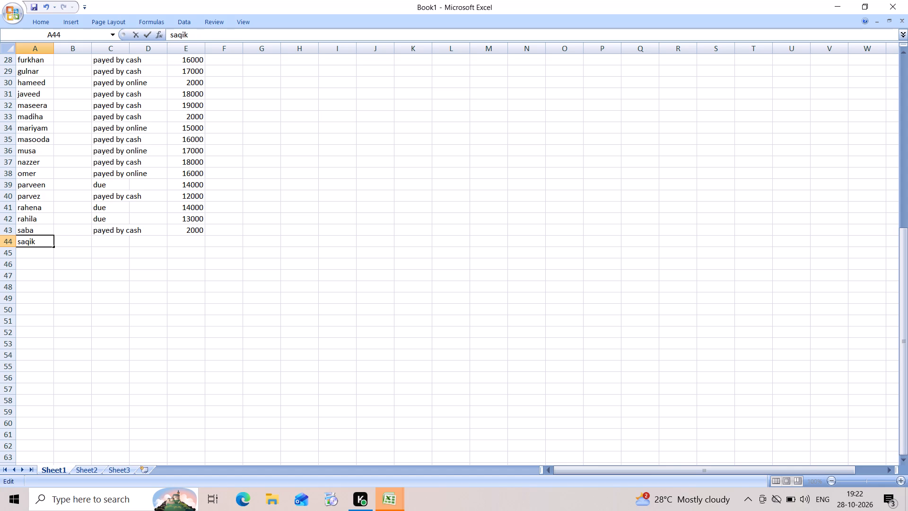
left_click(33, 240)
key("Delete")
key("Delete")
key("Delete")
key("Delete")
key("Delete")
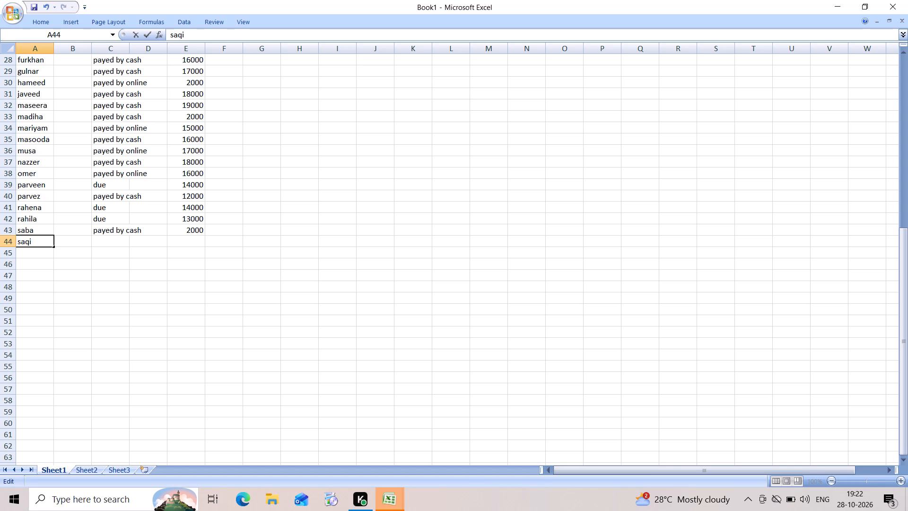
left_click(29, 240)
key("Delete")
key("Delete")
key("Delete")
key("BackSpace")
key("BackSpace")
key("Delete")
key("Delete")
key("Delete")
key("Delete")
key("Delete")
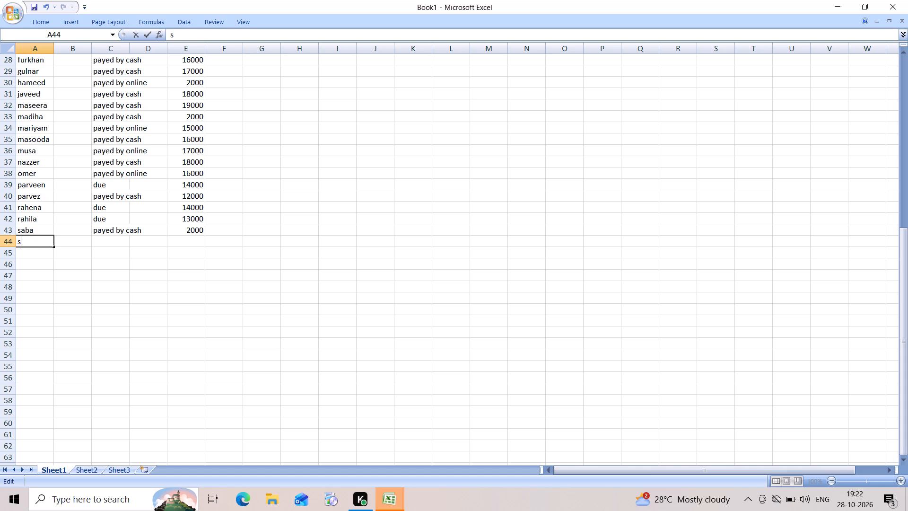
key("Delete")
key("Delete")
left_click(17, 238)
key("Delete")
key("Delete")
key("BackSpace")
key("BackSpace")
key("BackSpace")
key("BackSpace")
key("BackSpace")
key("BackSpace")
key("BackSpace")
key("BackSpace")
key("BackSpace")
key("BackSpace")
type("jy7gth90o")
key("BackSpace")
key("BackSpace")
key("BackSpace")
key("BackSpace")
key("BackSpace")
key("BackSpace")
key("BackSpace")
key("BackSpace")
Fill row 44 with the name "sadiq" in A44 and "due" in C44.
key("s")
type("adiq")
left_click(108, 243)
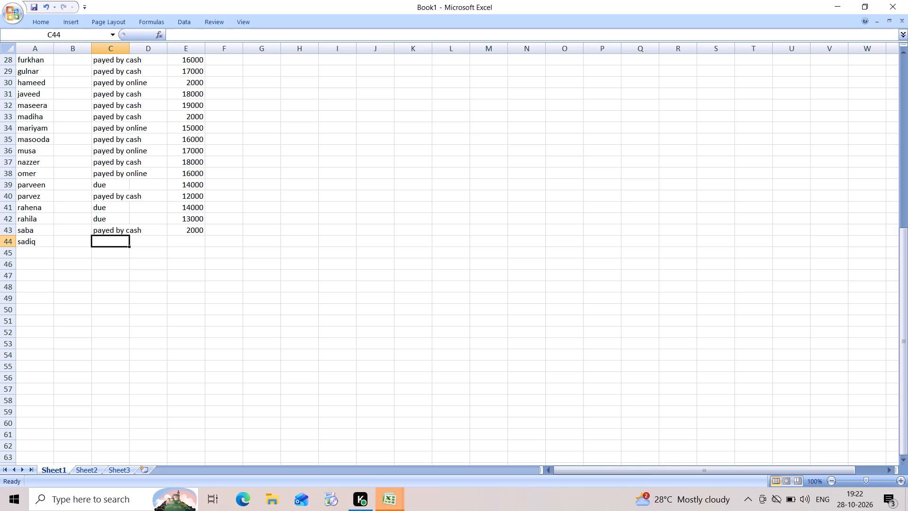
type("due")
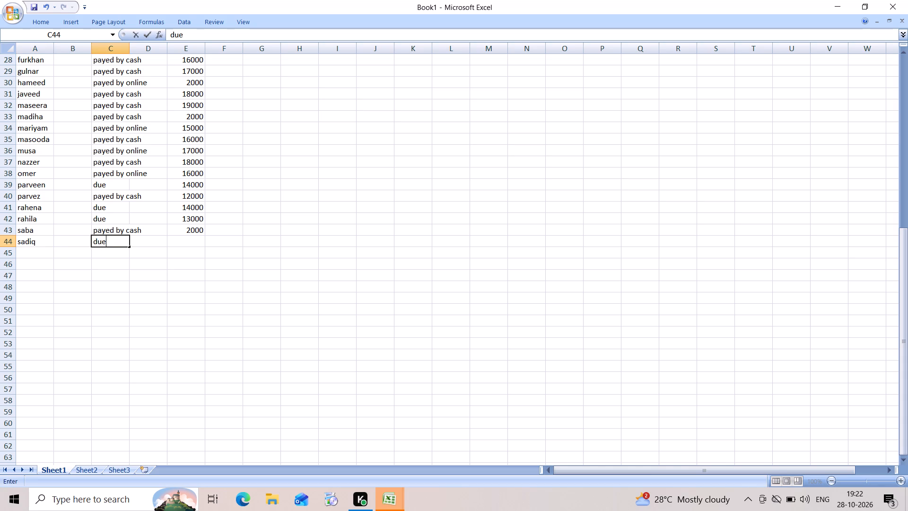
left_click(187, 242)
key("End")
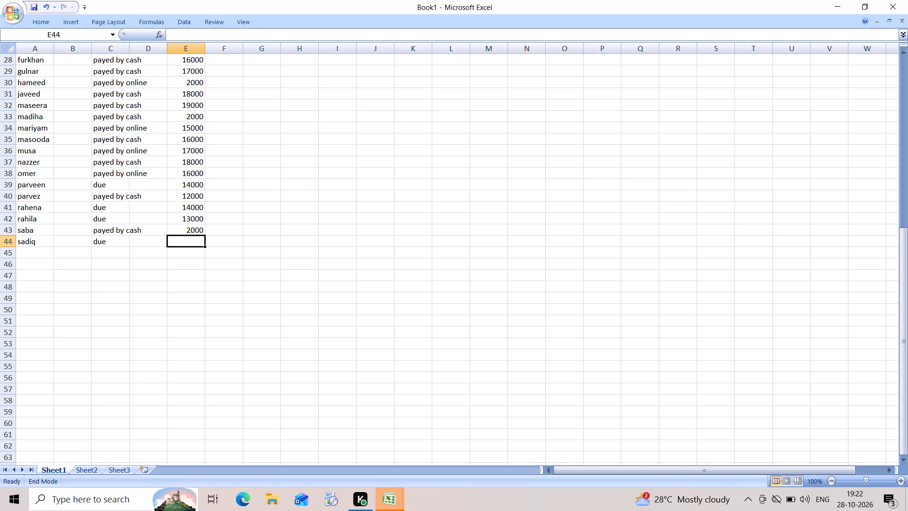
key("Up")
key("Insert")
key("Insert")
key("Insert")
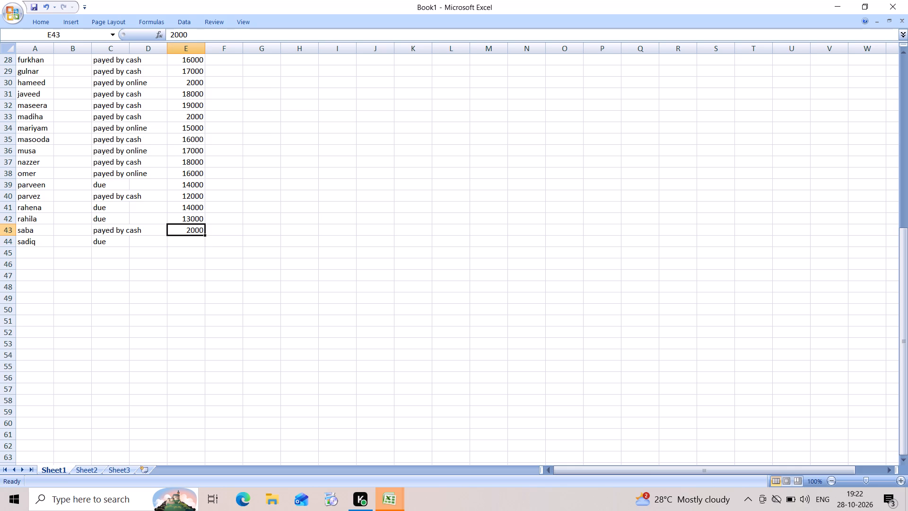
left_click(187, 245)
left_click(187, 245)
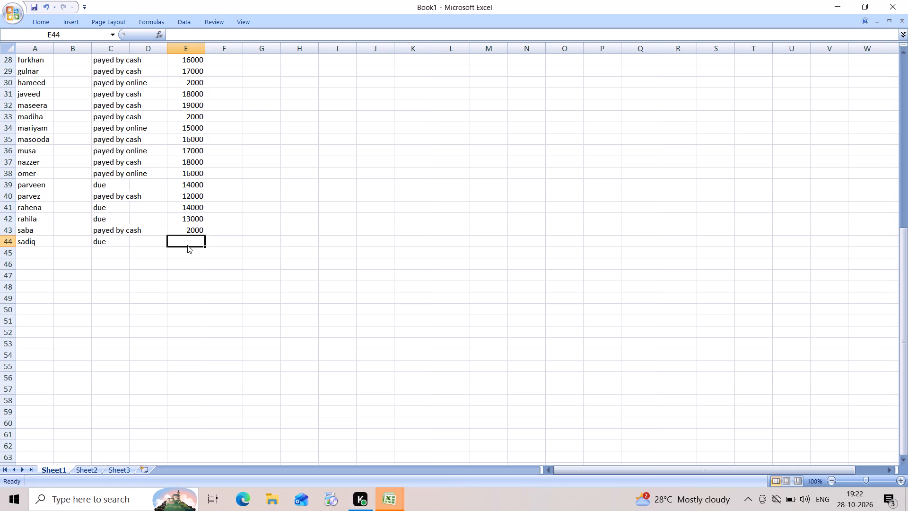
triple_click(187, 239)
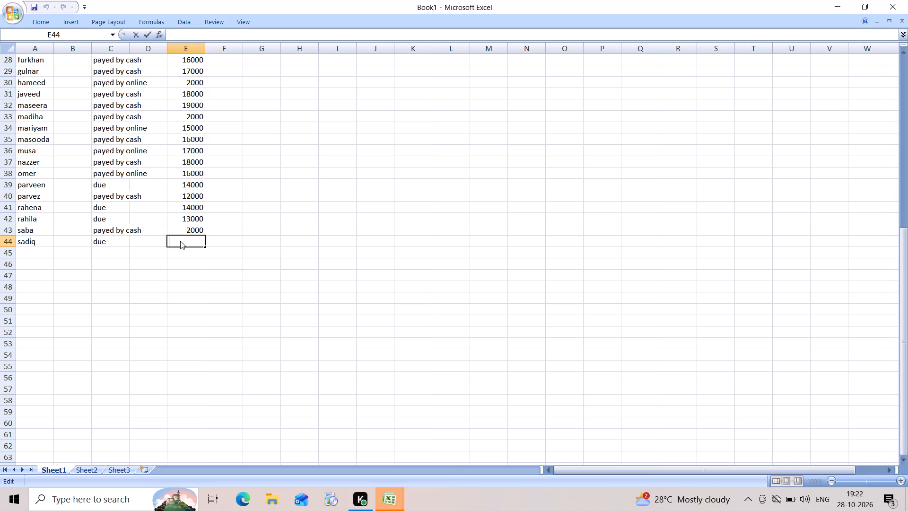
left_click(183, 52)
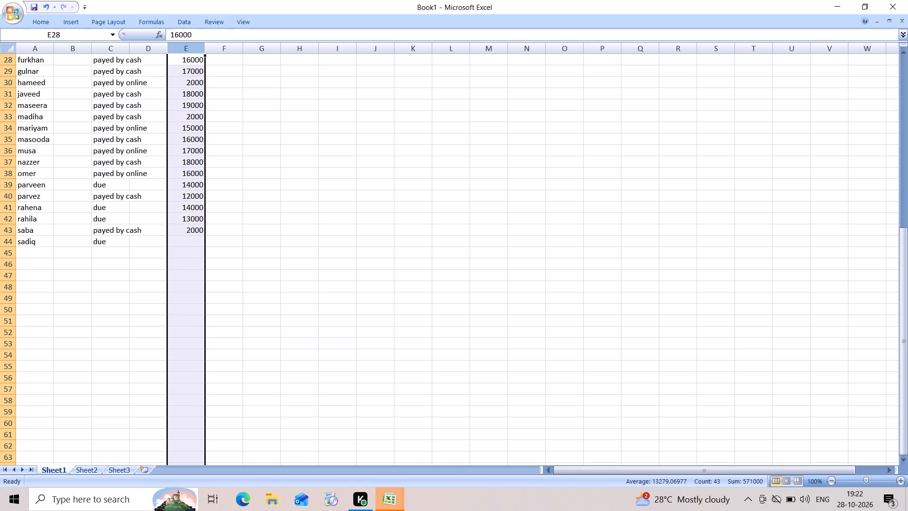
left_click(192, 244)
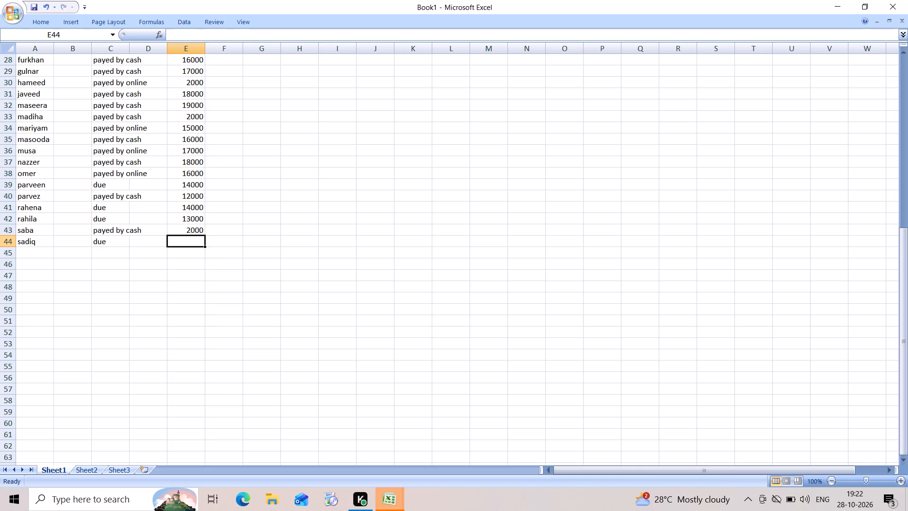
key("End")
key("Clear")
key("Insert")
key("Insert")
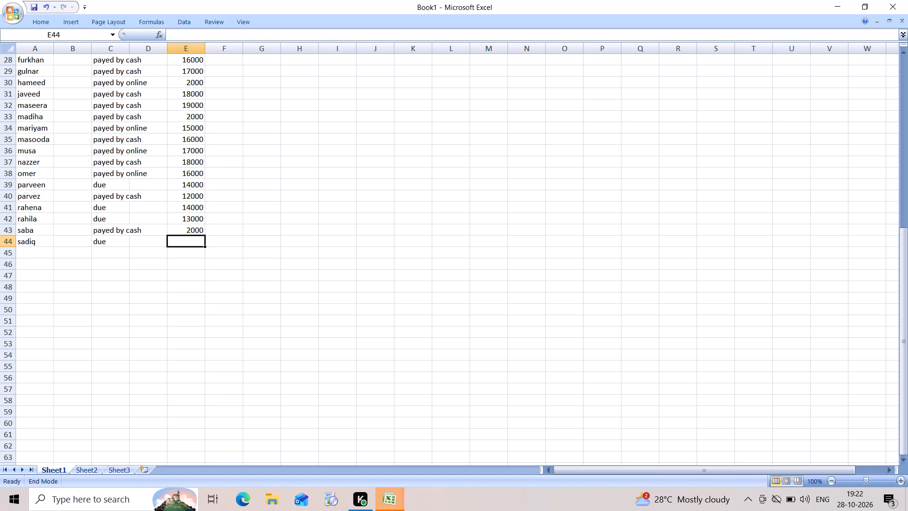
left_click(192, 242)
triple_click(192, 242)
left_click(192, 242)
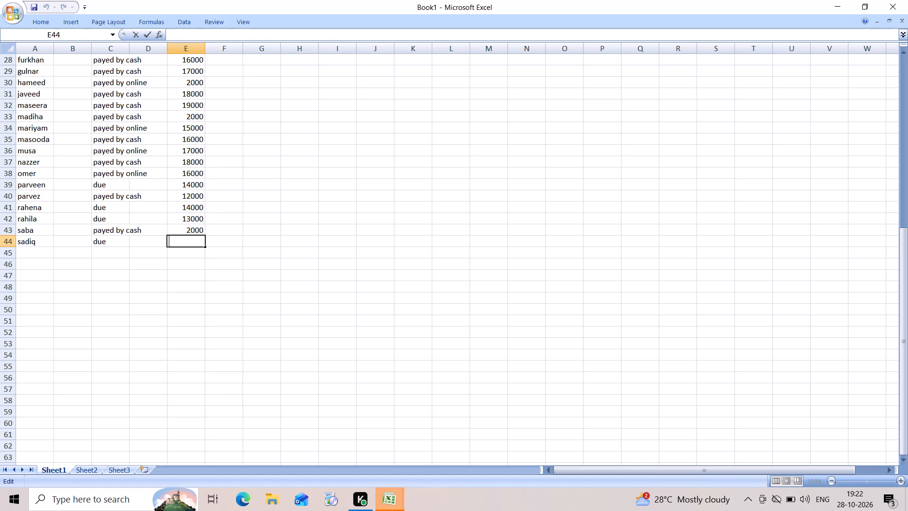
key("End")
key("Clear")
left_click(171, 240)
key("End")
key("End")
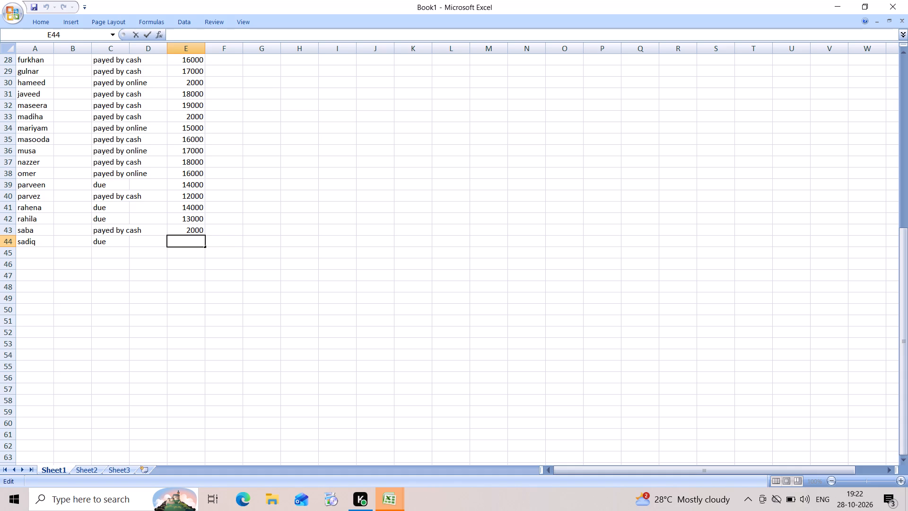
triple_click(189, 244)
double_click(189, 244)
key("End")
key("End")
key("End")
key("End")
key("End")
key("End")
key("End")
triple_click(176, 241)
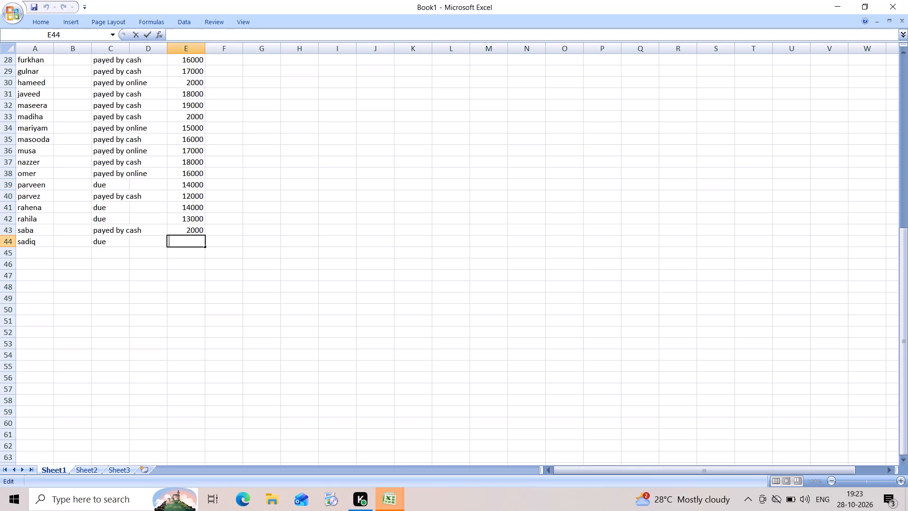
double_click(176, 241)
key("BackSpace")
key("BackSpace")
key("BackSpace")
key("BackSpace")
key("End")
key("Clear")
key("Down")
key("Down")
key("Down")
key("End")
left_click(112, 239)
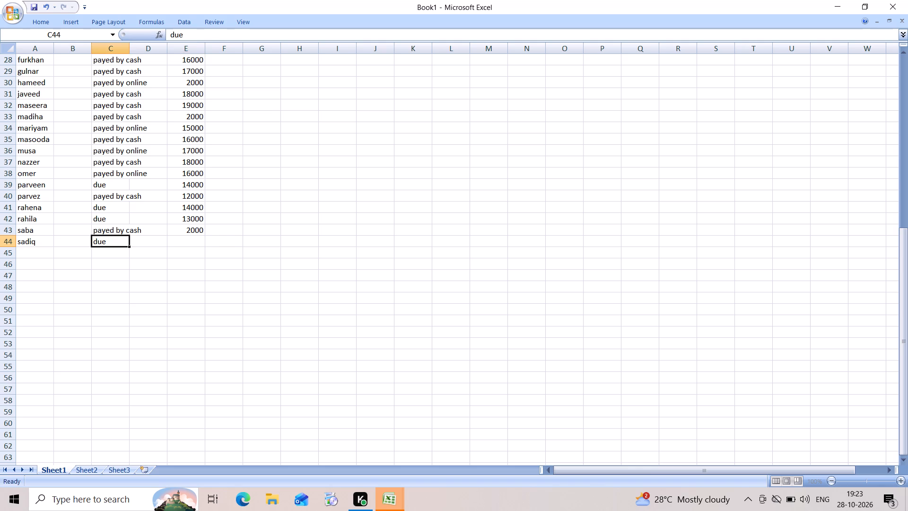
Replace the status in C44 with " due", including a leading space.
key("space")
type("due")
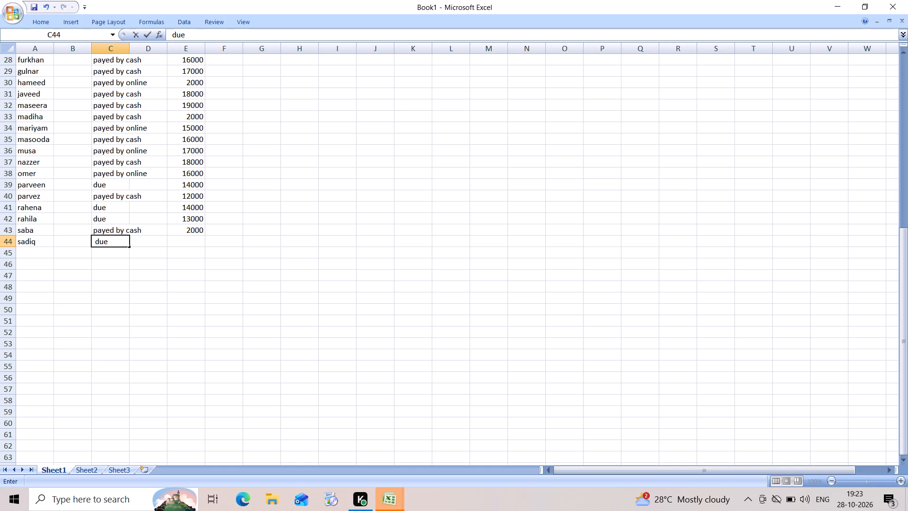
left_click(181, 240)
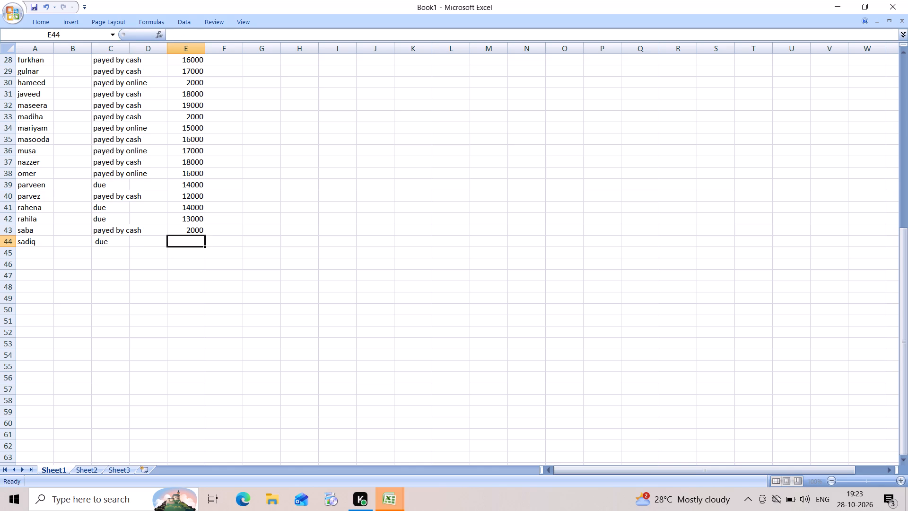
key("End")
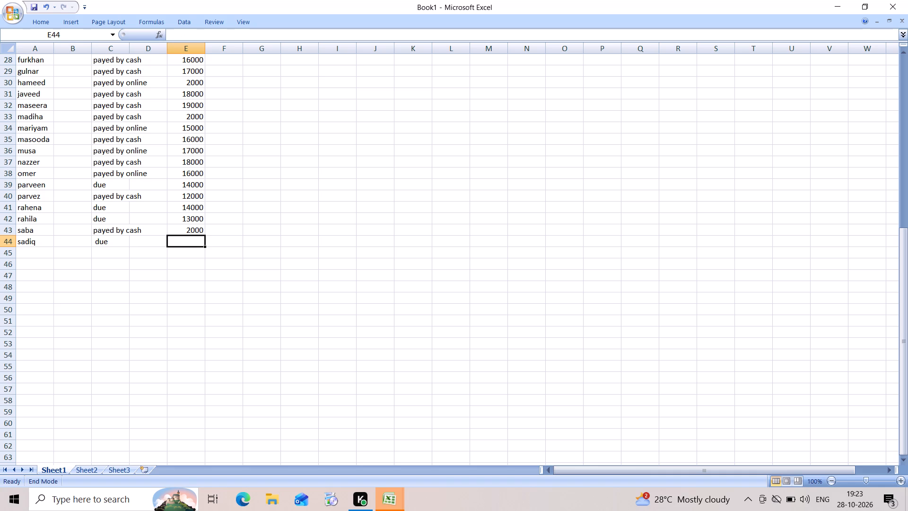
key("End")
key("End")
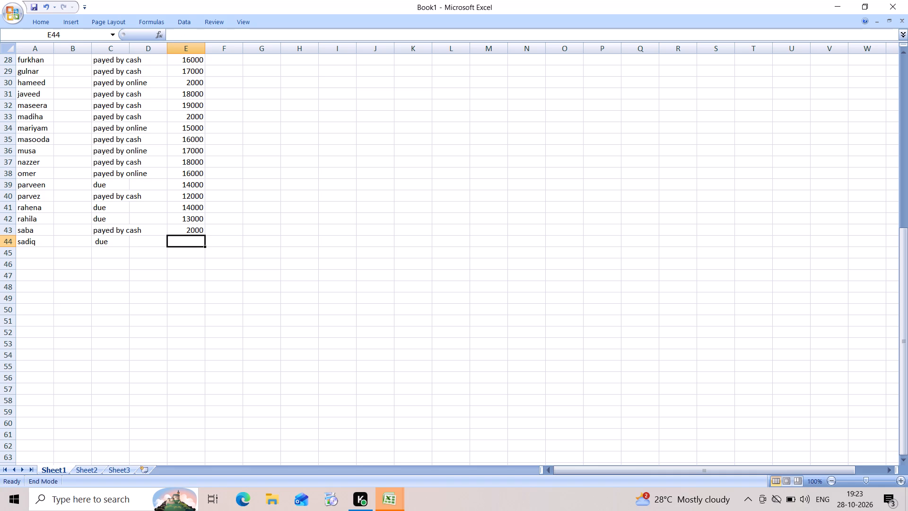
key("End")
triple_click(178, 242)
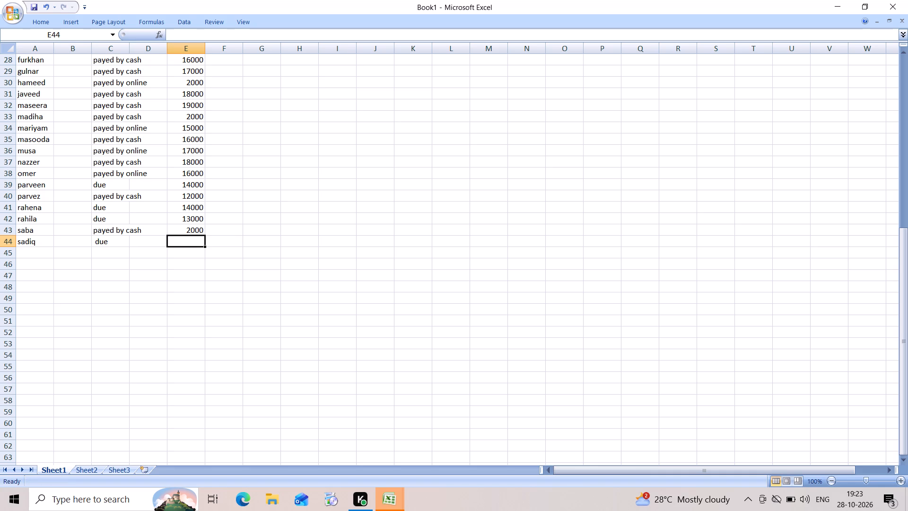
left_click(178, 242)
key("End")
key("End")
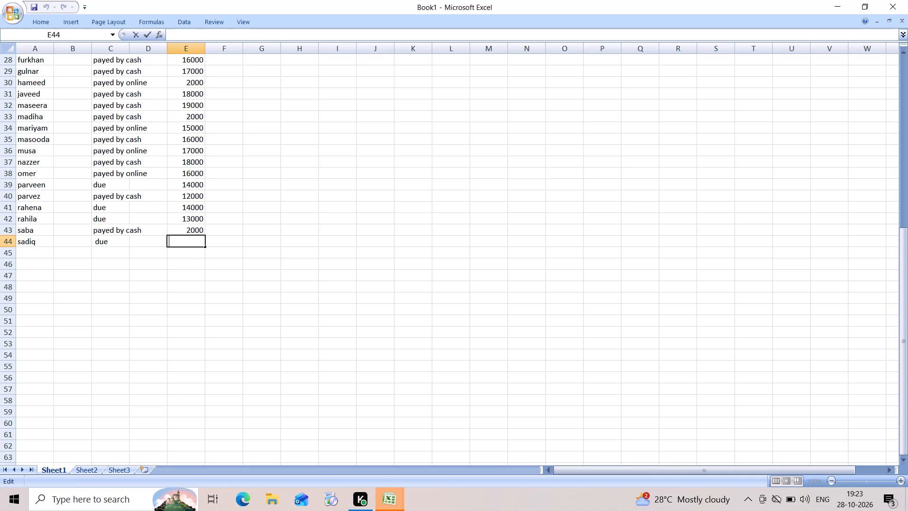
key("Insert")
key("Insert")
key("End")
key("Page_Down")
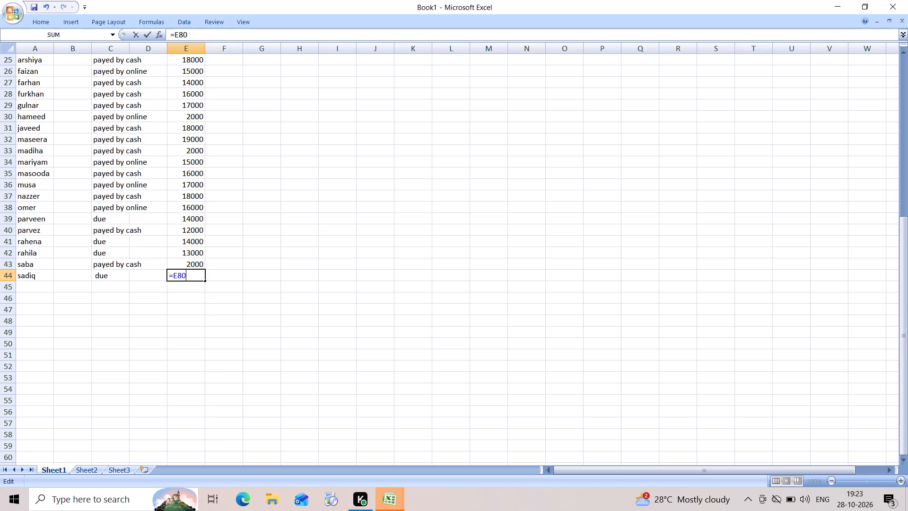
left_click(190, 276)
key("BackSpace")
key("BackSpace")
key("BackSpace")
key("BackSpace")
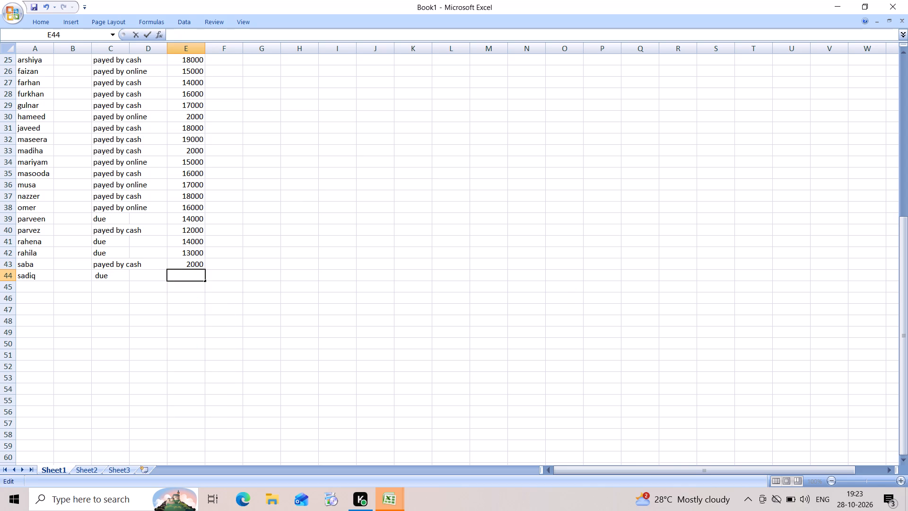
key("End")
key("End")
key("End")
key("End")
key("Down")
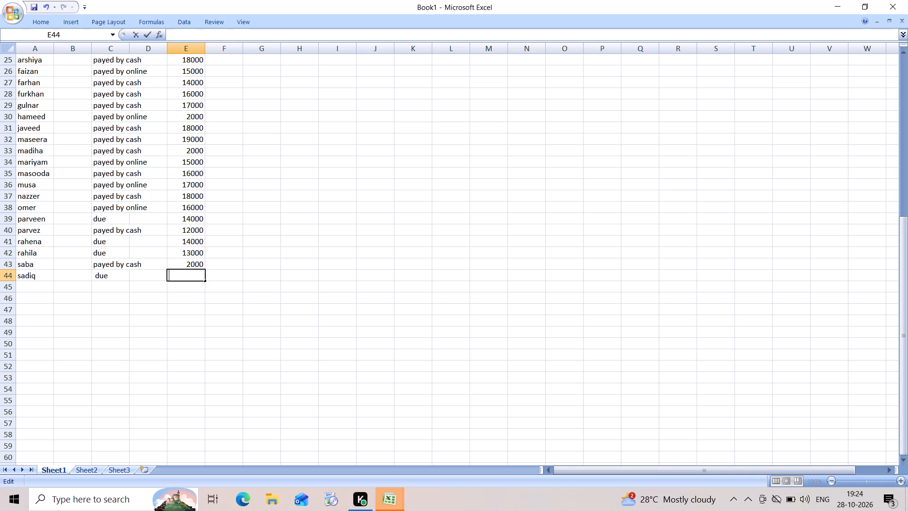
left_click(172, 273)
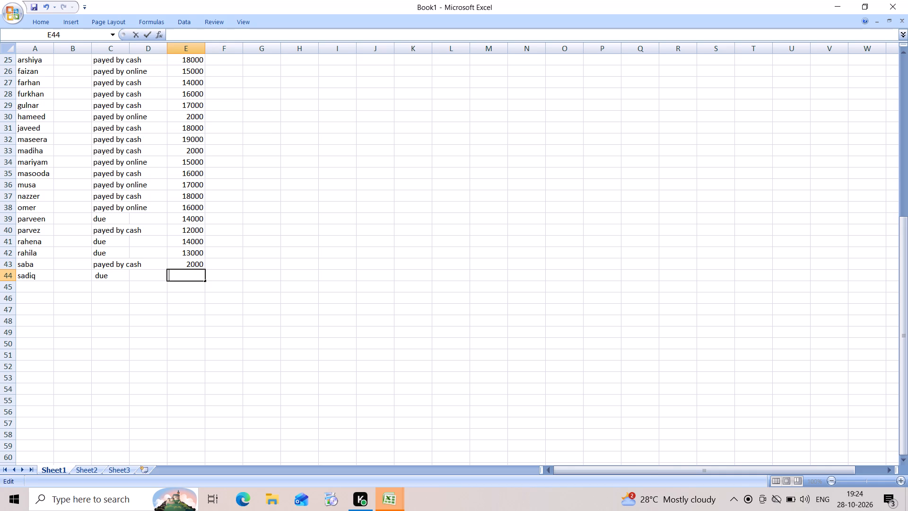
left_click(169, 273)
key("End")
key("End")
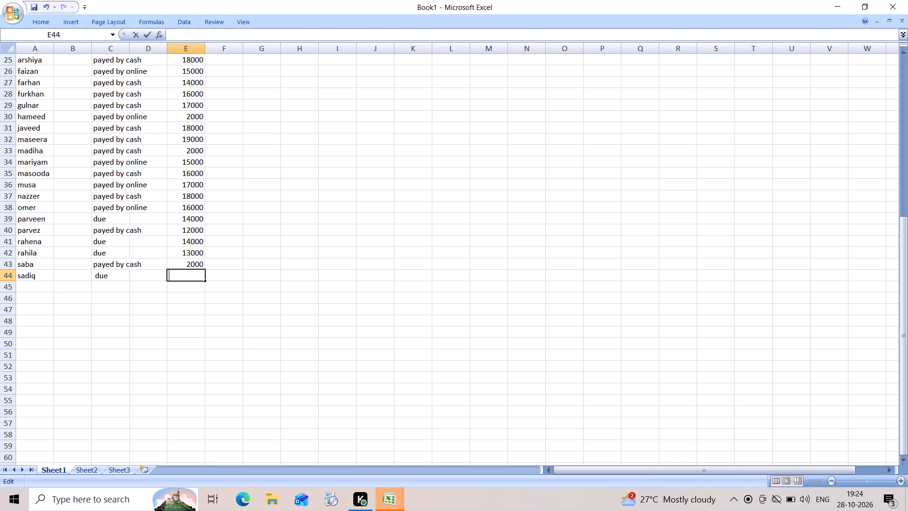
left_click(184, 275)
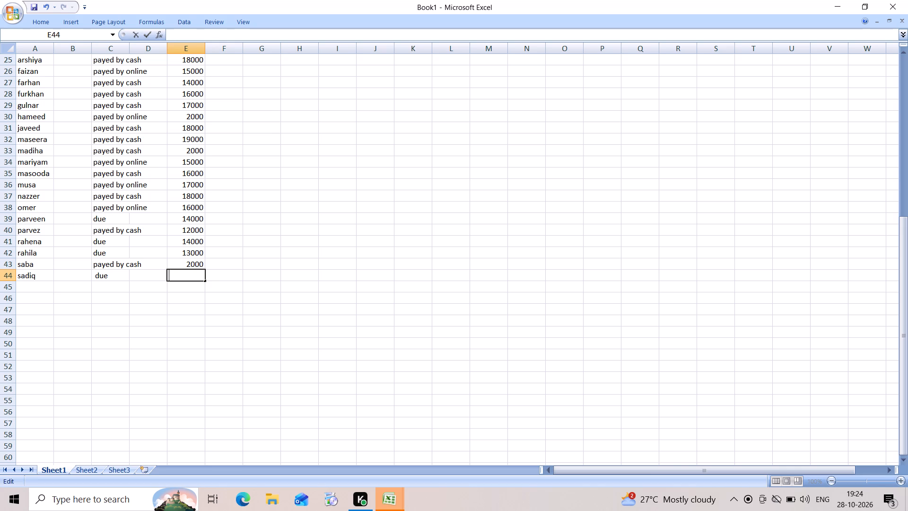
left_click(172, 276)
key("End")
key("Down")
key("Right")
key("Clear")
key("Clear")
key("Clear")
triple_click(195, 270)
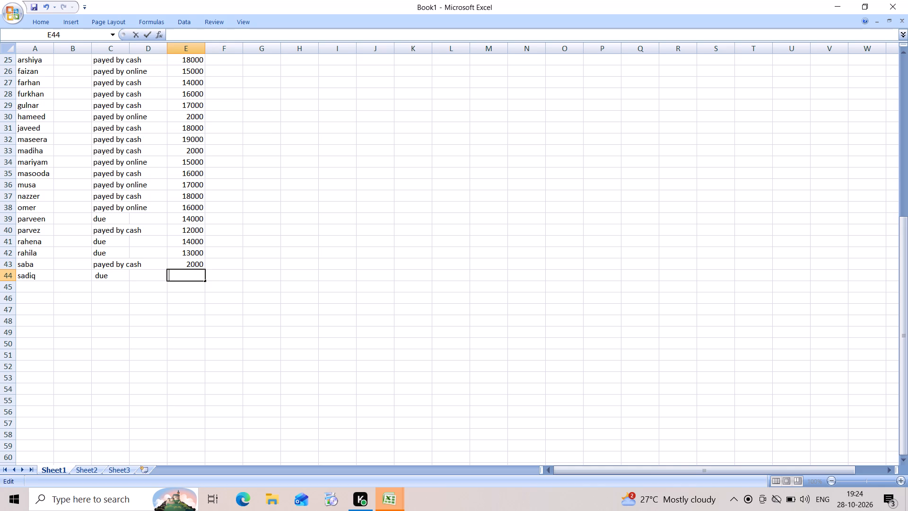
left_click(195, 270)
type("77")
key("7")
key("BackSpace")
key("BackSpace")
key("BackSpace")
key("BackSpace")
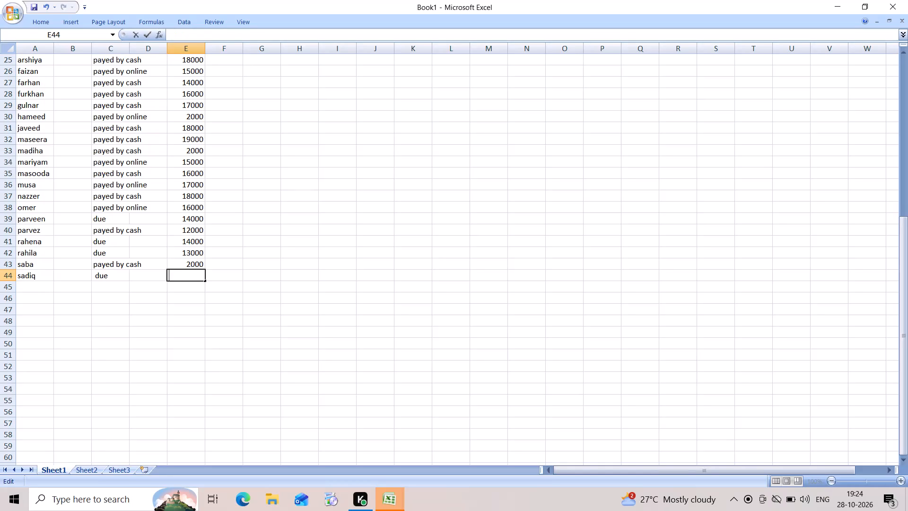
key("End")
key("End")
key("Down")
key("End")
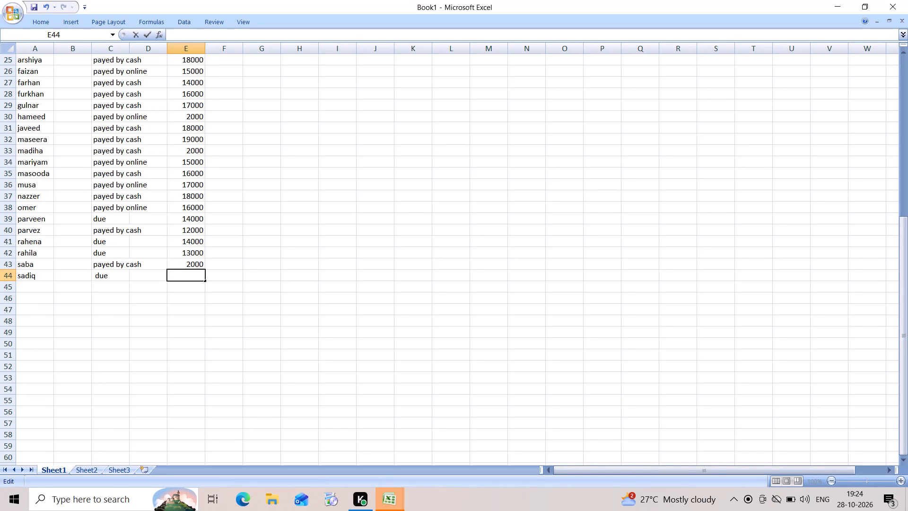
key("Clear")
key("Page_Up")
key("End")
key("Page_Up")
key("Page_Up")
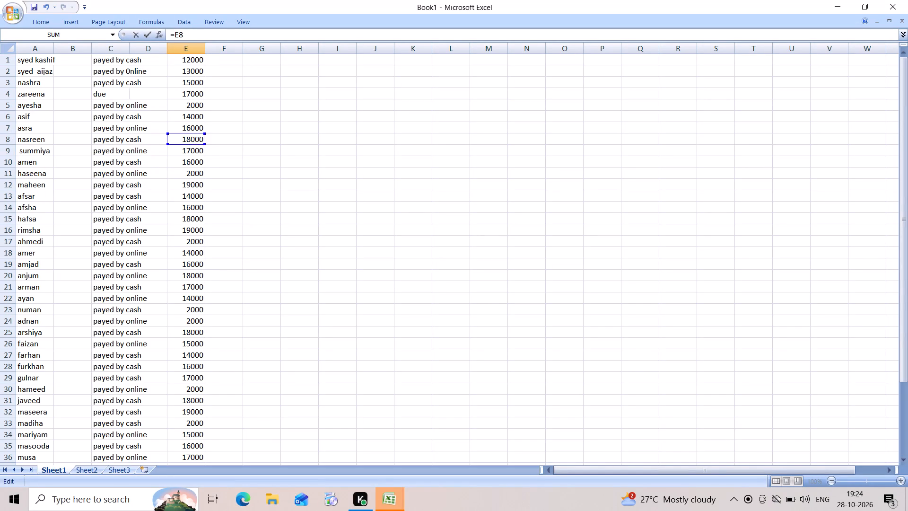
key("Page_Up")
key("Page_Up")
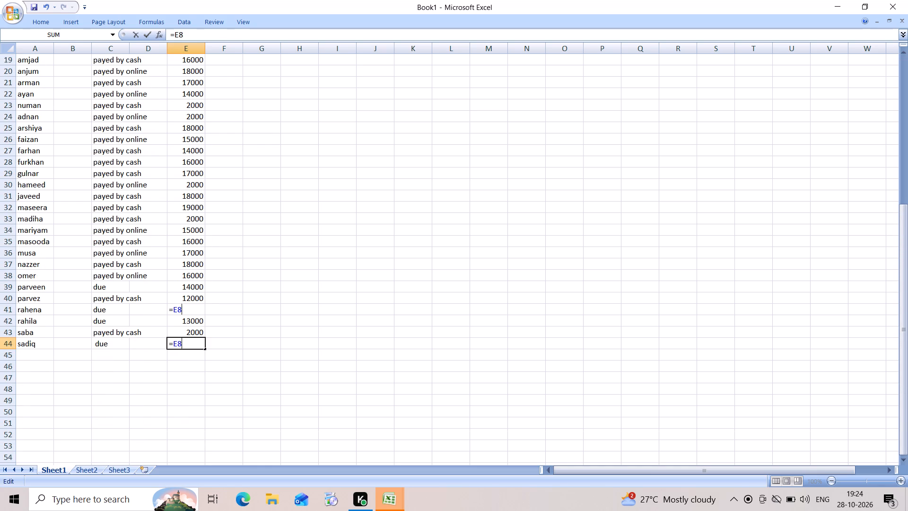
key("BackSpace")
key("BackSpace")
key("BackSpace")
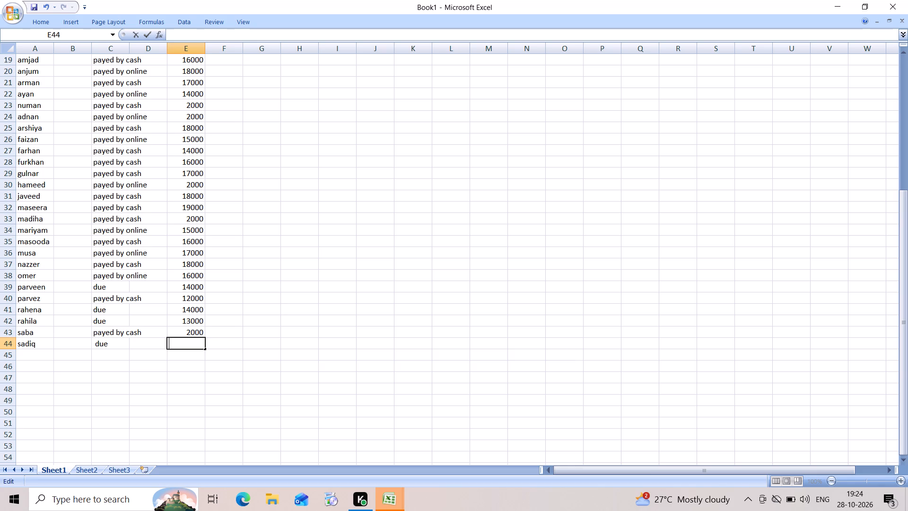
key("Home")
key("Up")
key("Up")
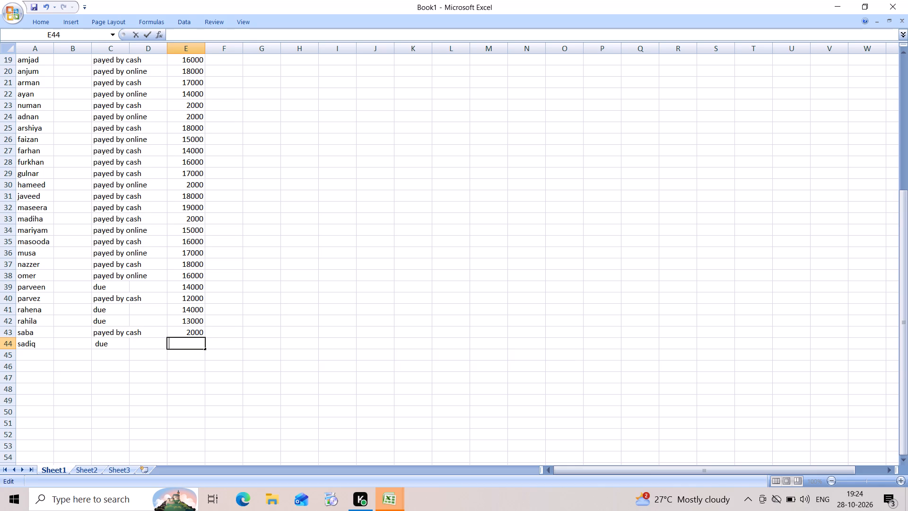
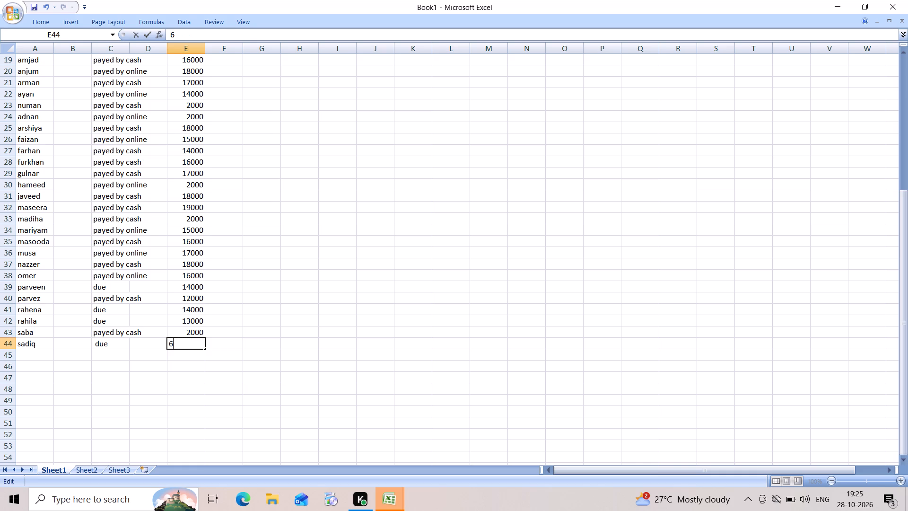
Enter the amount 7000 for sadiq in E44.
key("BackSpace")
key("7")
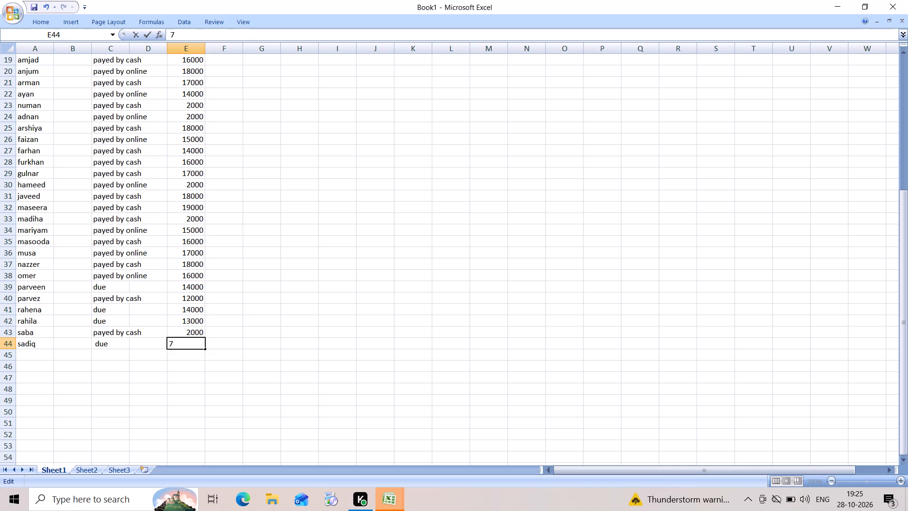
type("000")
Fill row 45 with the name "badar" in A45, "payed by cash" in C45 and the amount 18000 in E45.
left_click(36, 354)
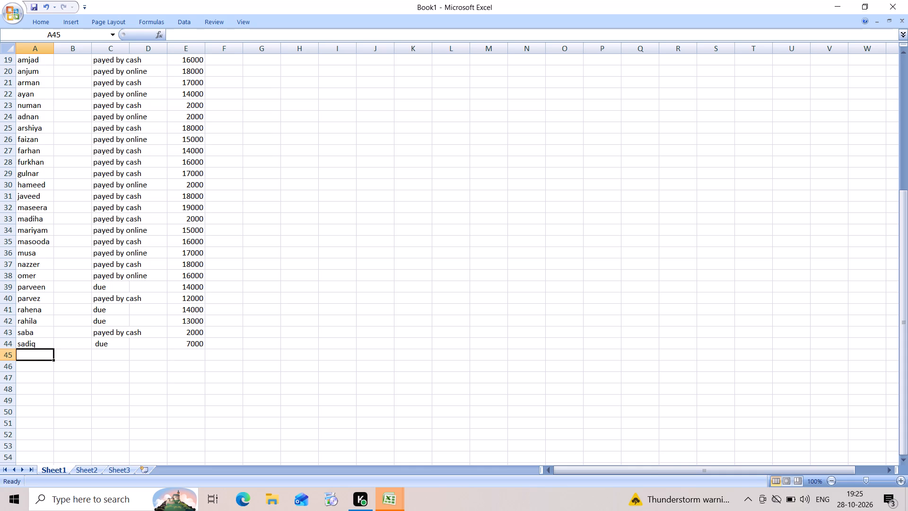
type("badar")
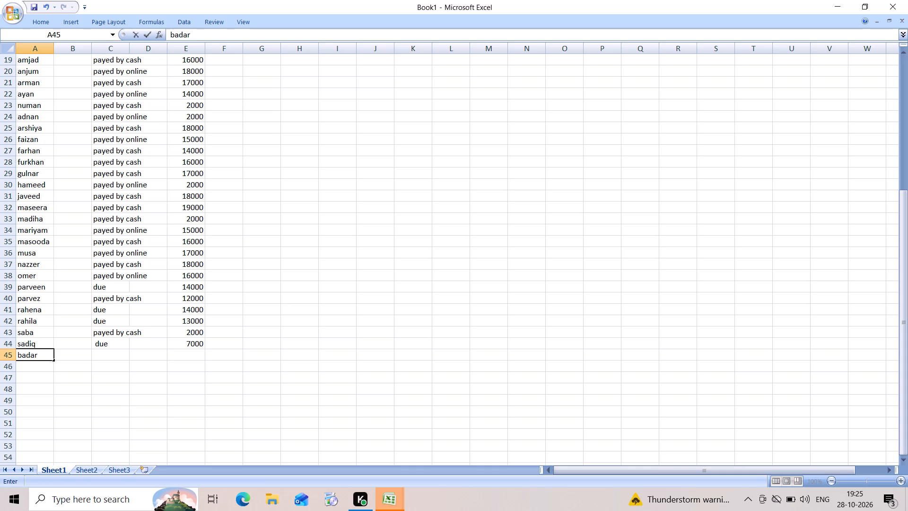
left_click(102, 352)
type("payed by")
key("space")
type("cash")
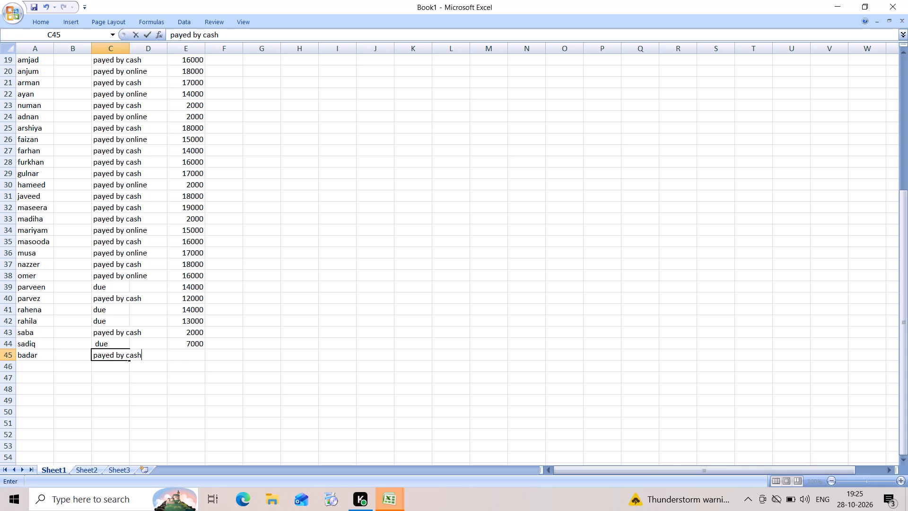
left_click(182, 353)
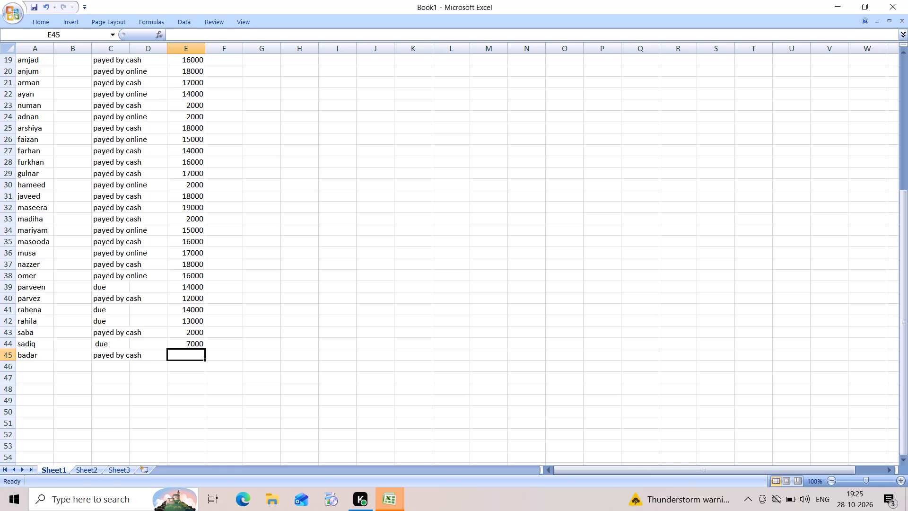
type("18000")
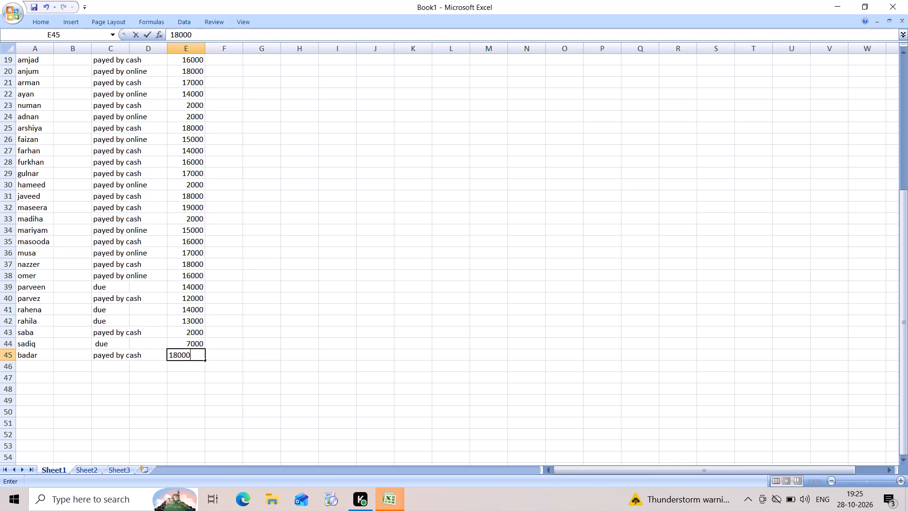
Fill row 46 with the name "sadiya" in A46, "due" in C46 and the amount 18000 in E46.
left_click(25, 368)
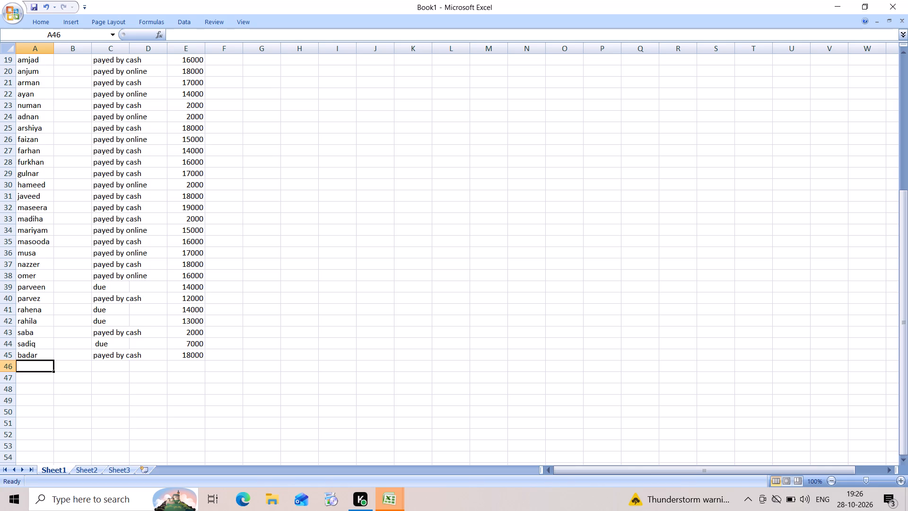
type("sa")
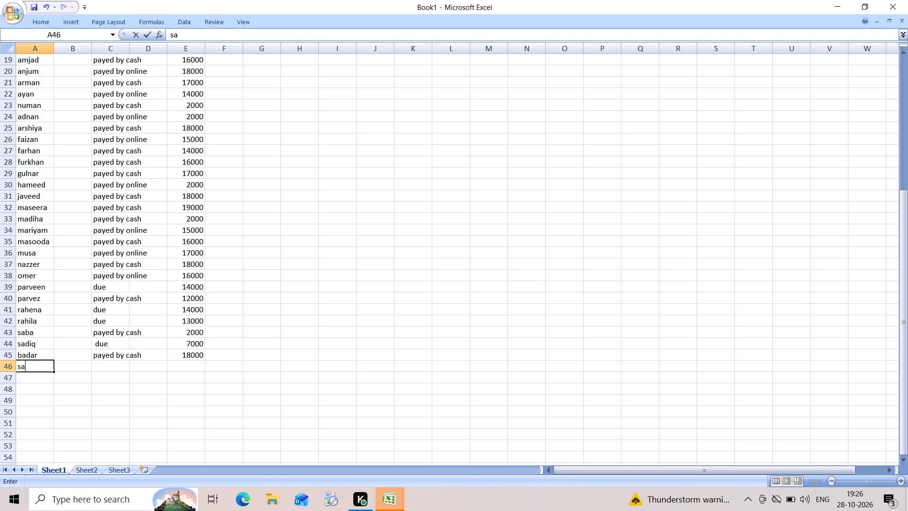
type("diya")
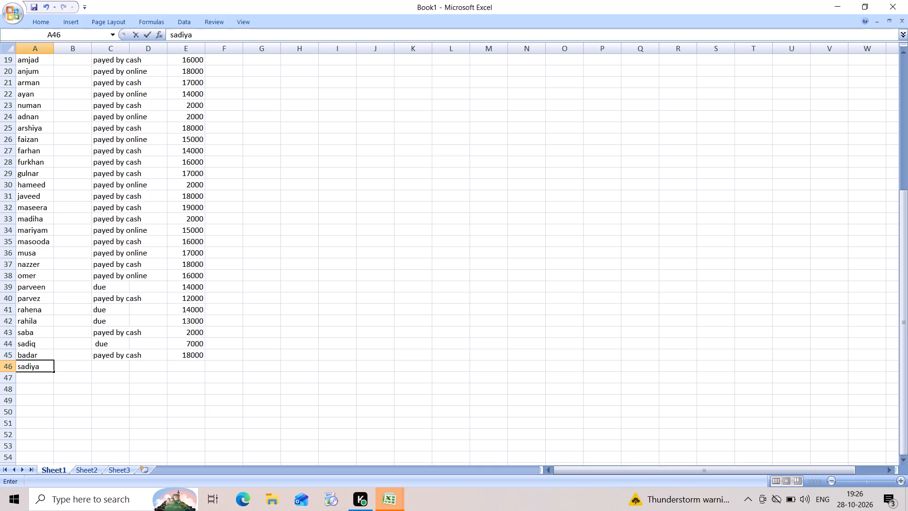
left_click(117, 367)
type("due")
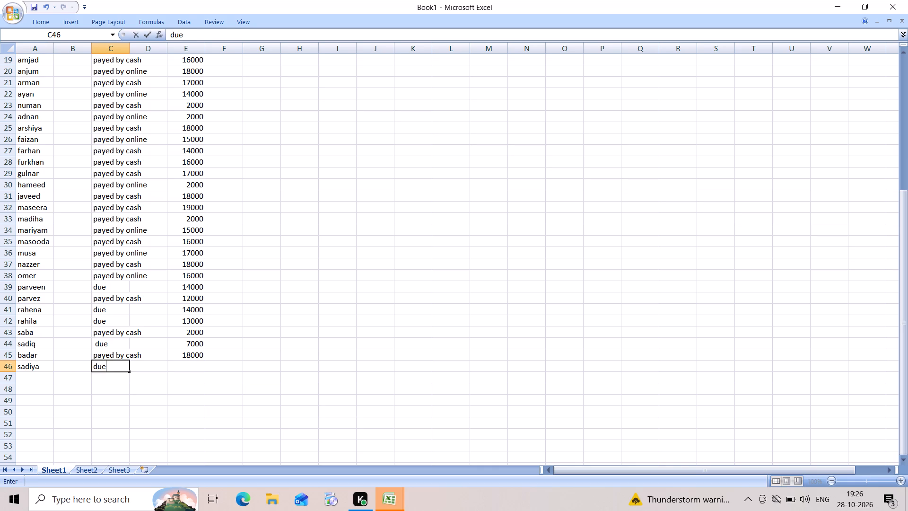
left_click(183, 369)
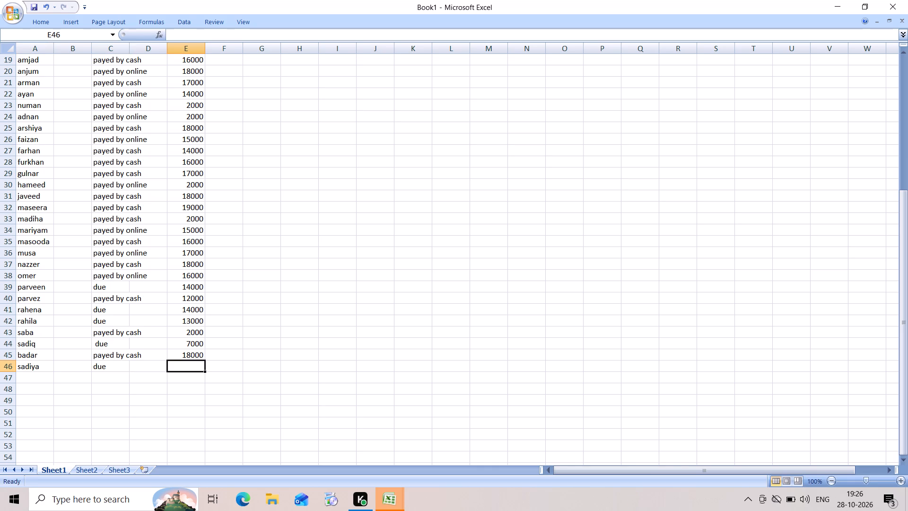
key("1")
type("8000")
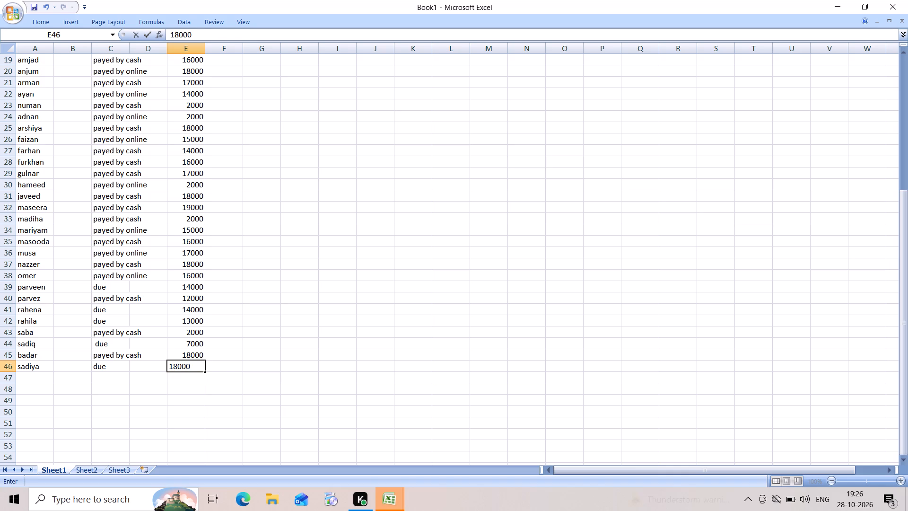
Fill row 47 with the name "sameer" in A47, "payed by cash" in C47 and the amount 13000 in E47.
left_click(39, 381)
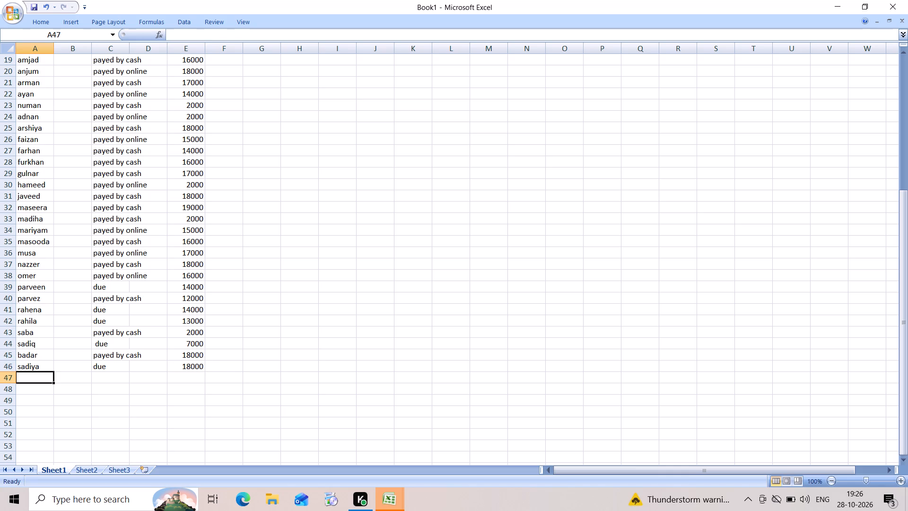
type("sameer")
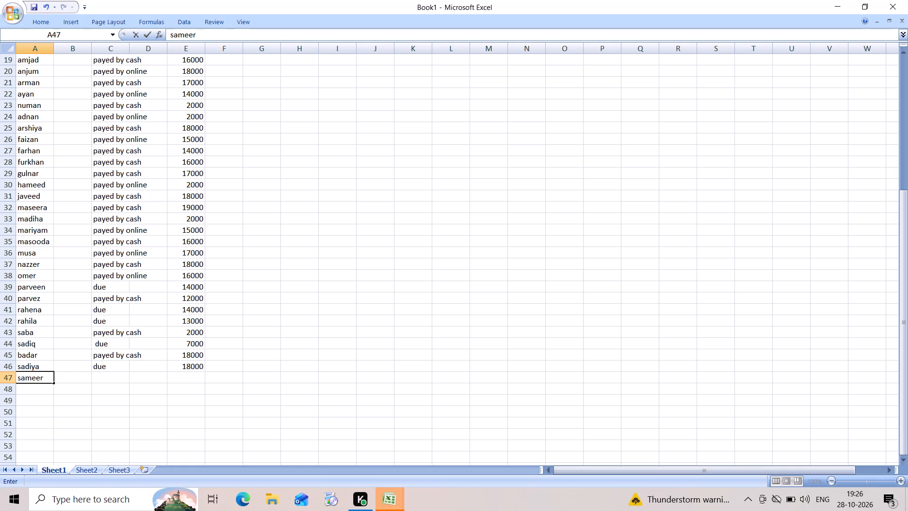
left_click(93, 376)
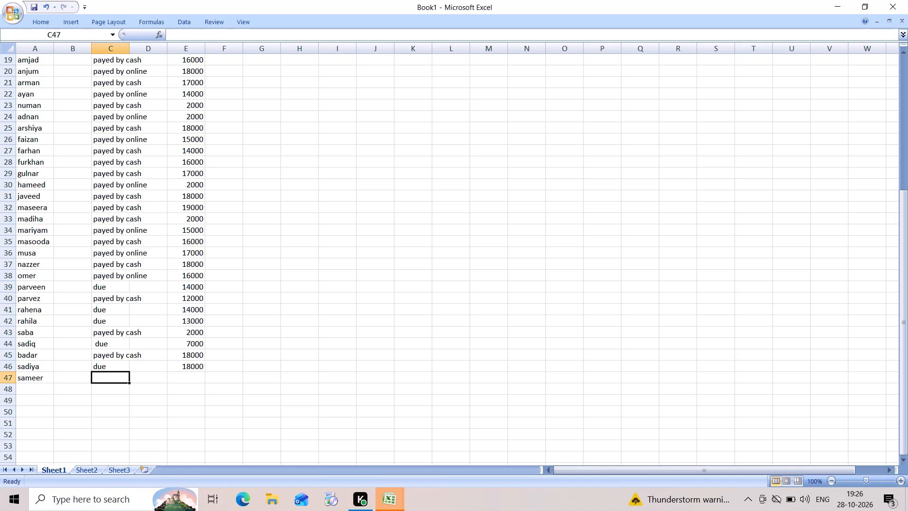
type("payed")
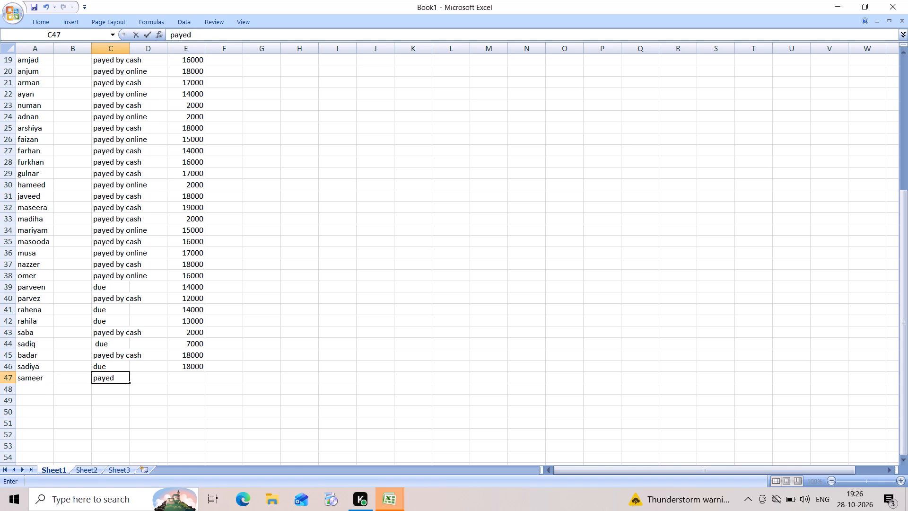
key("space")
type("by p")
key("BackSpace")
type("cash")
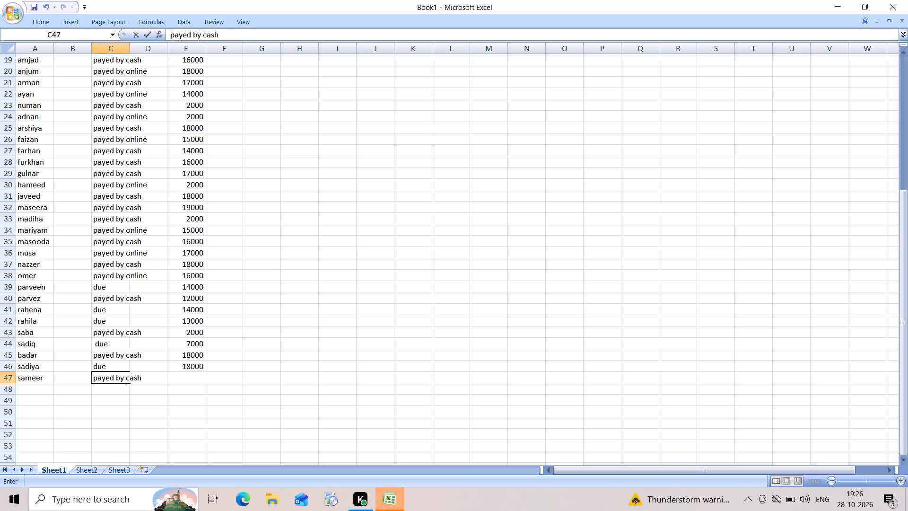
left_click(183, 379)
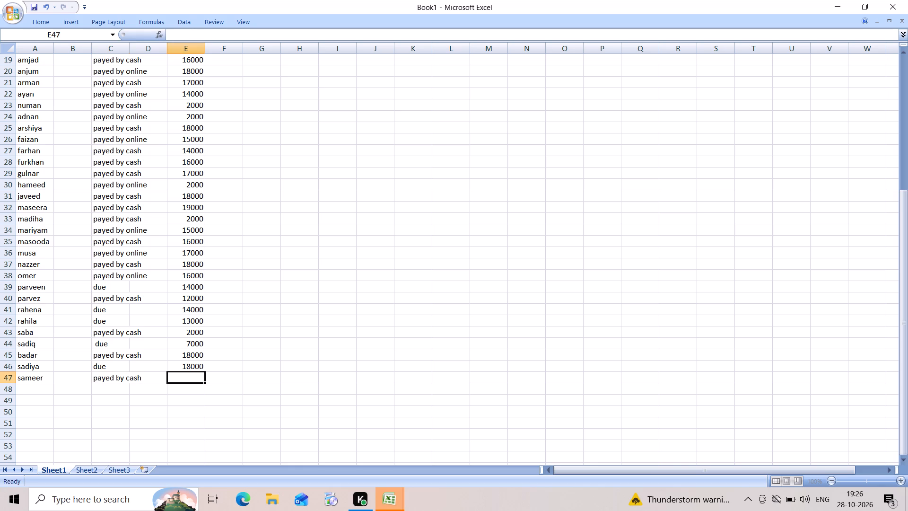
type("13")
type("000")
Fill row 48 with the name "sana" in A48, "payed by cash" in C48 and the amount 15000 in E48.
left_click(33, 390)
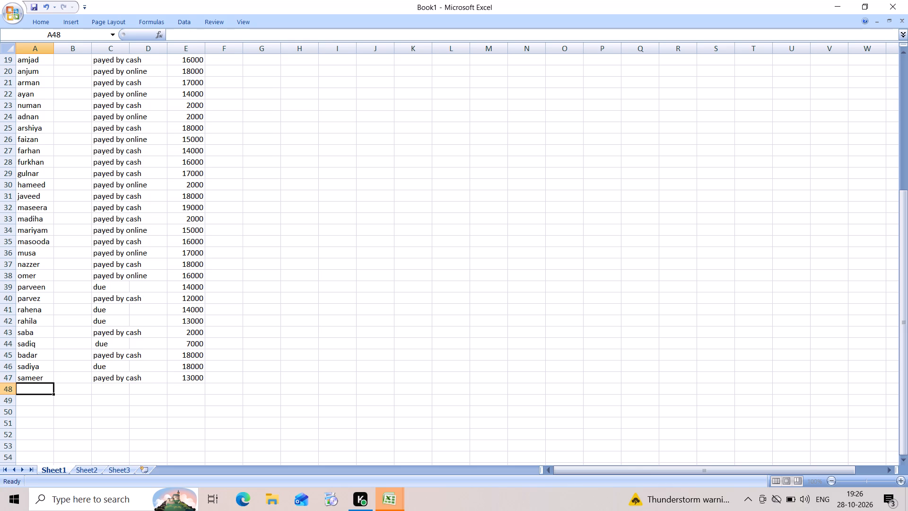
type("sana")
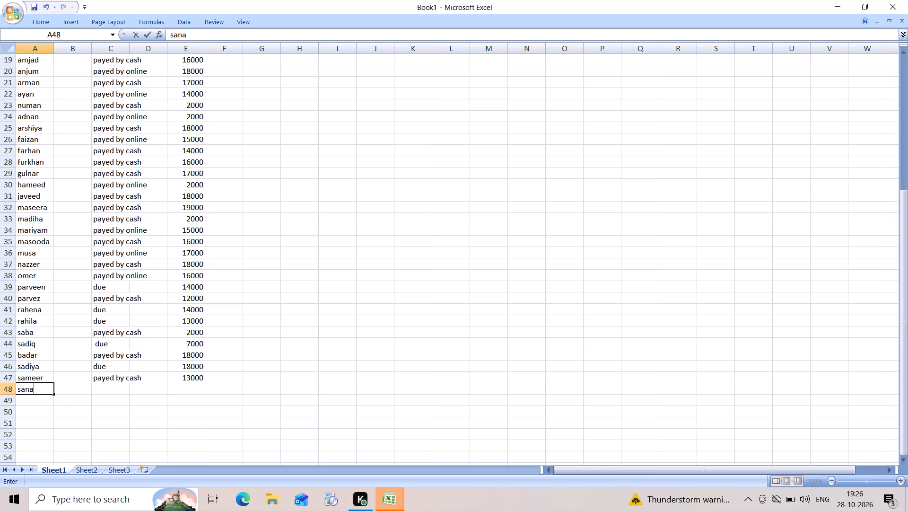
left_click(104, 390)
type("payed by cash")
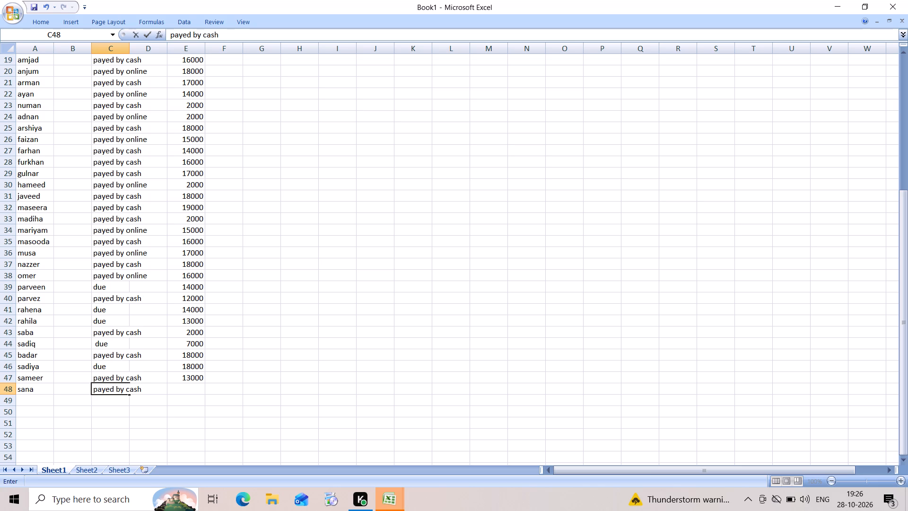
left_click(198, 387)
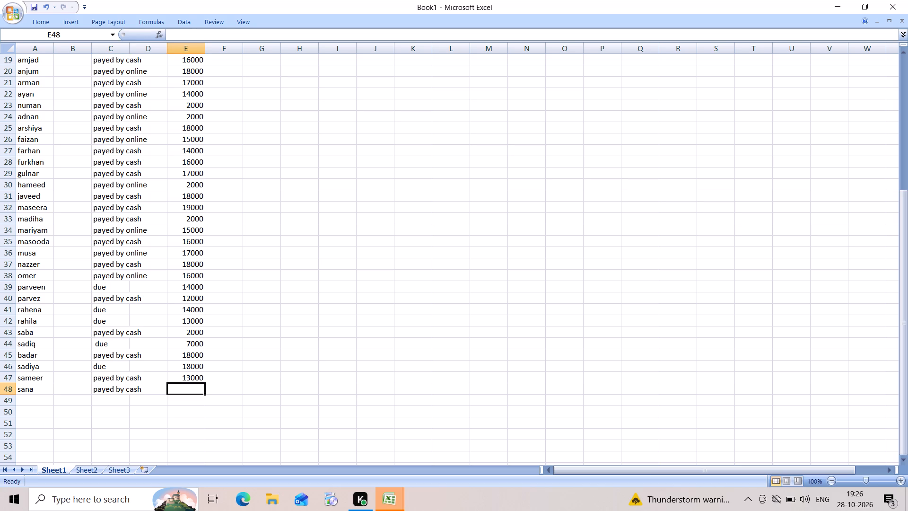
type("15000")
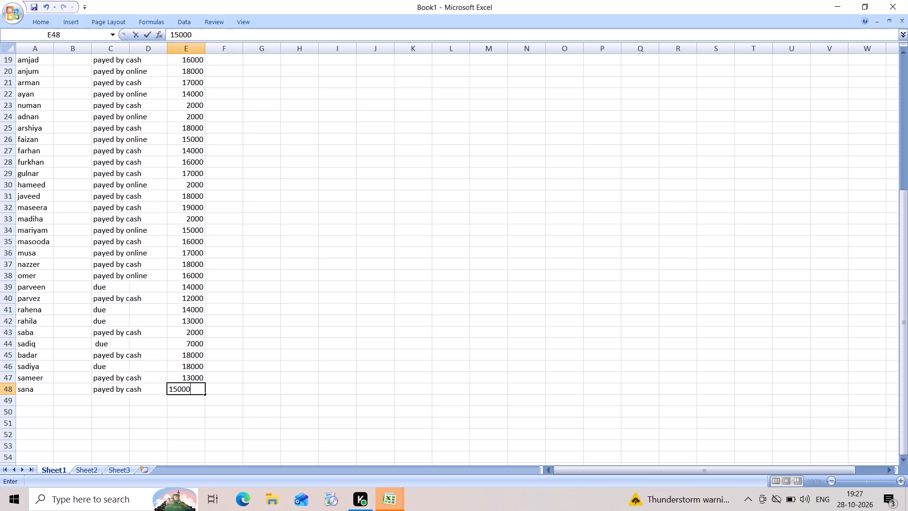
Fill row 49 with the name "shabana" in A49, "due" in C49 and the amount 2000 in E49.
left_click(24, 398)
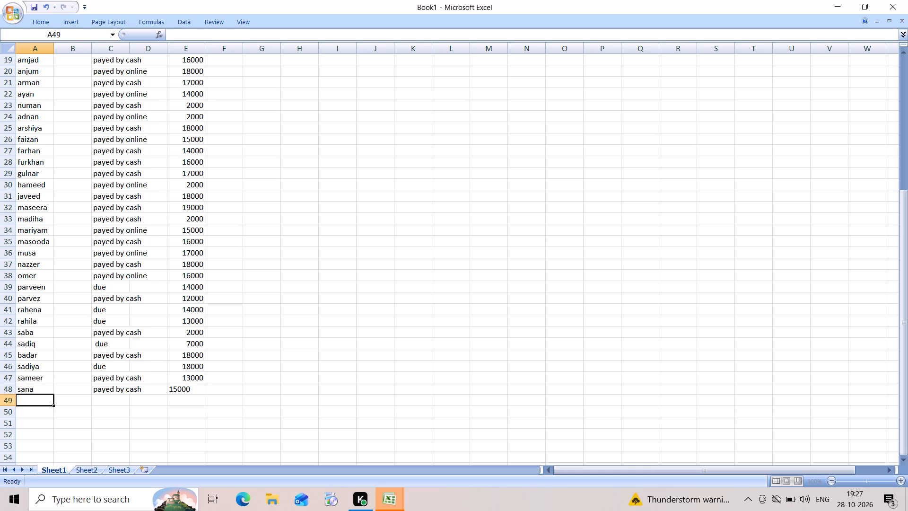
type("sg")
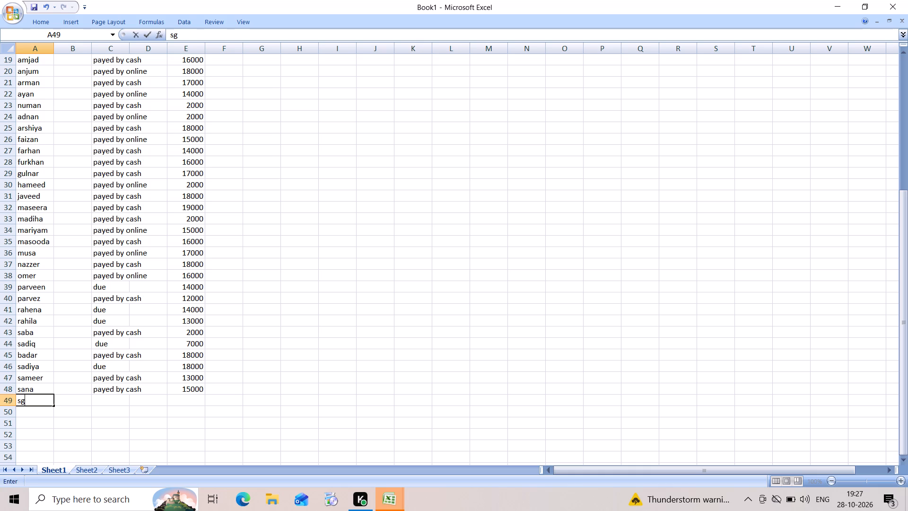
key("BackSpace")
type("ha")
type("bana")
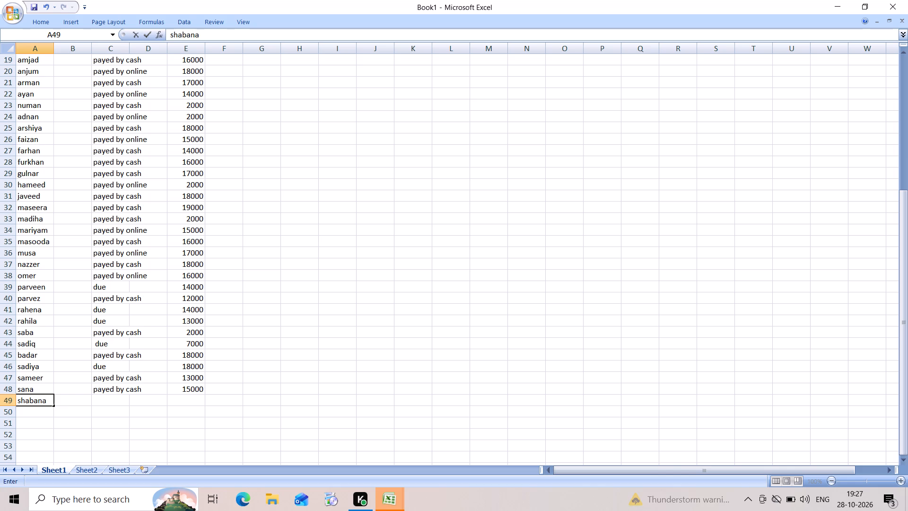
left_click(110, 397)
type("due")
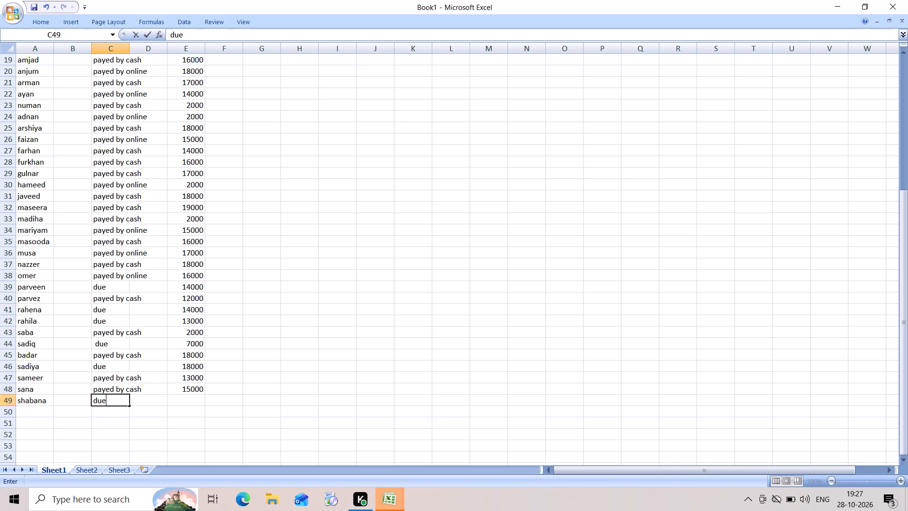
left_click(196, 401)
type("20000")
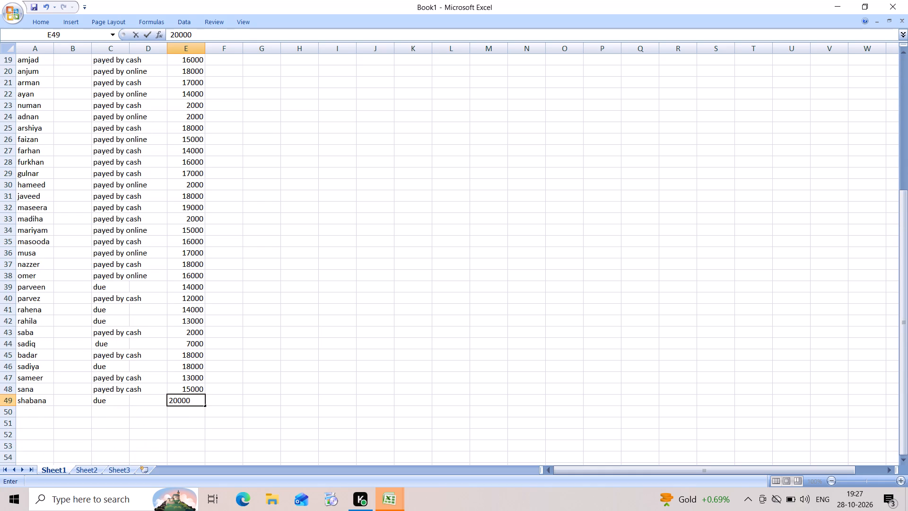
key("BackSpace")
Fill row 50 with the name "shaheen" in A50, "Pyed by online" in C50 and the amount 12000 in E50.
left_click(31, 412)
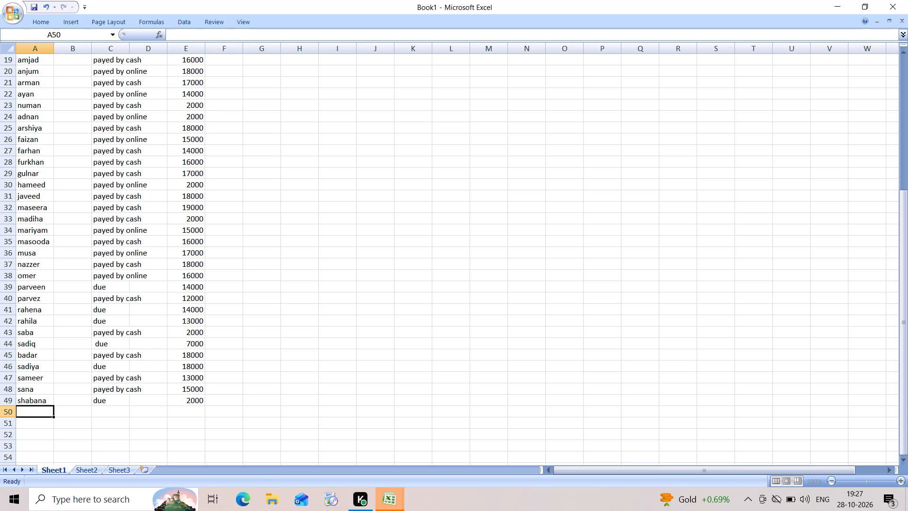
type("sha")
type("hee")
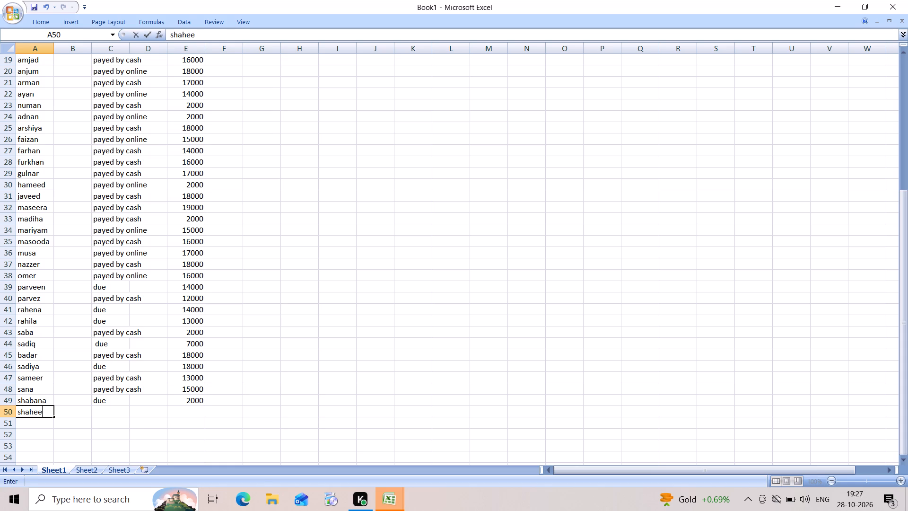
key("n")
left_click(100, 410)
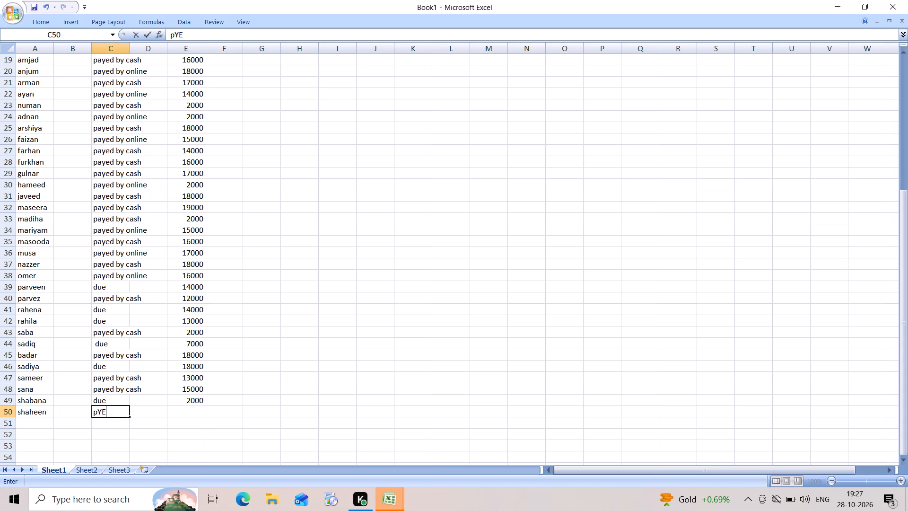
type("by c")
key("BackSpace")
type("online")
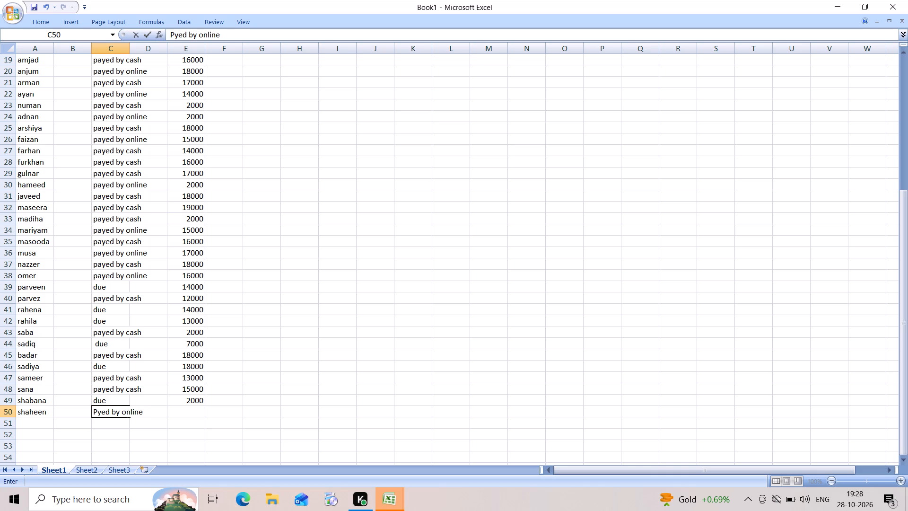
left_click(190, 410)
type("12")
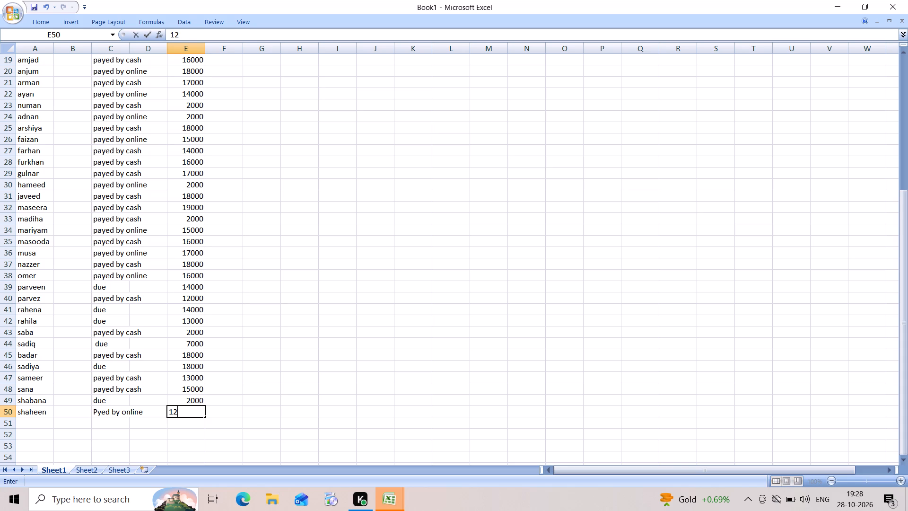
type("000")
Enter the name "shaibaz" in A51 and start the payment status in C51 with "p".
left_click(42, 425)
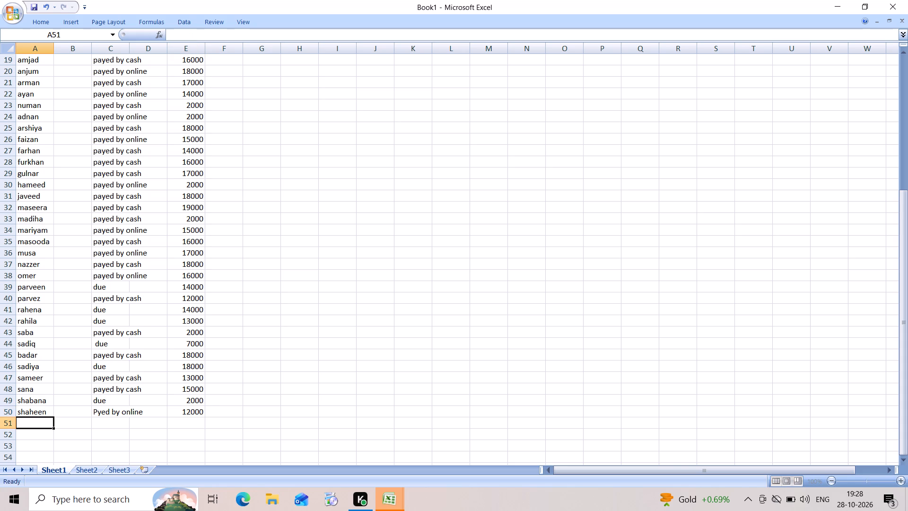
key("s")
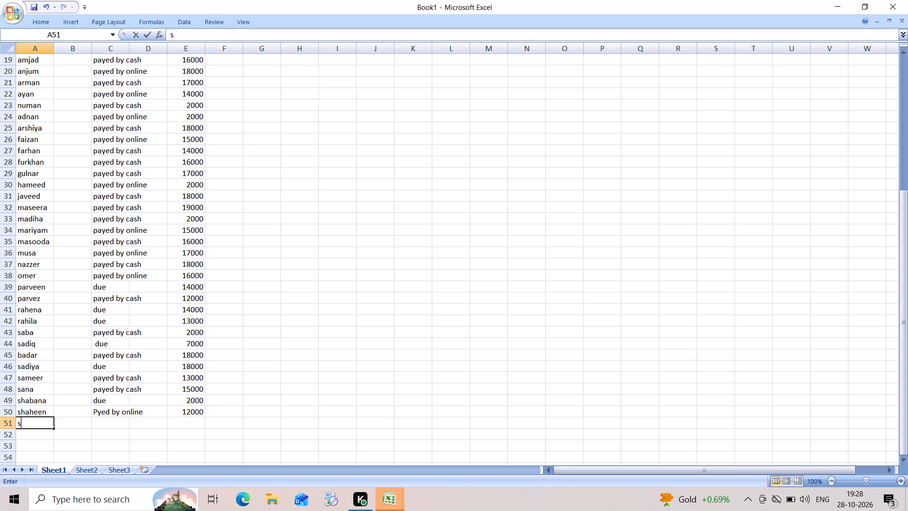
type("ha")
type("ibaz")
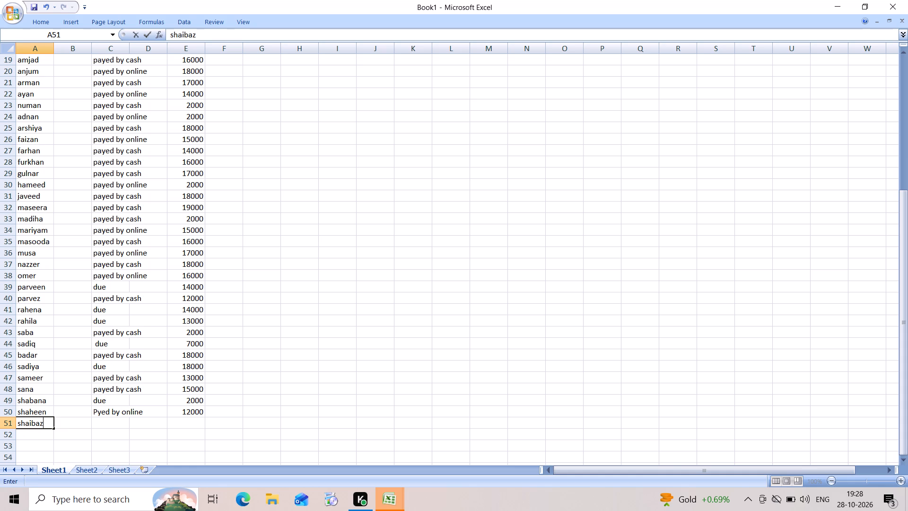
left_click(114, 425)
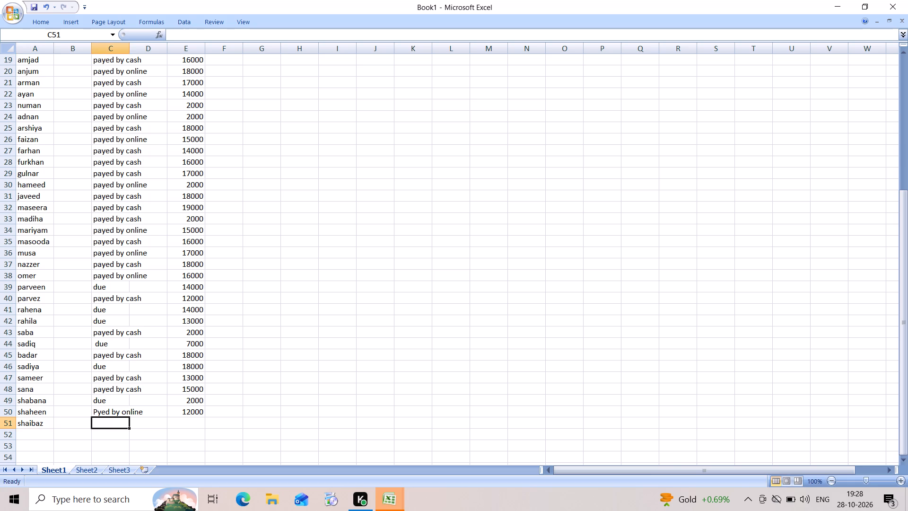
key("p")
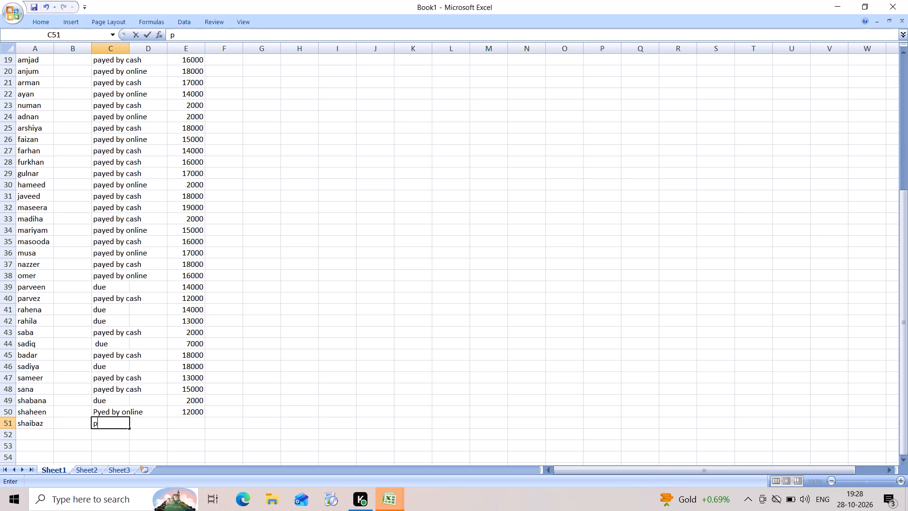
Correct the misspelled payment status in C50 to "payed by online".
left_click(99, 412)
left_click(99, 412)
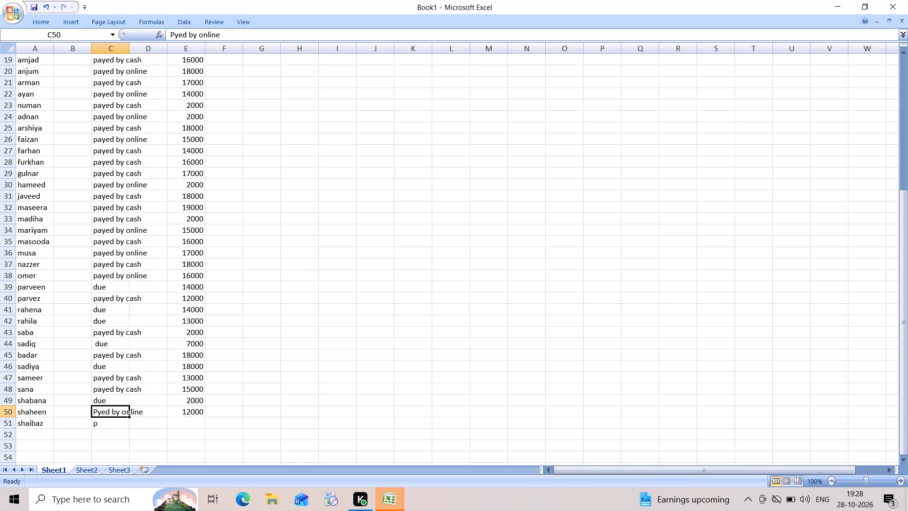
left_click(99, 412)
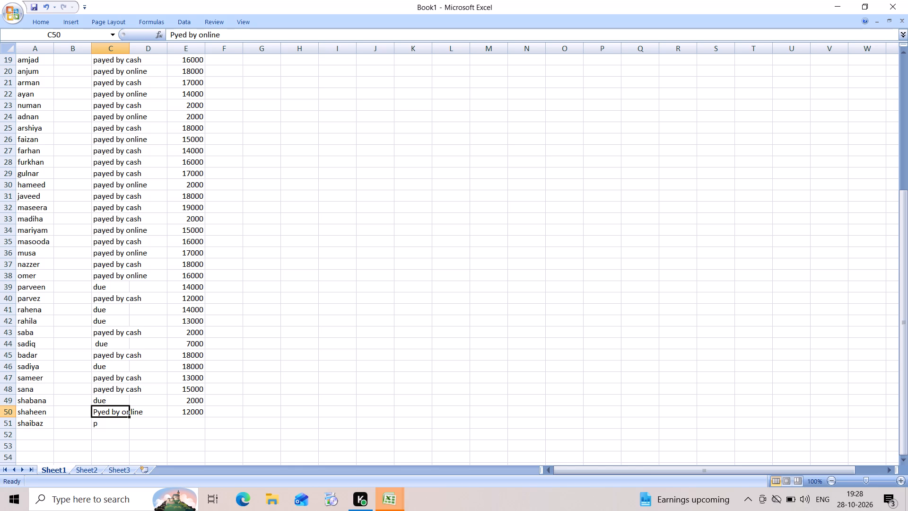
triple_click(103, 413)
left_click(103, 413)
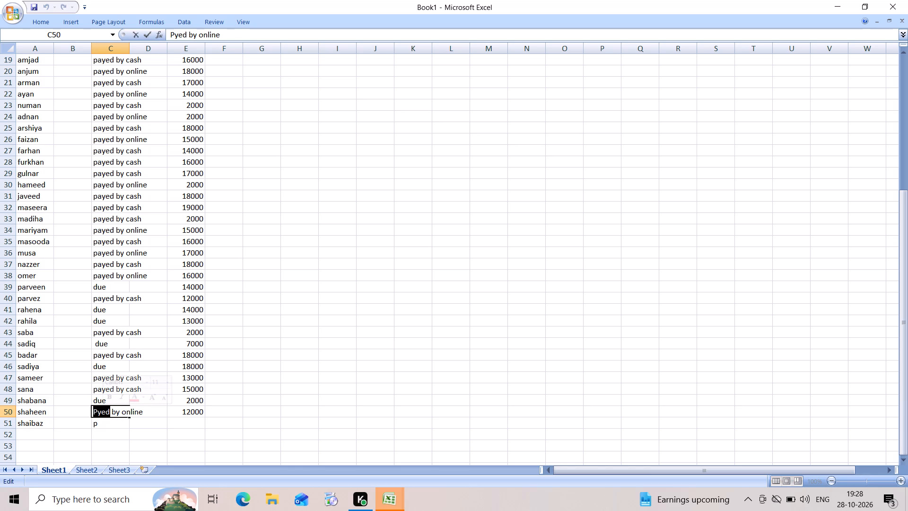
key("a")
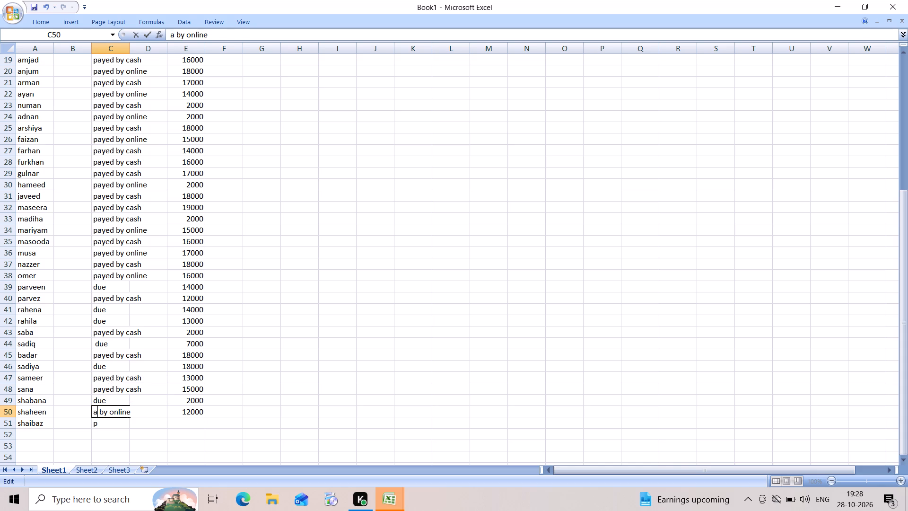
key("BackSpace")
key("BackSpace")
key("BackSpace")
key("BackSpace")
key("BackSpace")
type("pa")
type("yed")
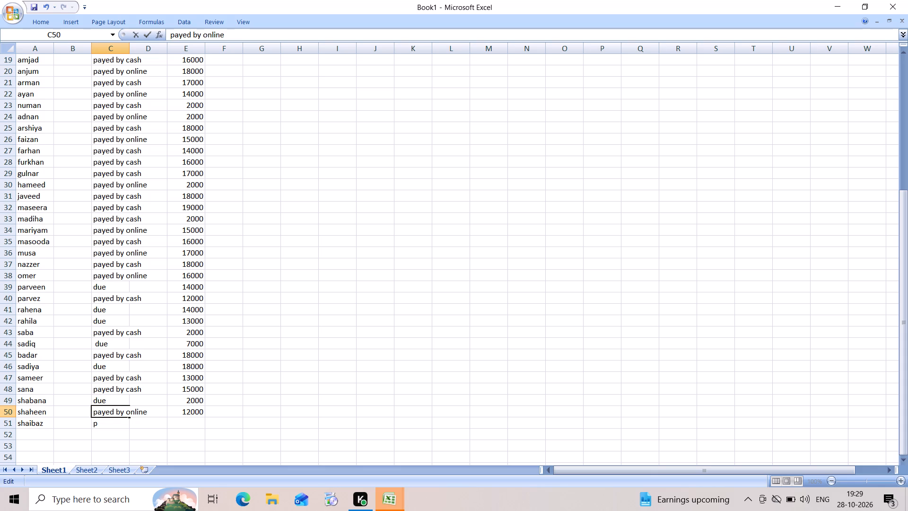
Complete row 51 with the status "payed by cash" in C51 and the amount 17000 in E51.
left_click(99, 424)
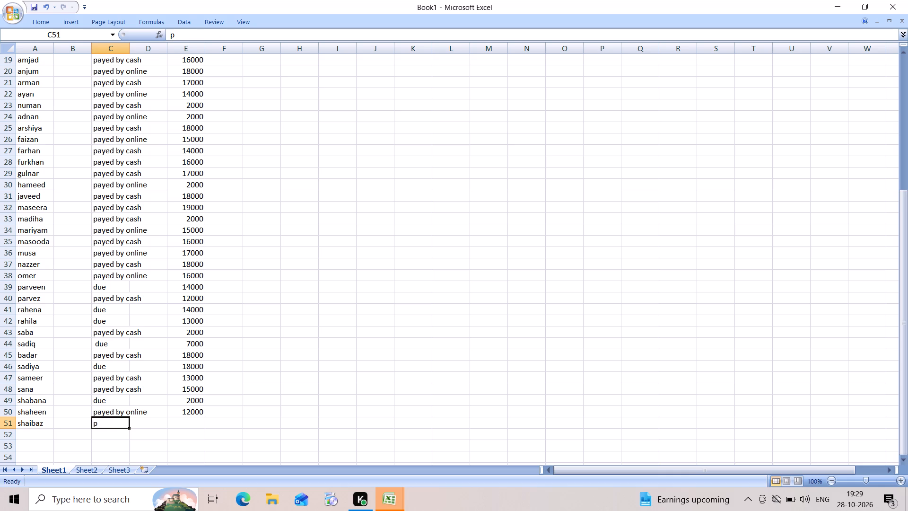
type("ayed")
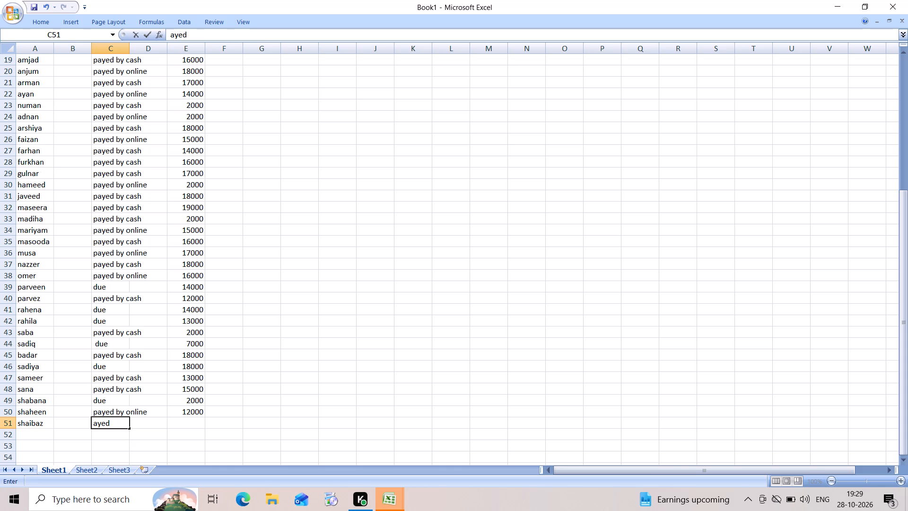
key("BackSpace")
key("BackSpace")
key("BackSpace")
key("BackSpace")
key("BackSpace")
type("pa")
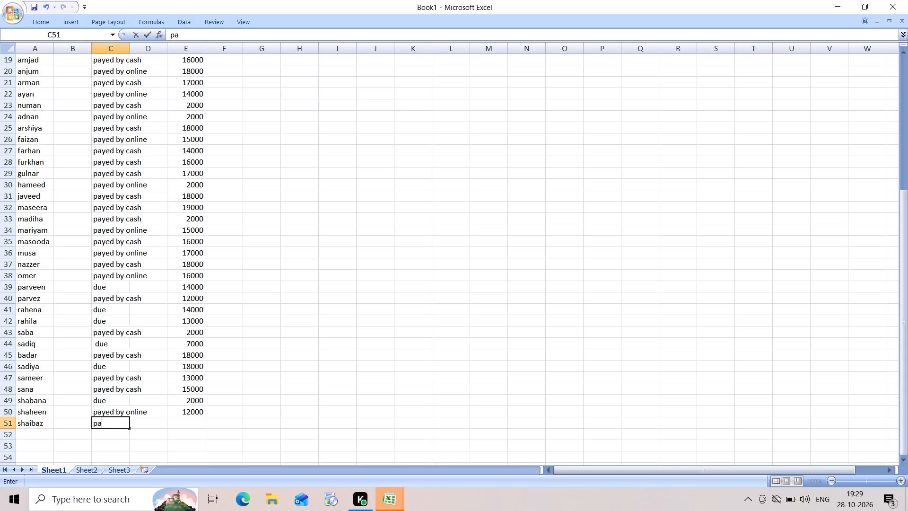
type("yed by cash")
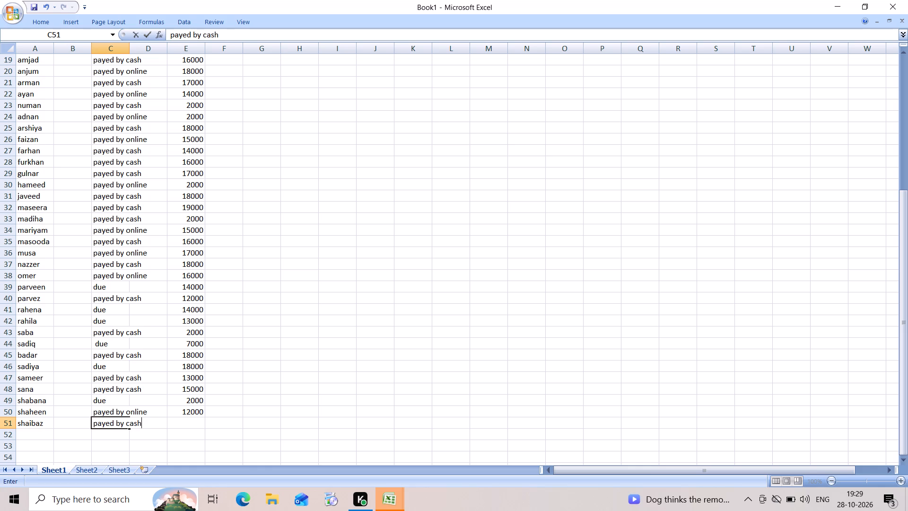
left_click(194, 423)
key("1")
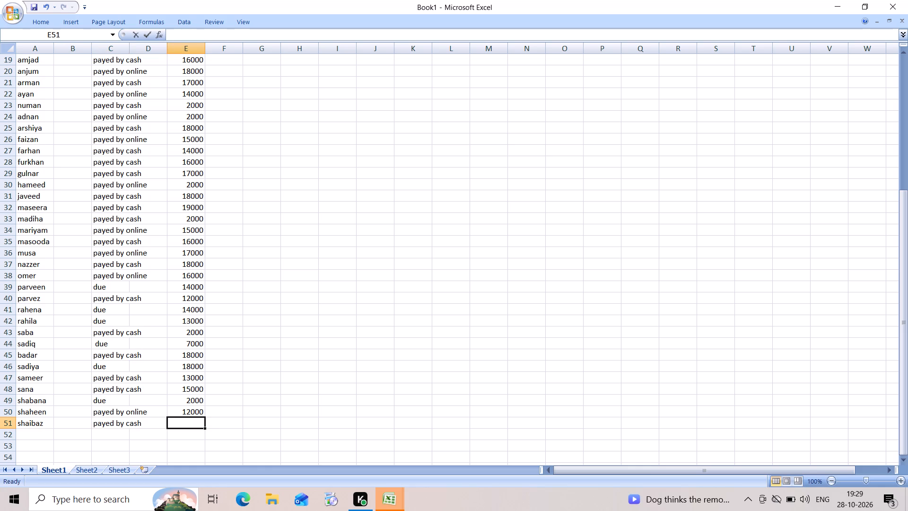
key("7")
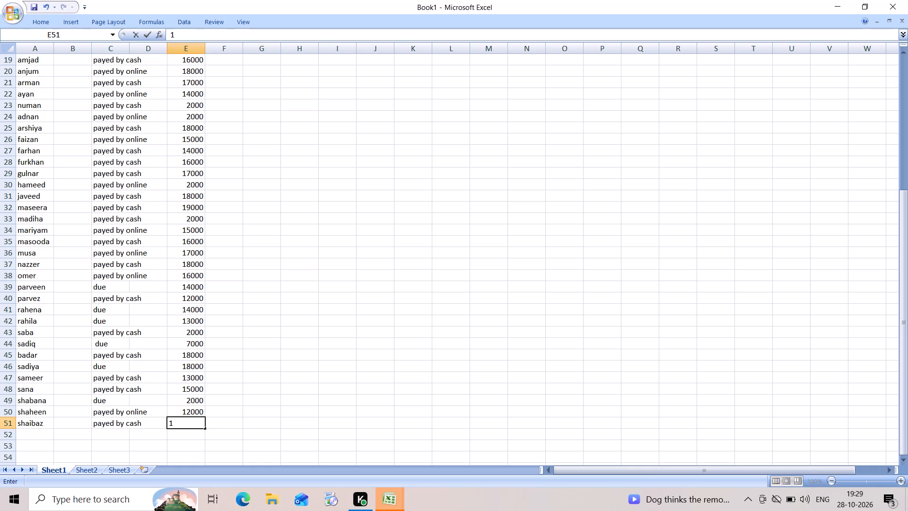
type("000")
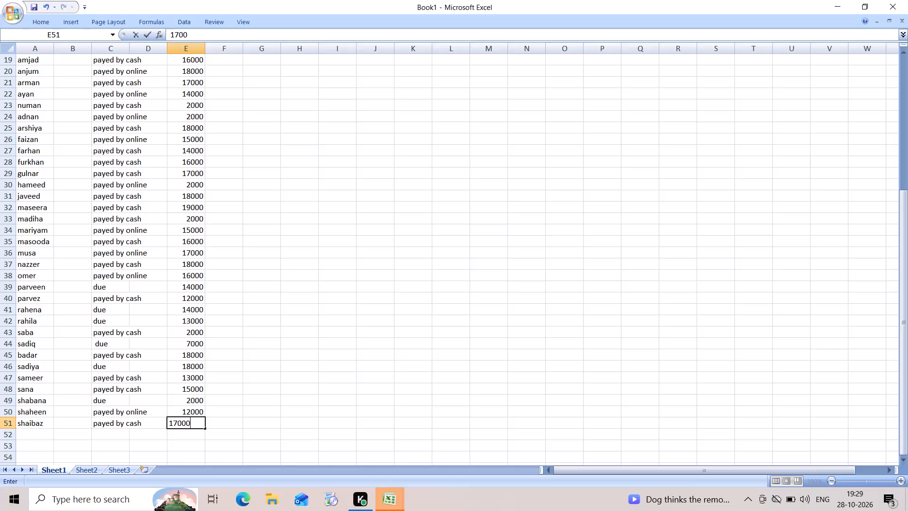
Fill row 52 with the name "irfan" in A52, "payed by online" in C52 and the amount 18000 in E52.
left_click(39, 435)
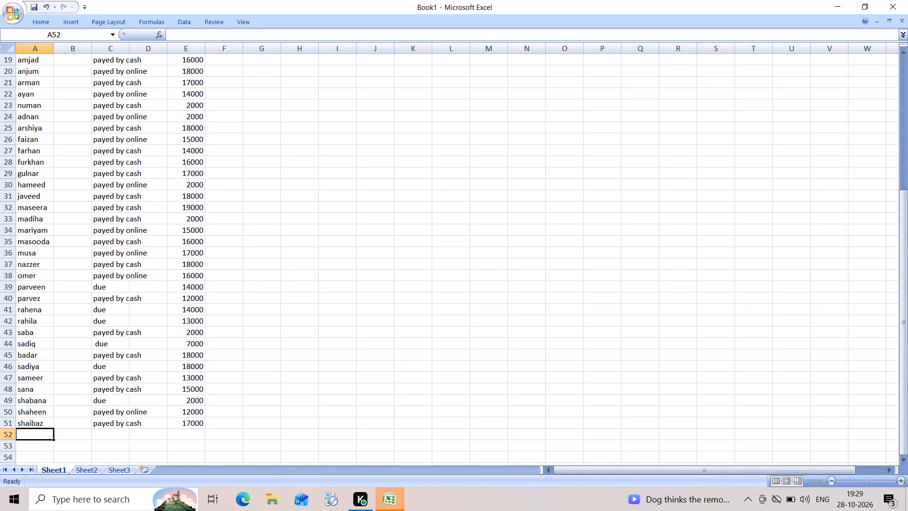
key("i")
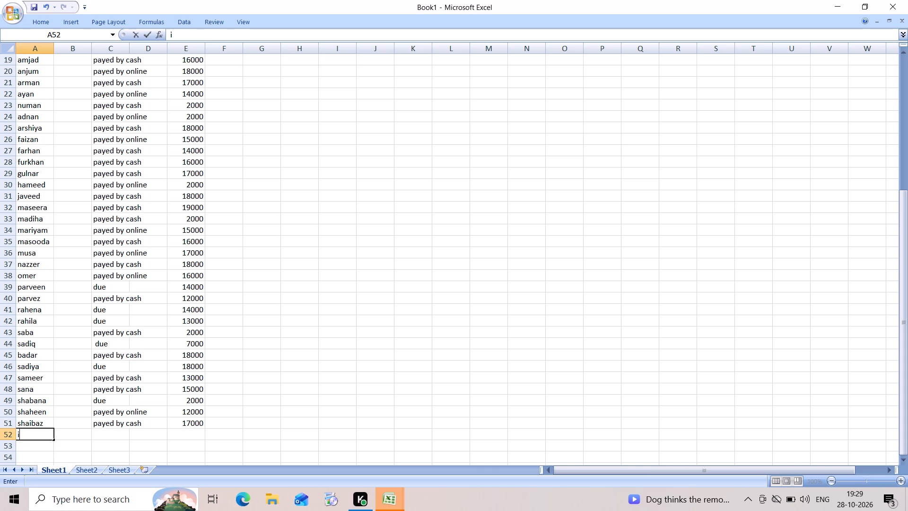
type("rfan")
left_click(101, 438)
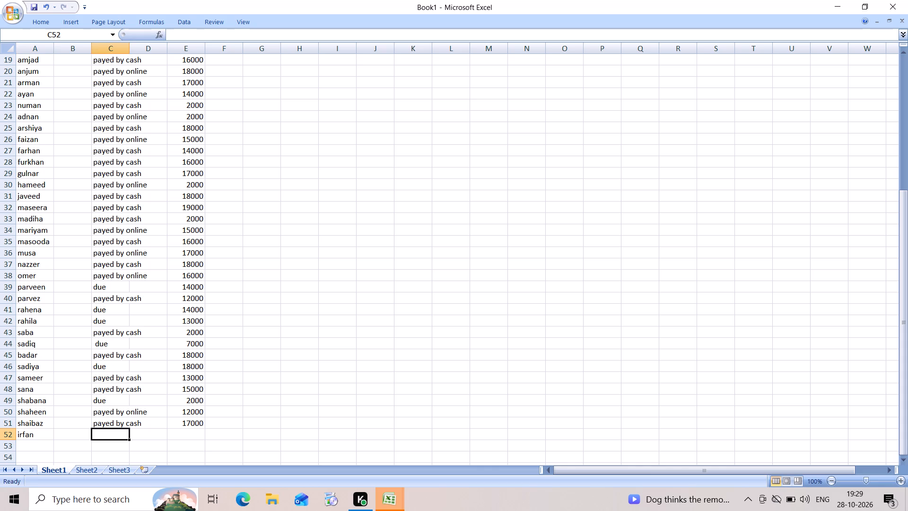
type("pa")
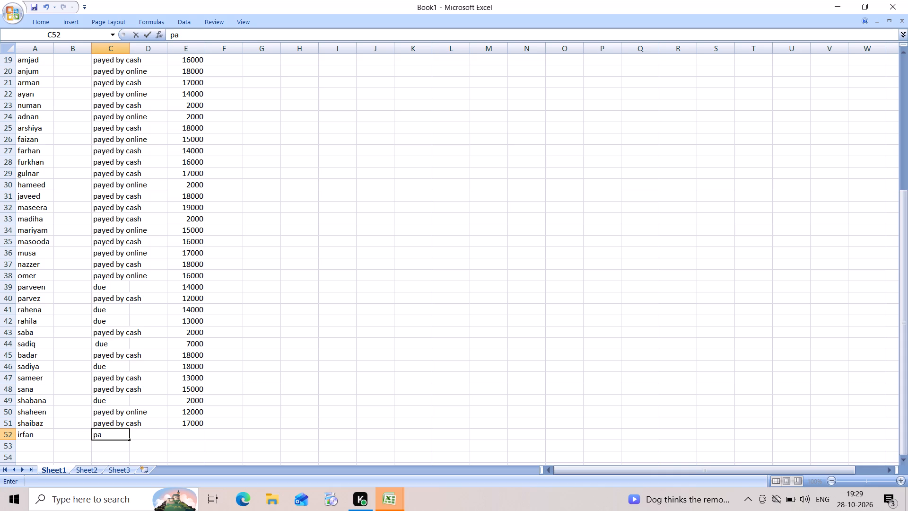
type("yed by")
key("space")
type("onlin")
key("e")
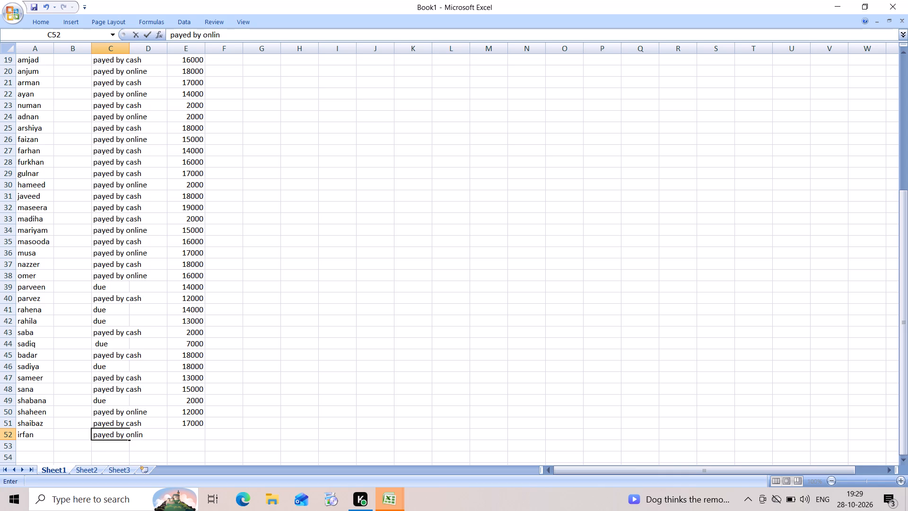
left_click(178, 431)
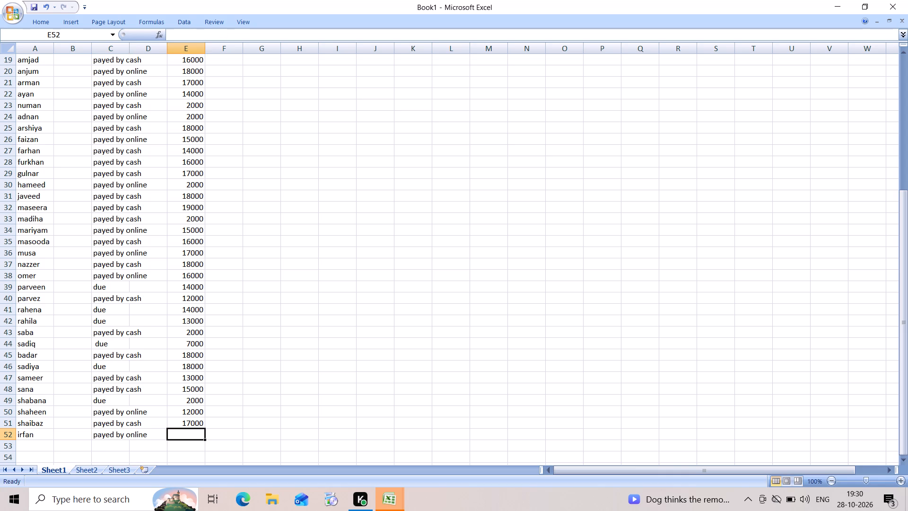
type("18")
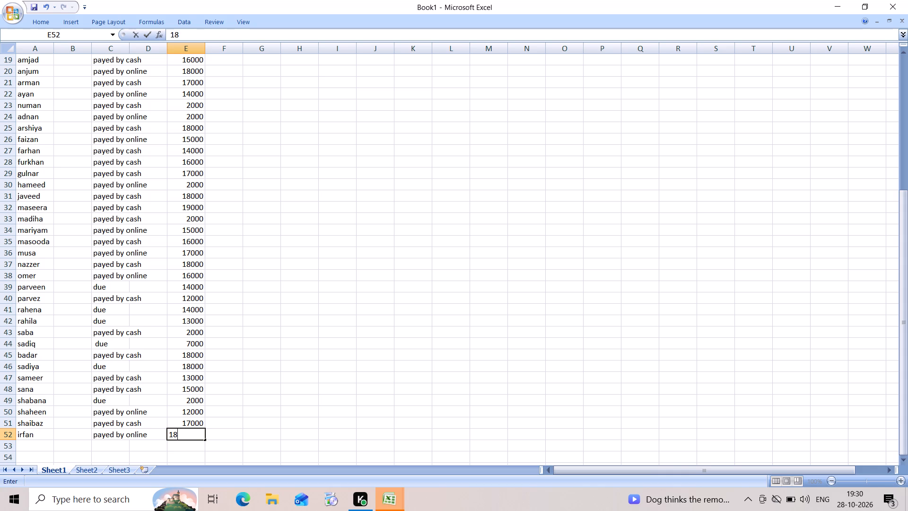
type("000")
Fill row 53 with the name "shakeel" in A53, "payed by cash" in C53 and the amount 19000 in E53.
left_click(34, 442)
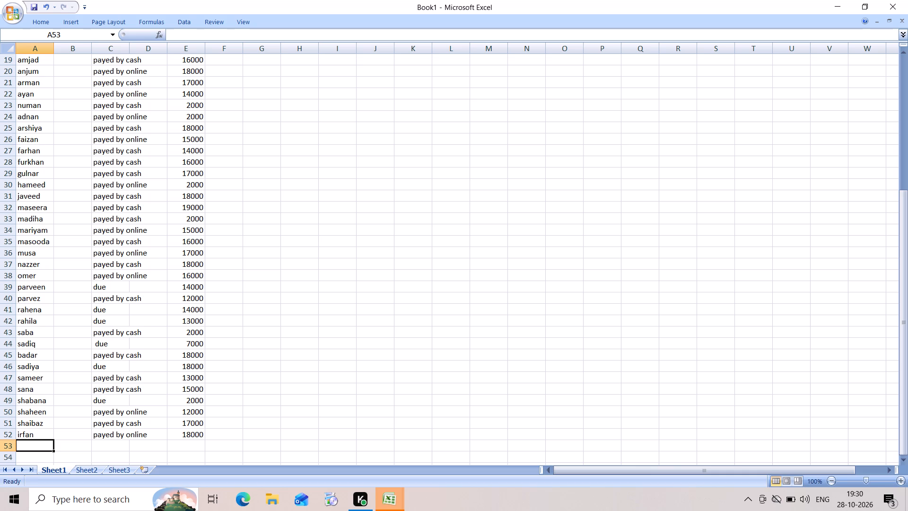
type("sh")
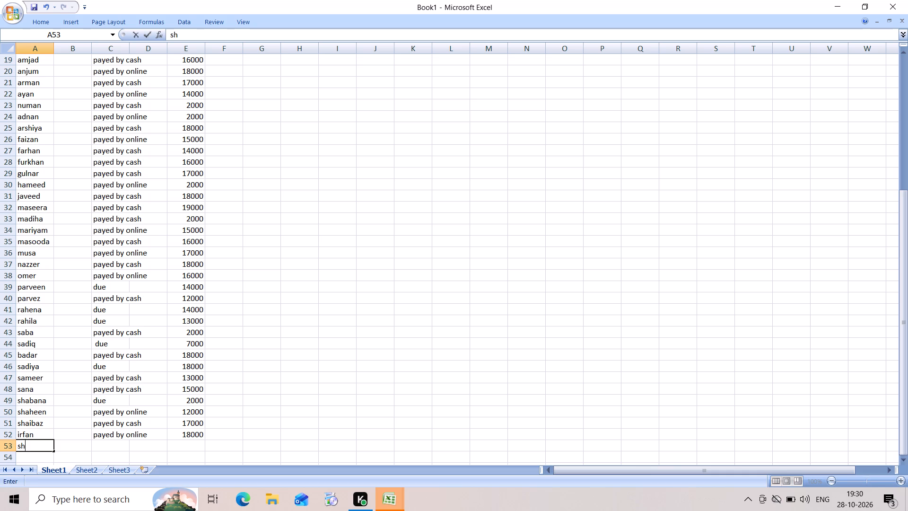
type("akeel")
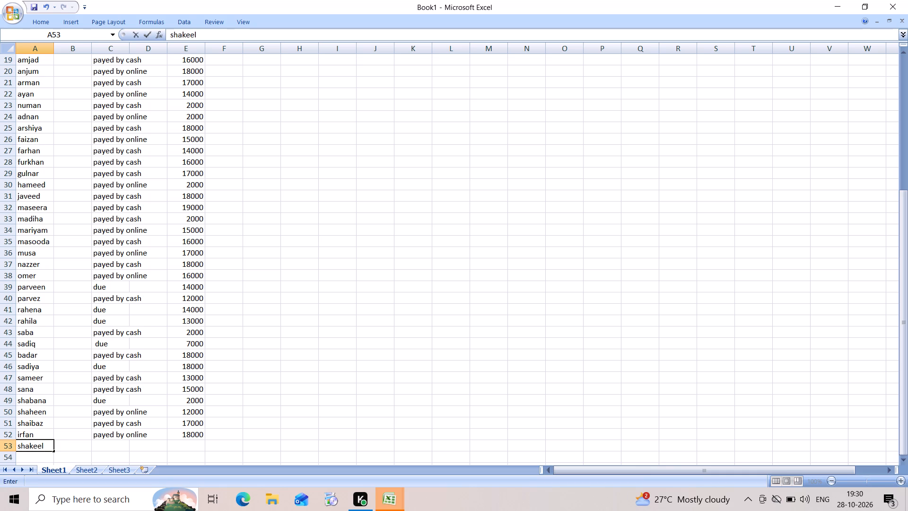
left_click(105, 444)
type("payed by")
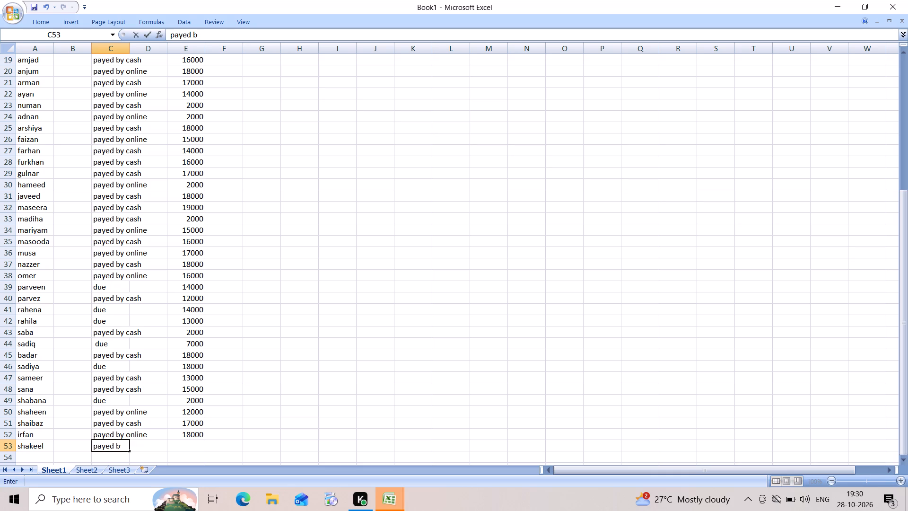
key("space")
type("cash")
left_click(194, 444)
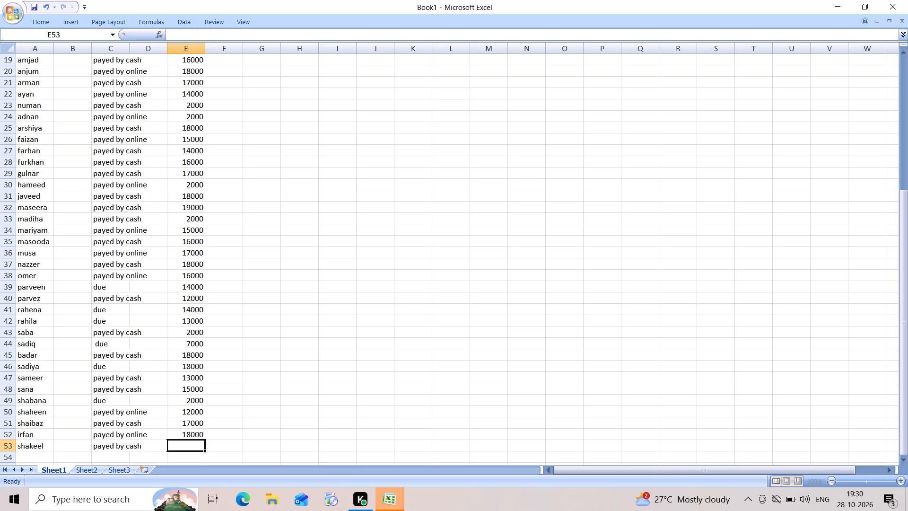
type("19000")
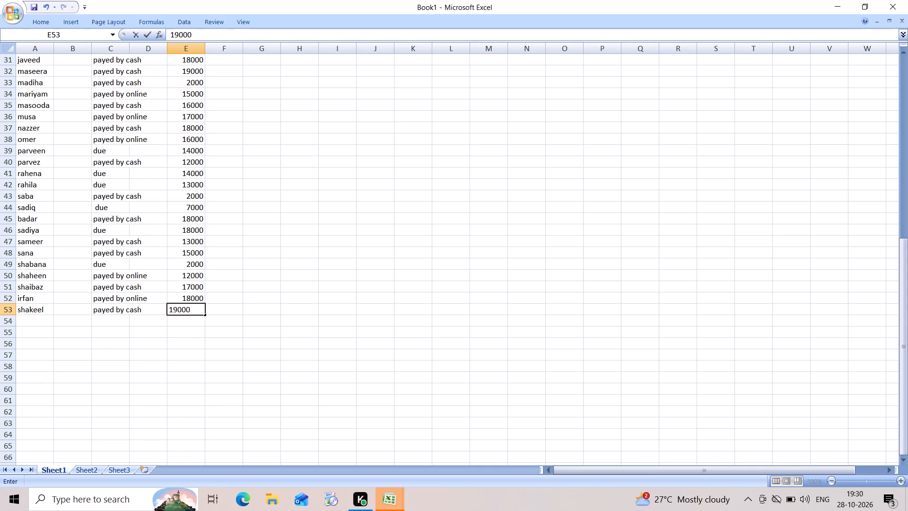
Fill row 54 with the name "shayad" in A54, "payed by online" in C54 and the amount 14000 in E54.
left_click(30, 321)
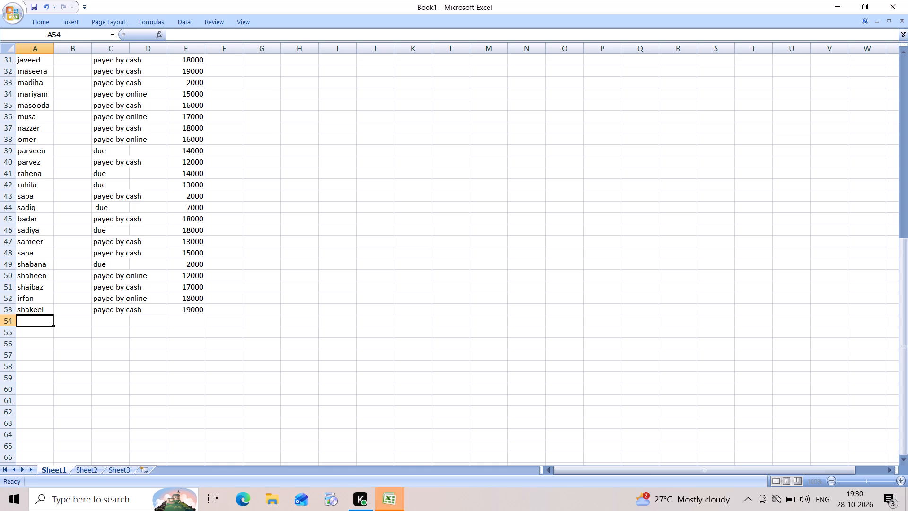
key("s")
type("hayed")
key("BackSpace")
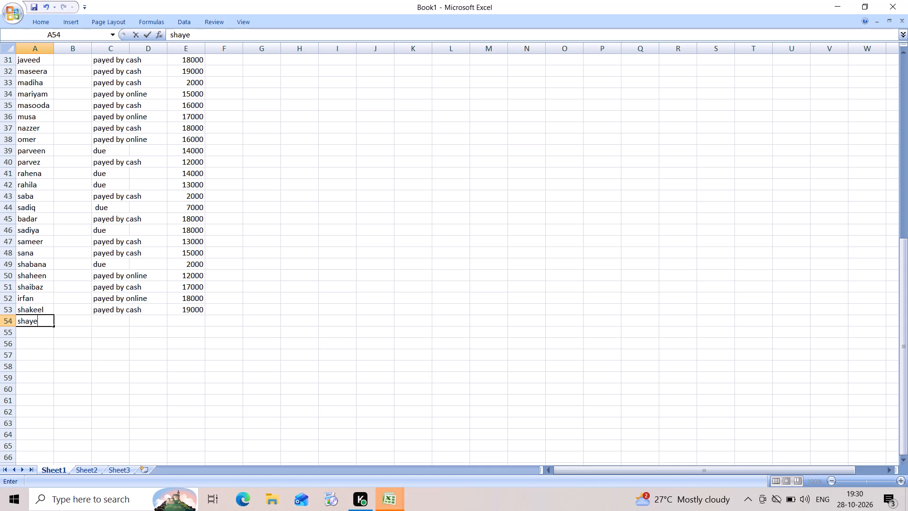
key("BackSpace")
type("ad")
left_click(112, 324)
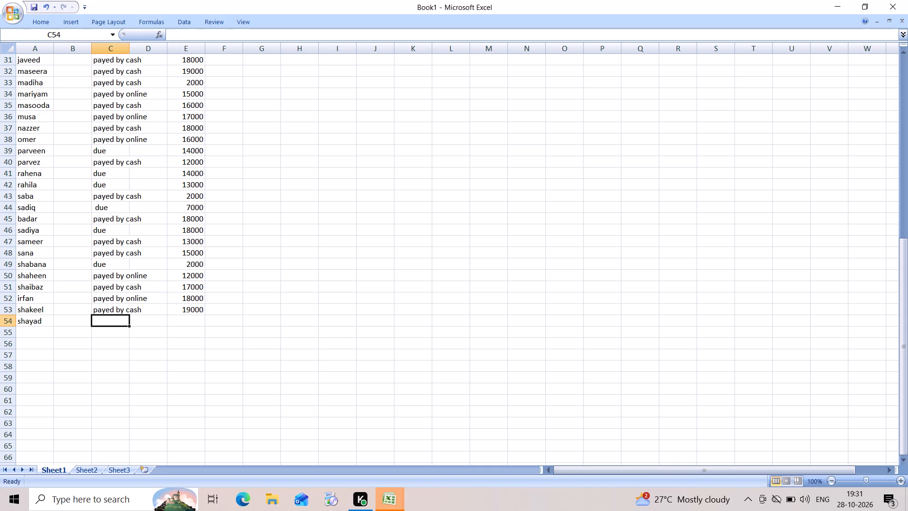
type("payed by")
key("space")
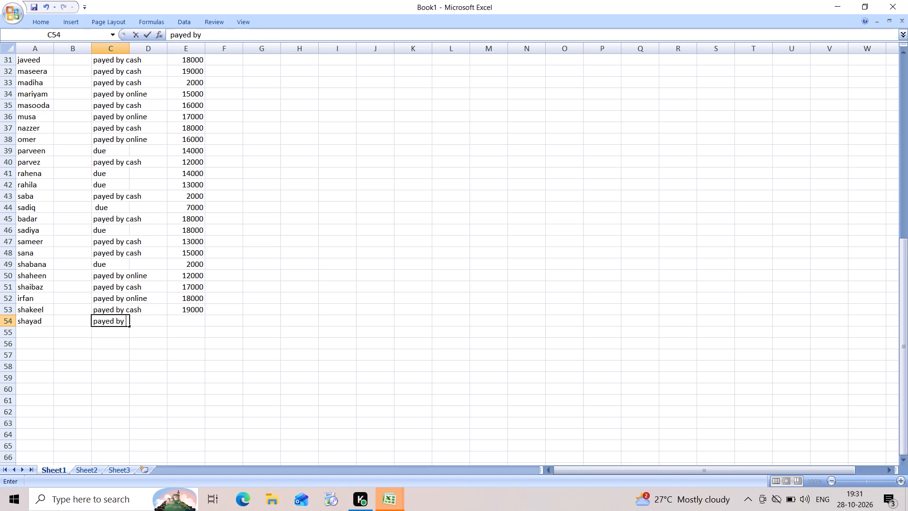
type("online")
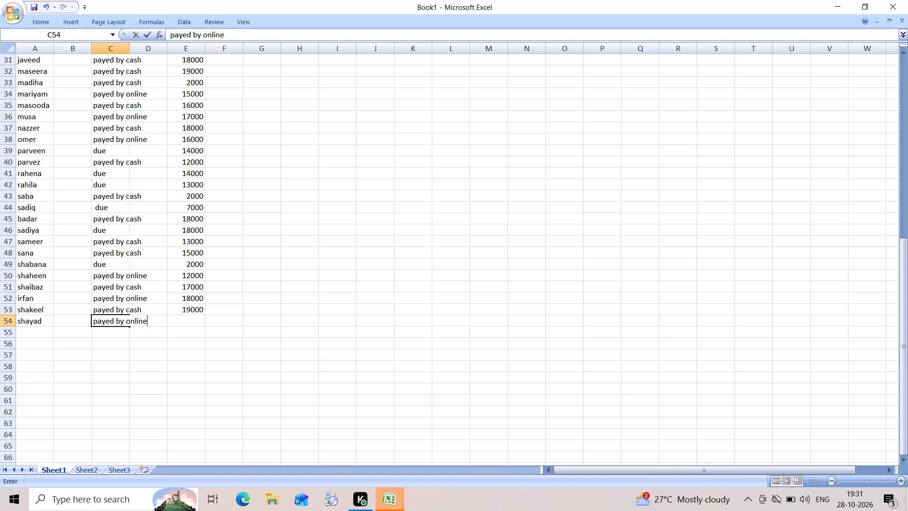
left_click(183, 323)
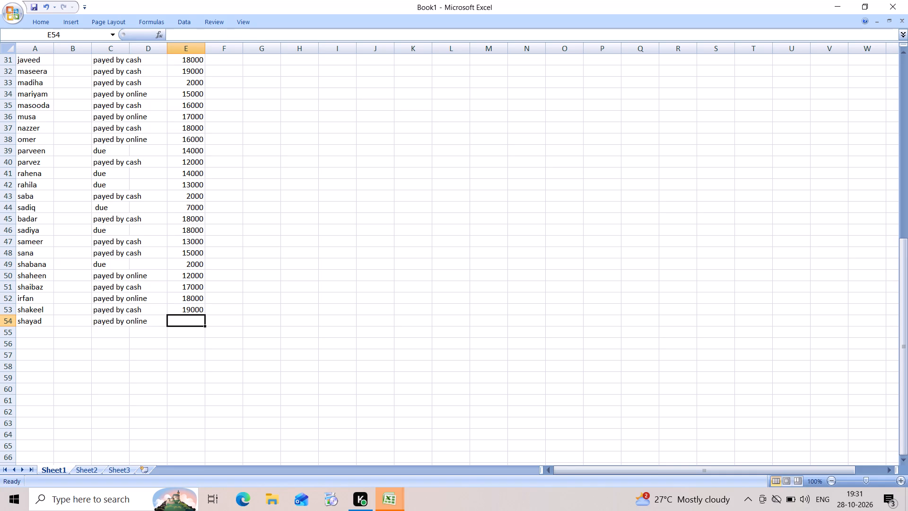
key("1")
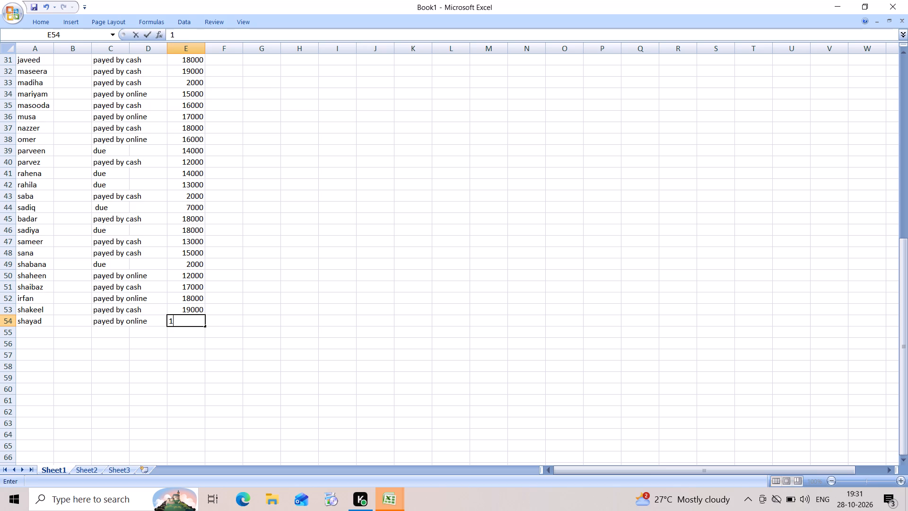
key("4")
type("000")
Fill row 55 with the name "shaziya" in A55, "payed by cash" in C55 and the amount 13000 in E55.
left_click(39, 333)
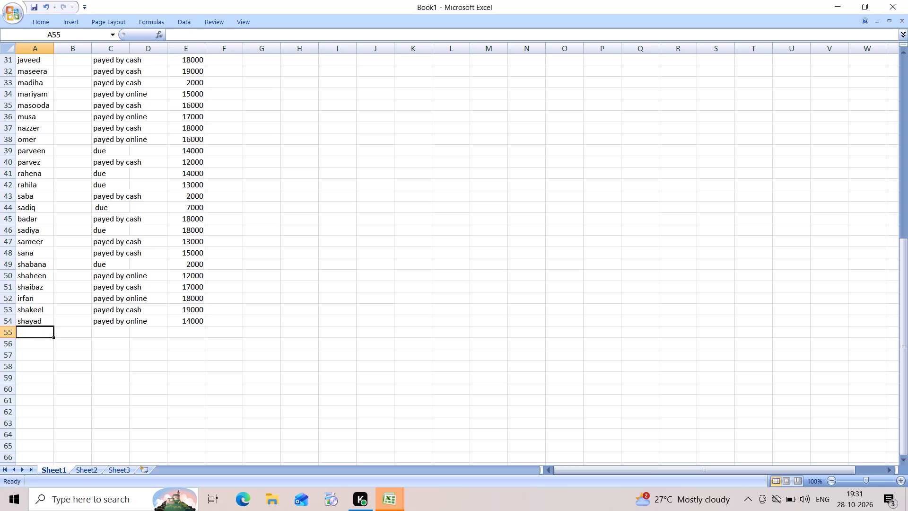
type("sha")
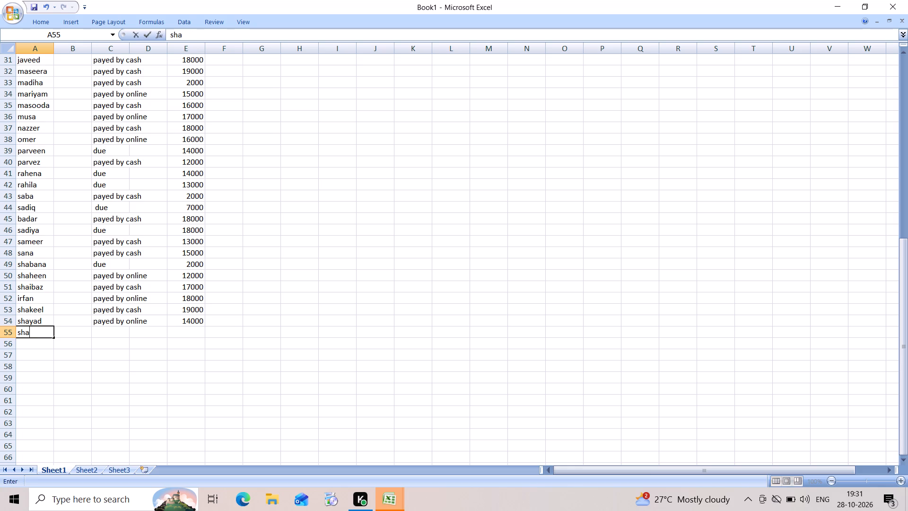
type("ziya")
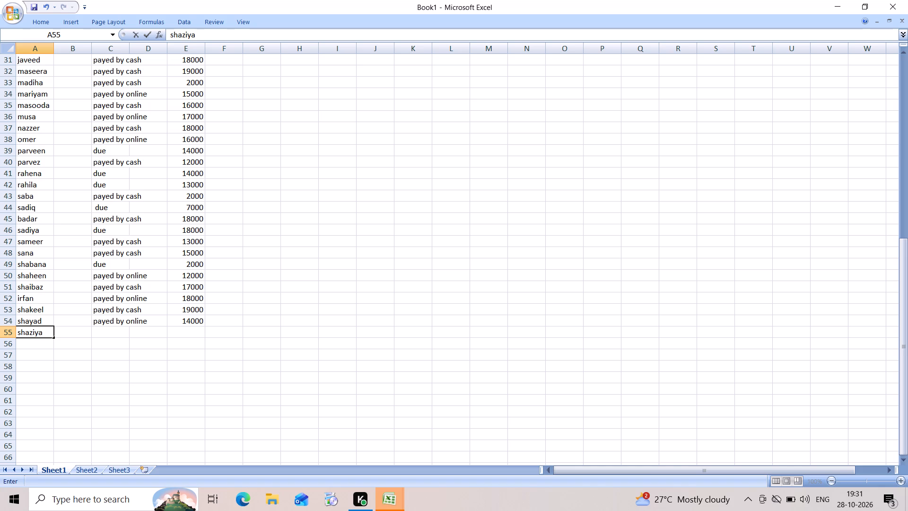
left_click(119, 332)
type("payed by")
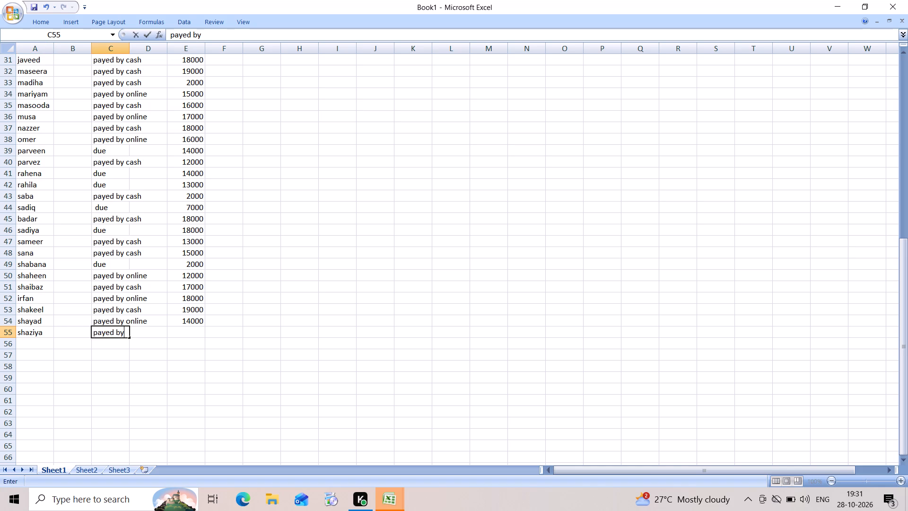
key("space")
type("cash")
left_click(191, 329)
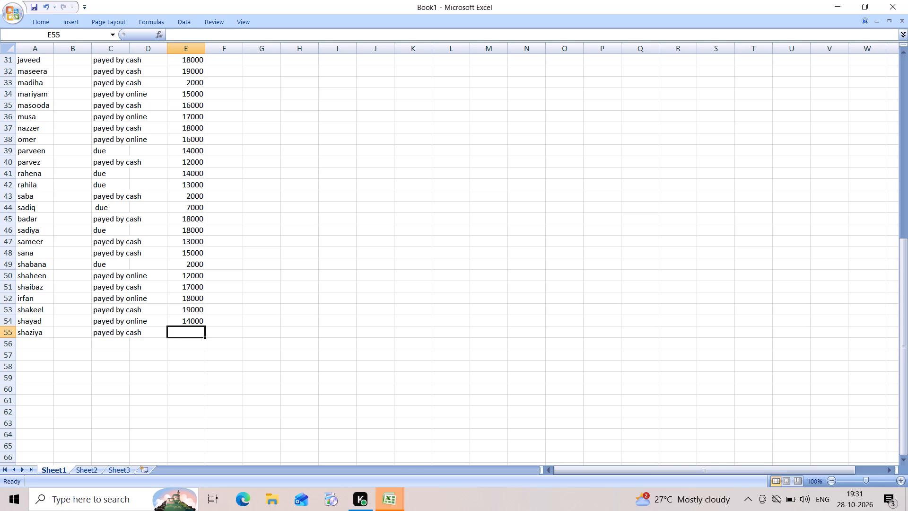
type("13000")
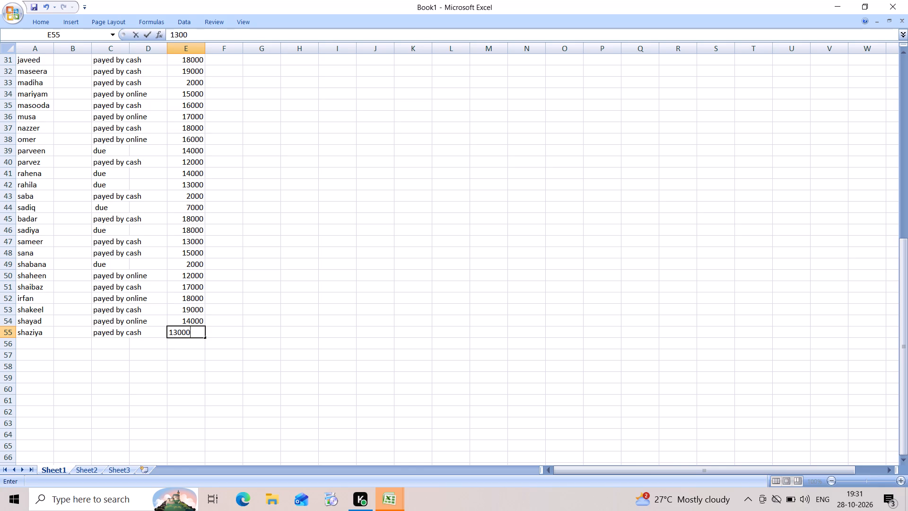
Fill row 56 with the name "sheefa" in A56, "due" in C56 and the amount 2000 in E56.
left_click(20, 343)
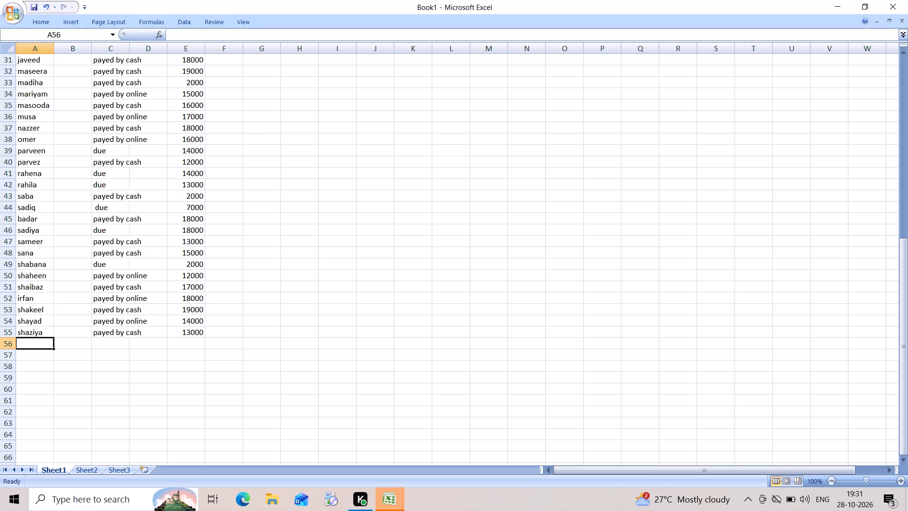
type("sh")
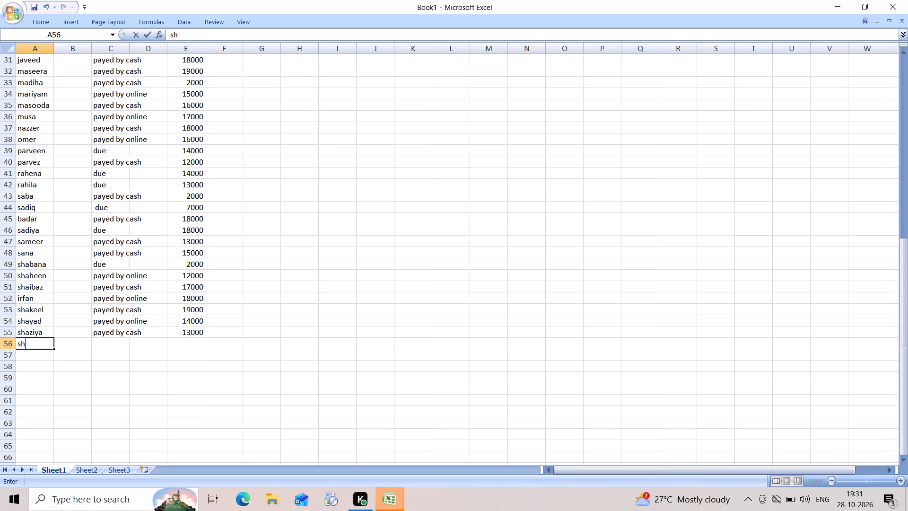
type("eefa")
left_click(101, 344)
type("due")
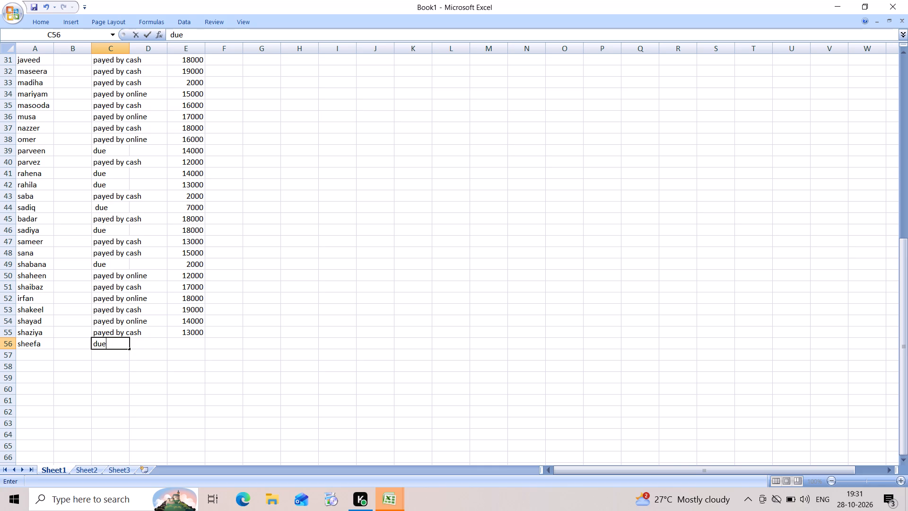
type("21")
key("BackSpace")
key("BackSpace")
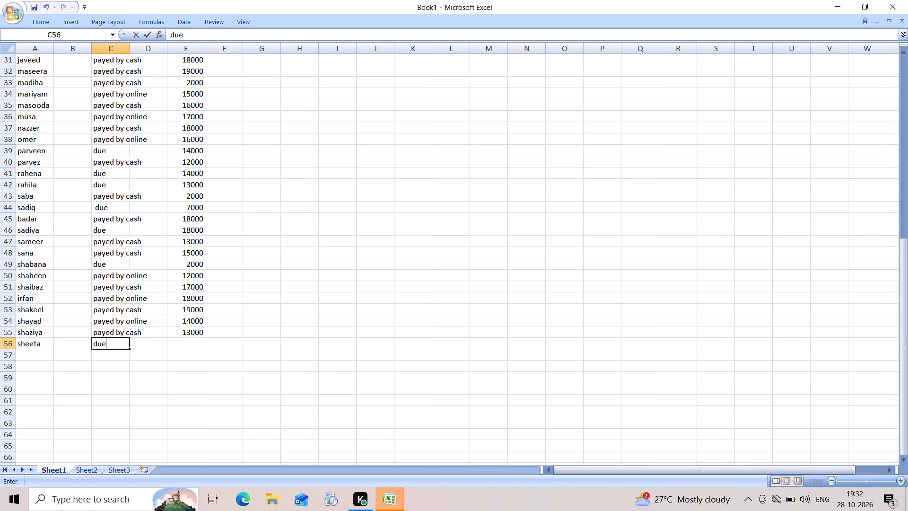
left_click(188, 344)
type("21")
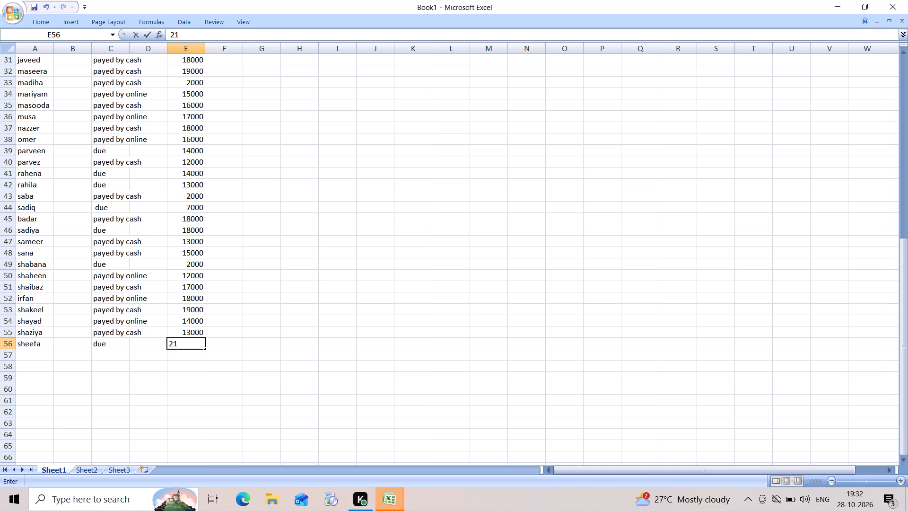
type("000")
key("BackSpace")
key("BackSpace")
key("BackSpace")
key("BackSpace")
type("000")
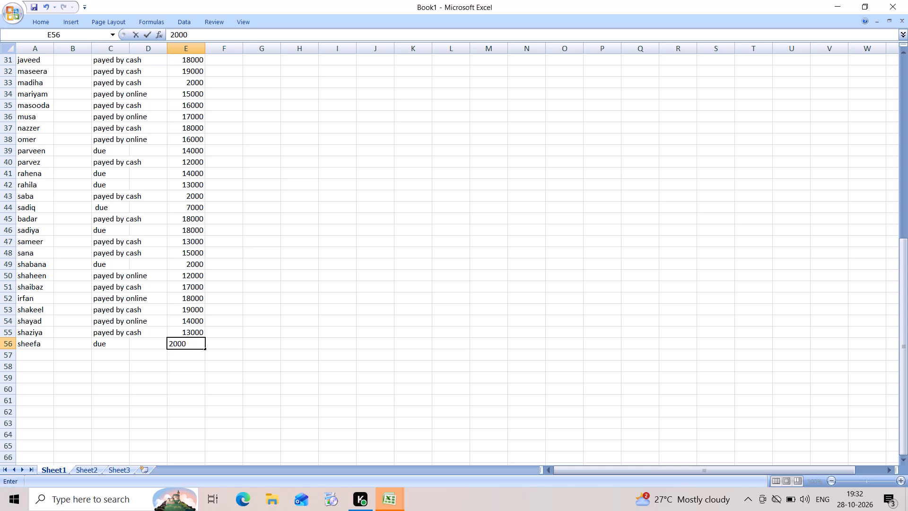
Fill row 57 with the name "shoieb" in A57, "payed by online" in C57 and the amount 14000 in E57.
left_click(28, 355)
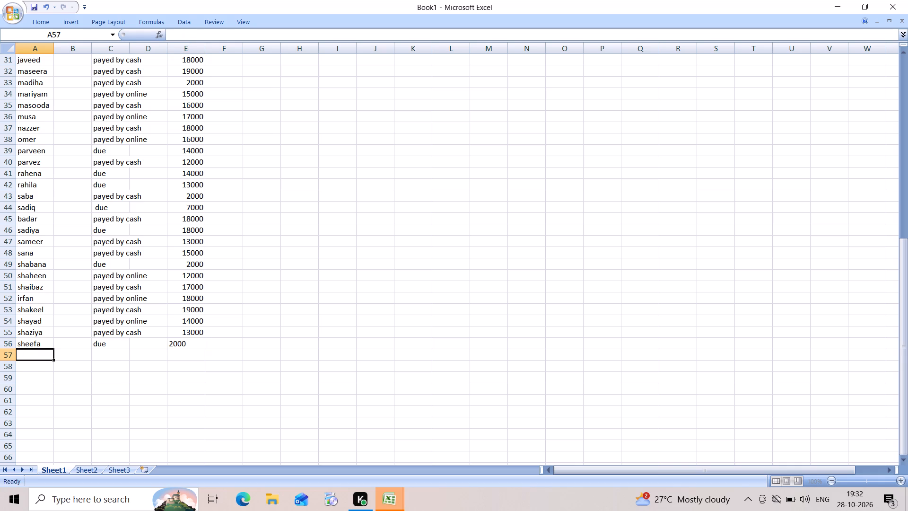
type("shoi")
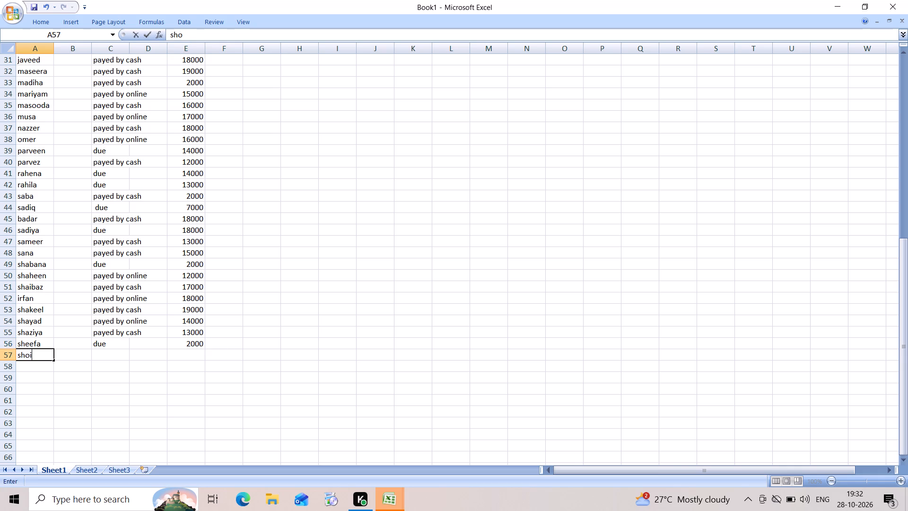
type("eb")
left_click(110, 352)
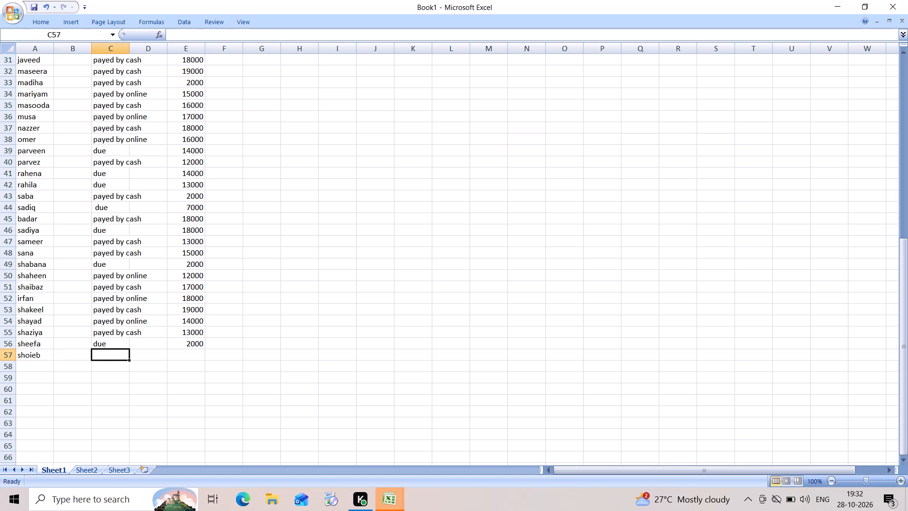
type("payed")
key("space")
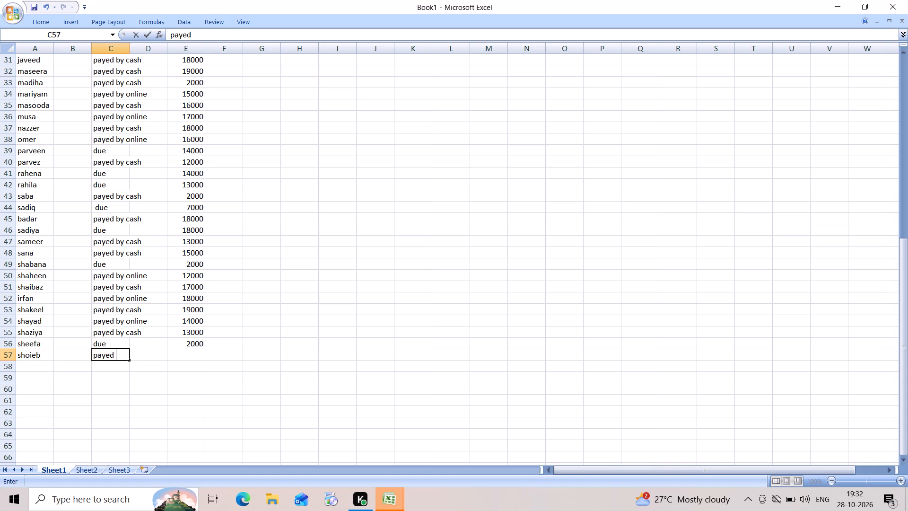
type("by online")
left_click(184, 352)
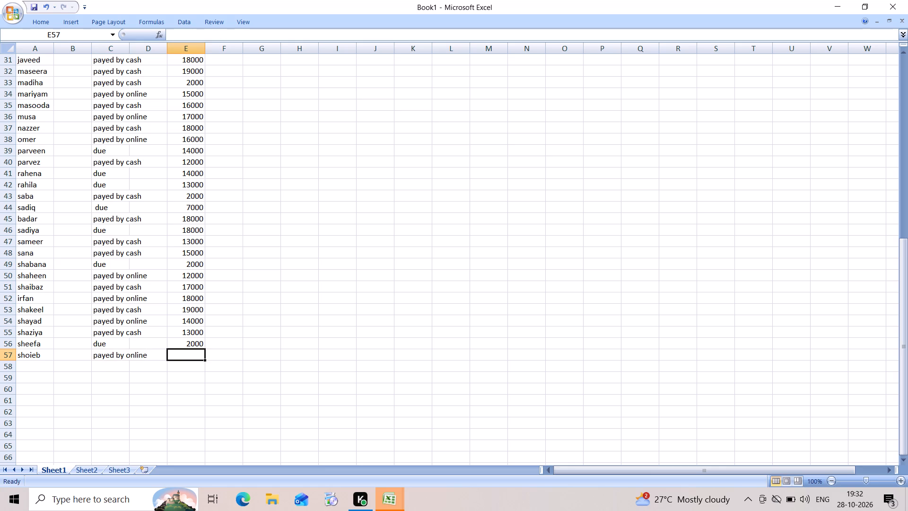
type("14000")
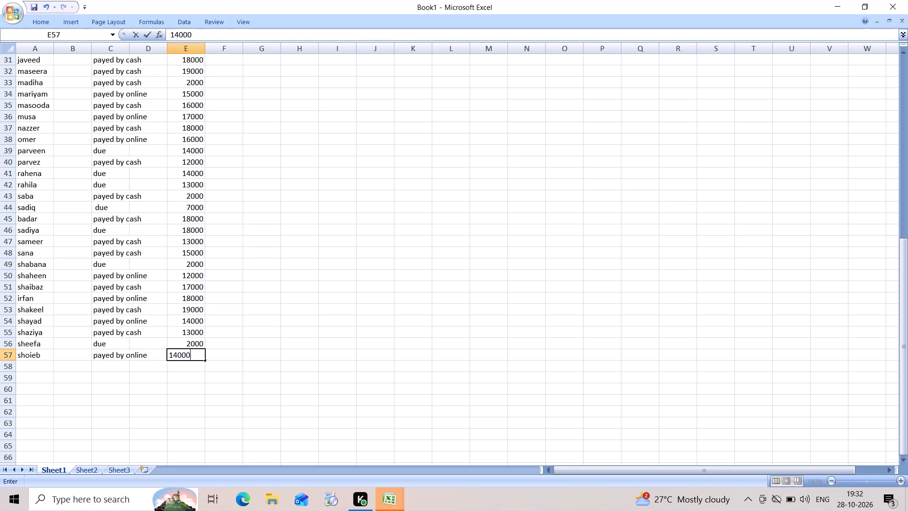
Fill row 58 with the name "soha" in A58, "payed by cash" in C58 and the amount 12000 in E58.
left_click(36, 369)
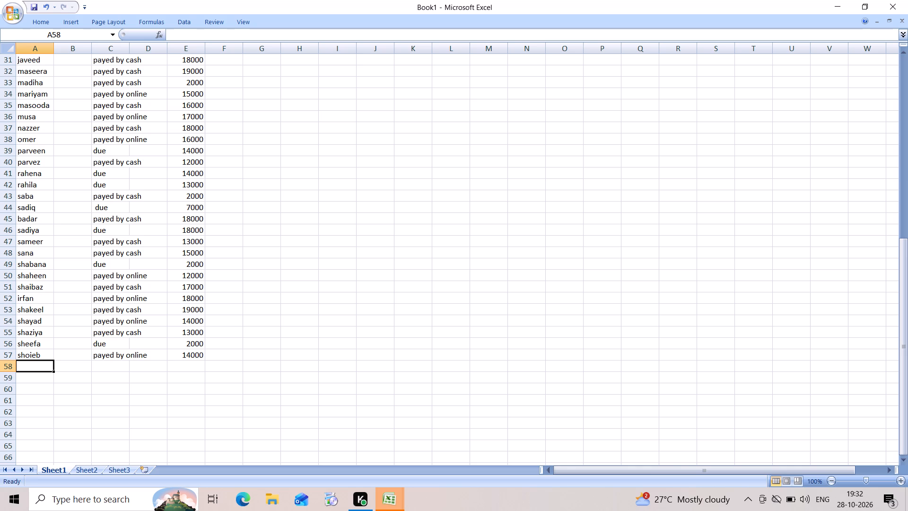
type("soha")
left_click(114, 361)
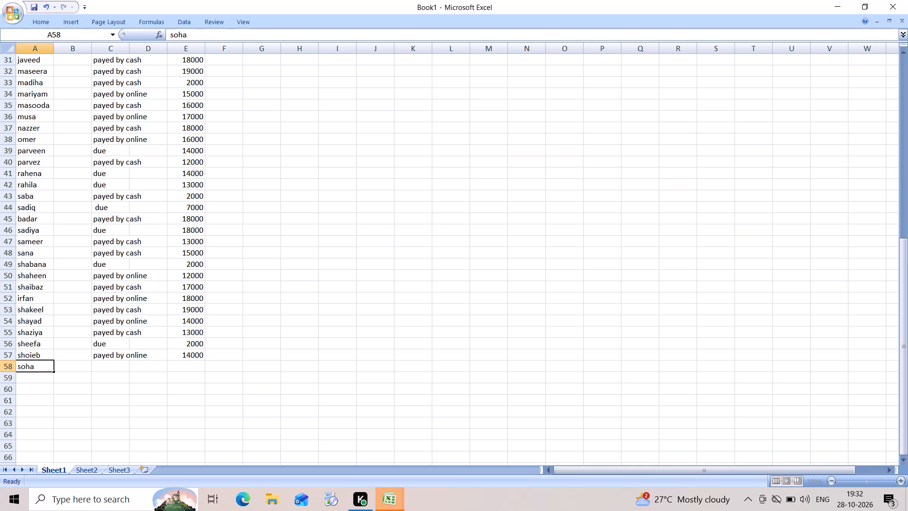
type("payed by cash")
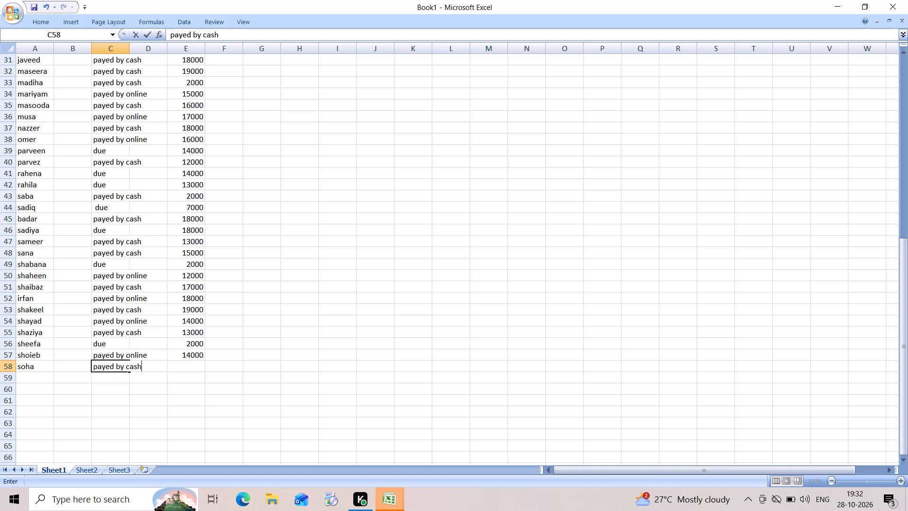
left_click(194, 368)
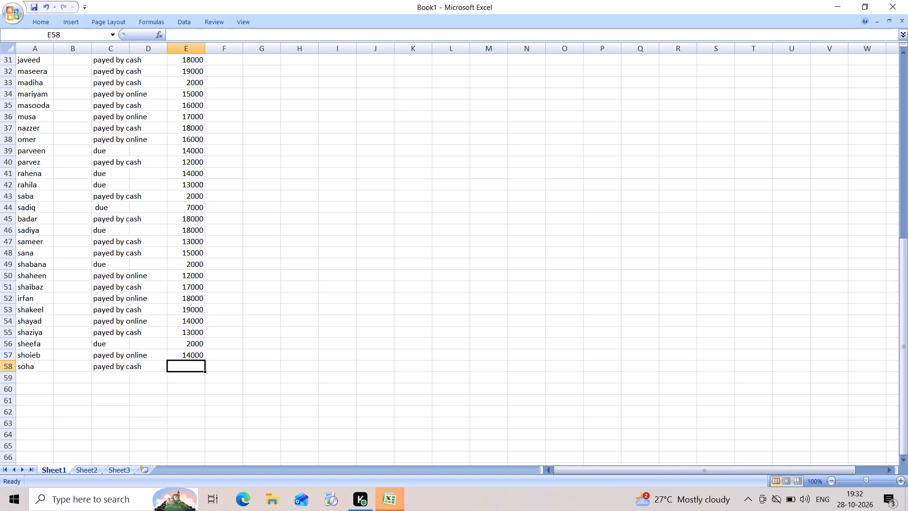
type("12")
type("000")
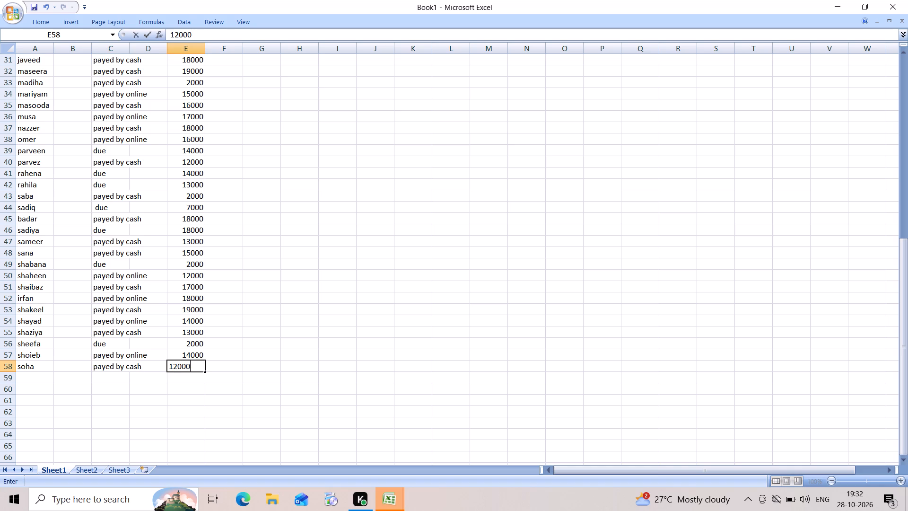
Fill row 59 with the name "younus" in A59, "Payed by cash" in C59 and the amount 16000 in E59.
left_click(41, 379)
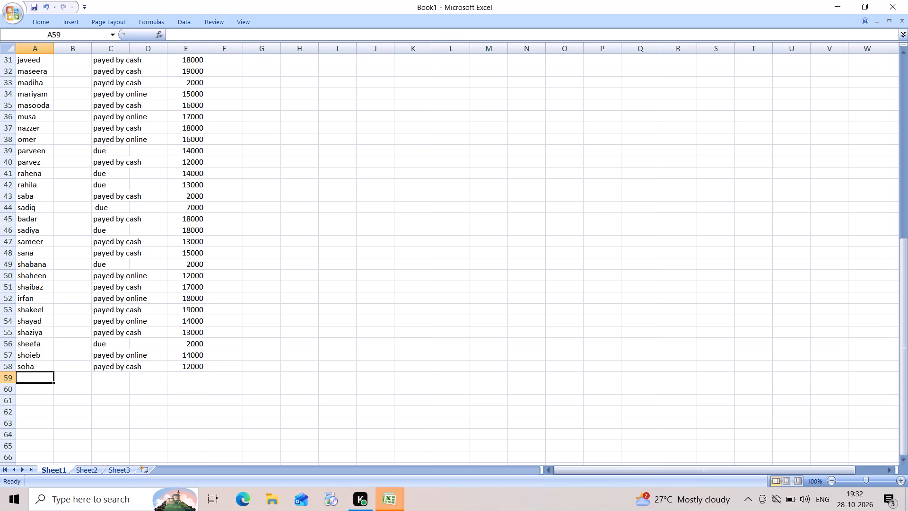
type("you")
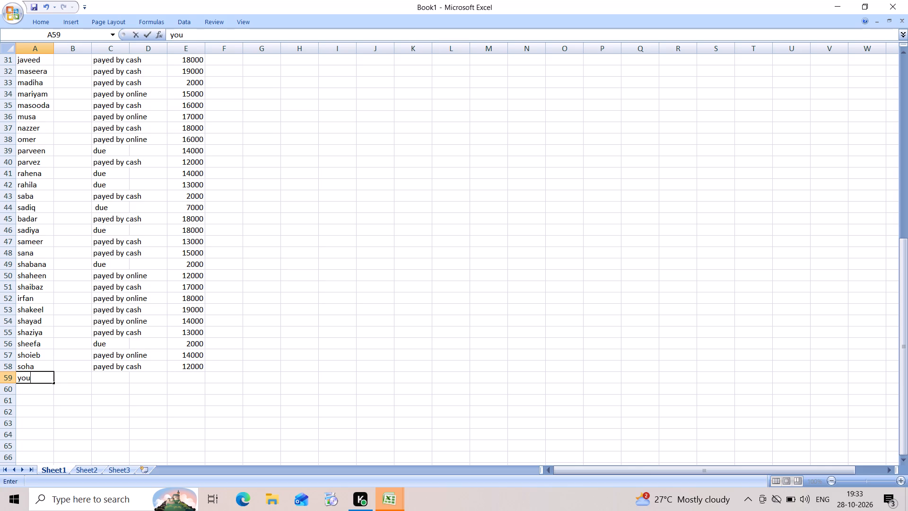
type("nus")
left_click(100, 377)
type("due")
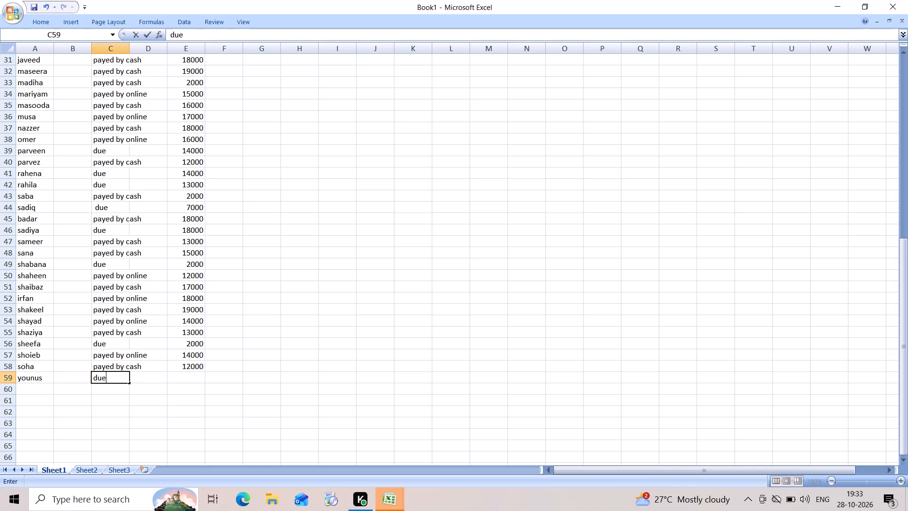
key("BackSpace")
key("BackSpace")
key("BackSpace")
key("o")
key("BackSpace")
key("p")
key("y")
key("BackSpace")
type("by")
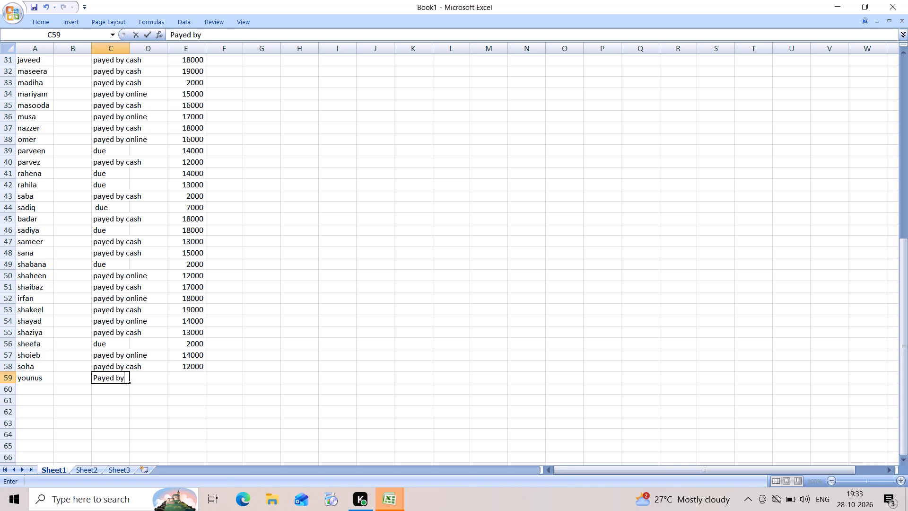
key("space")
type("cash")
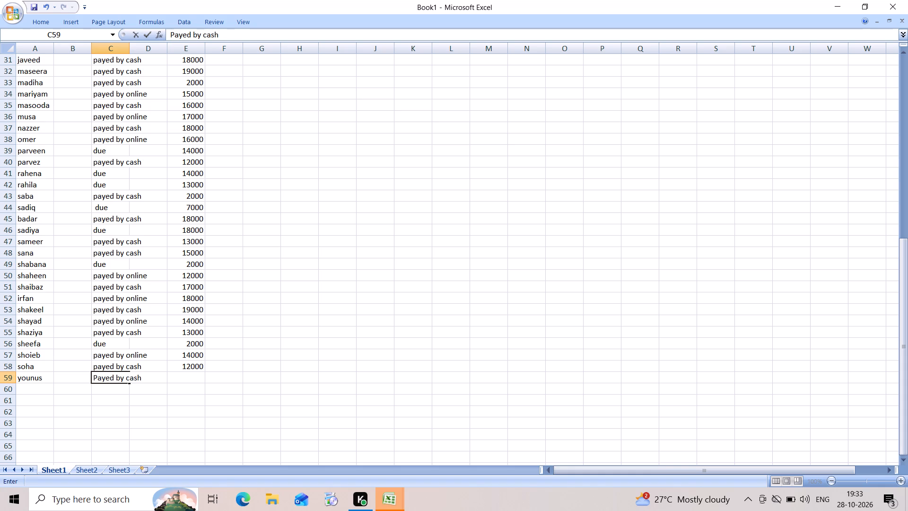
left_click(184, 375)
type("16")
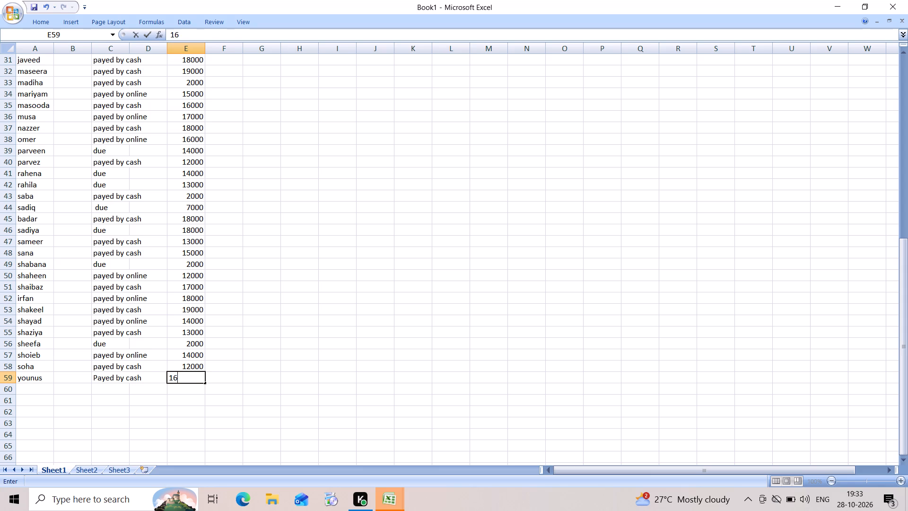
type("000")
Fill row 60 with the name "zohan" in A60, "due" in C60 and the amount 14000 in E60.
left_click(44, 392)
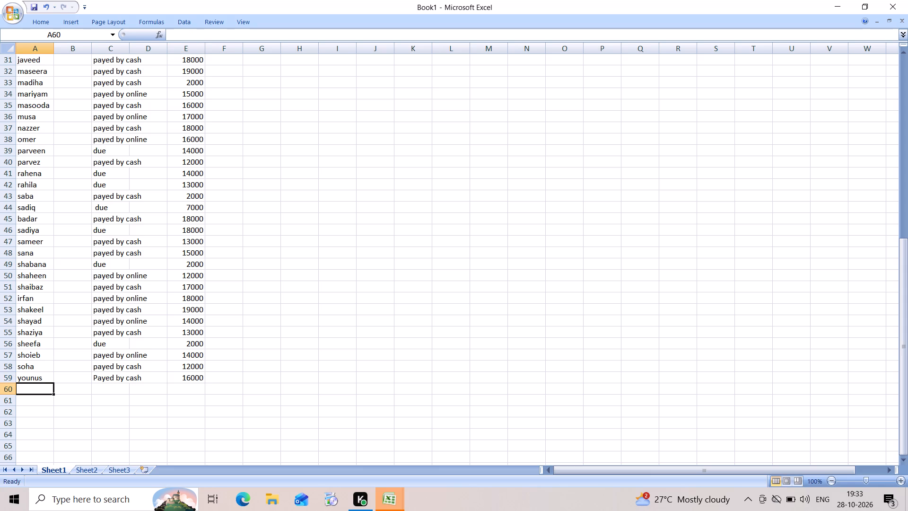
type("zohan")
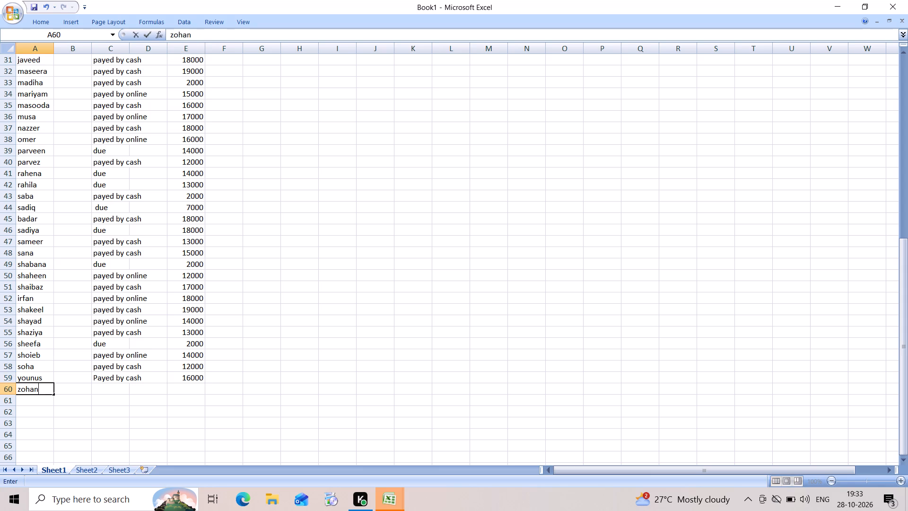
left_click(113, 388)
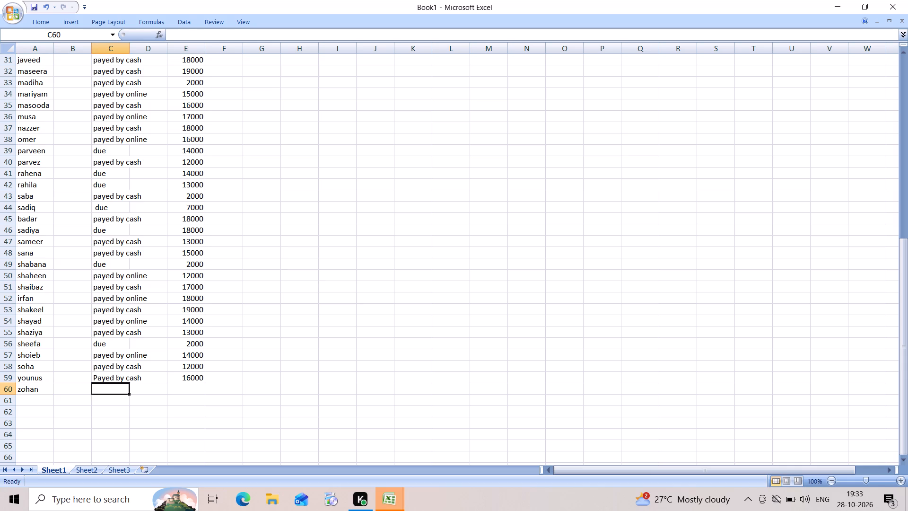
type("due")
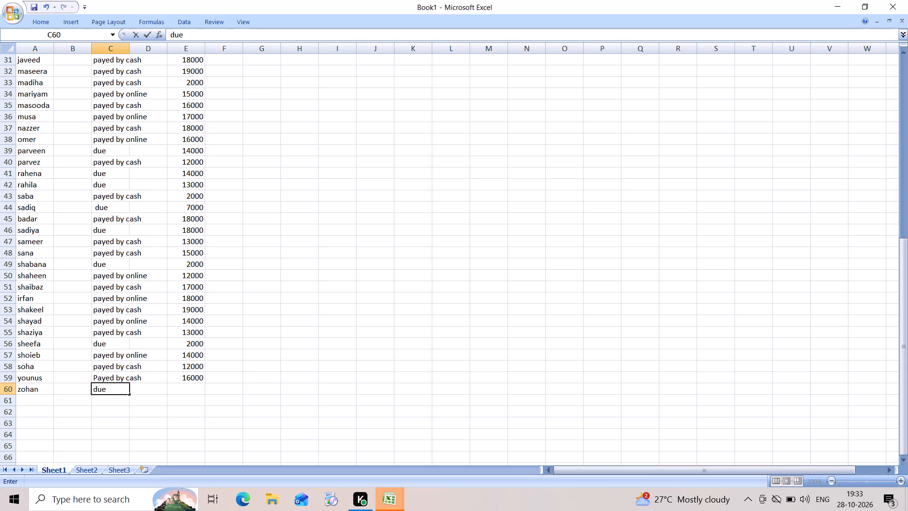
left_click(177, 389)
type("14")
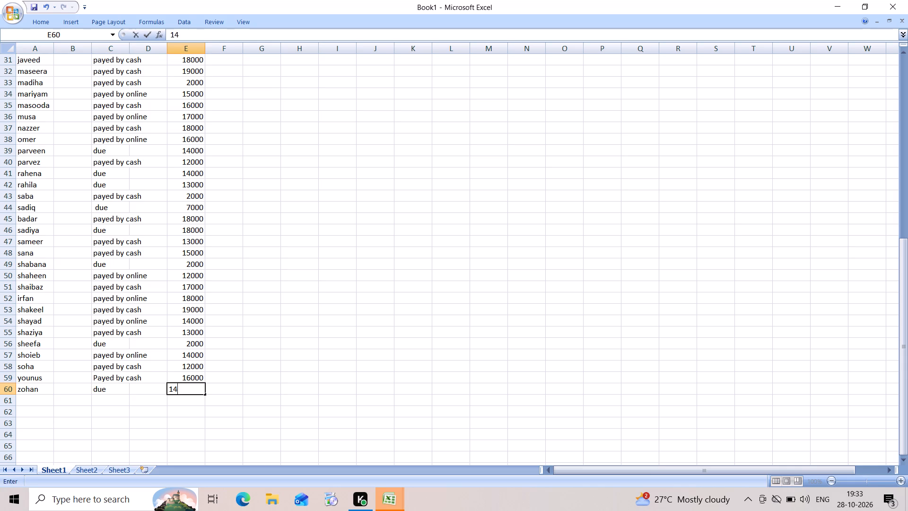
type("00")
key("0")
Fill row 61 with the name "tasleem" in A61, "payed by cash" in C61 and the amount 2000 in E61.
left_click(35, 399)
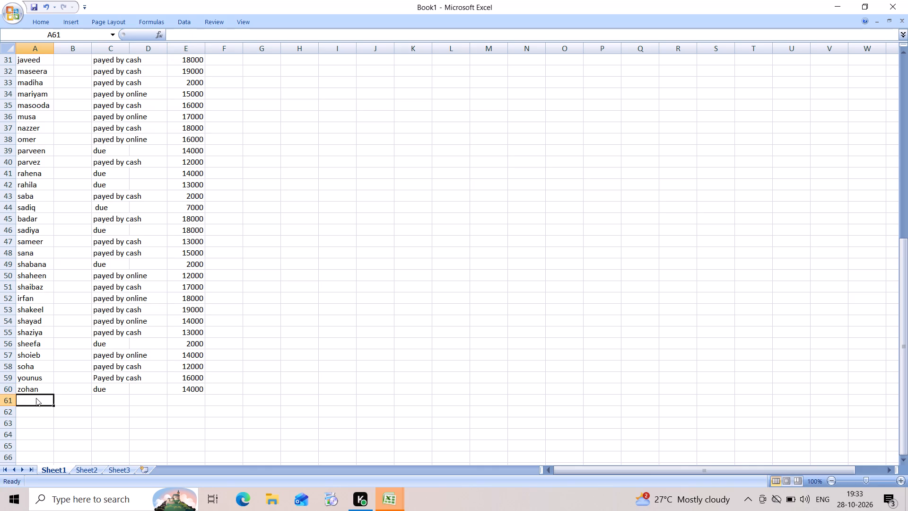
type("tas")
type("leem")
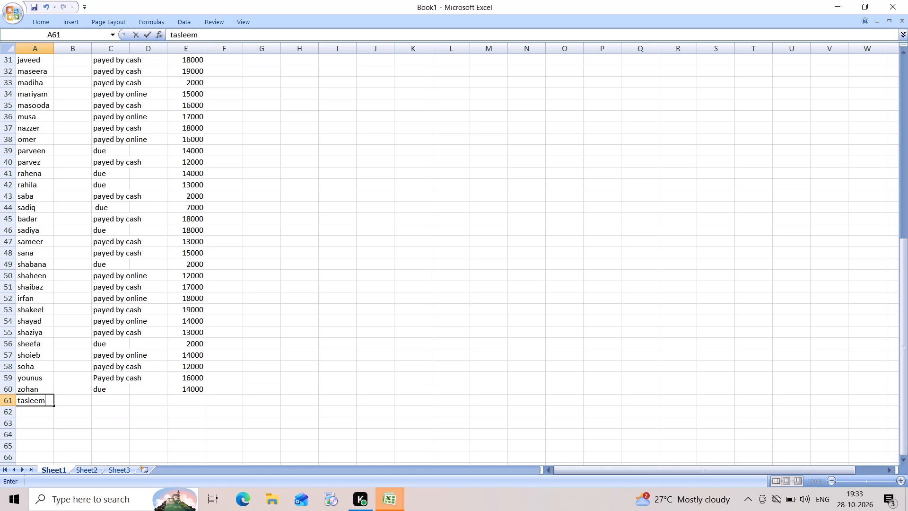
left_click(112, 402)
type("payed by ca")
type("sh")
key("space")
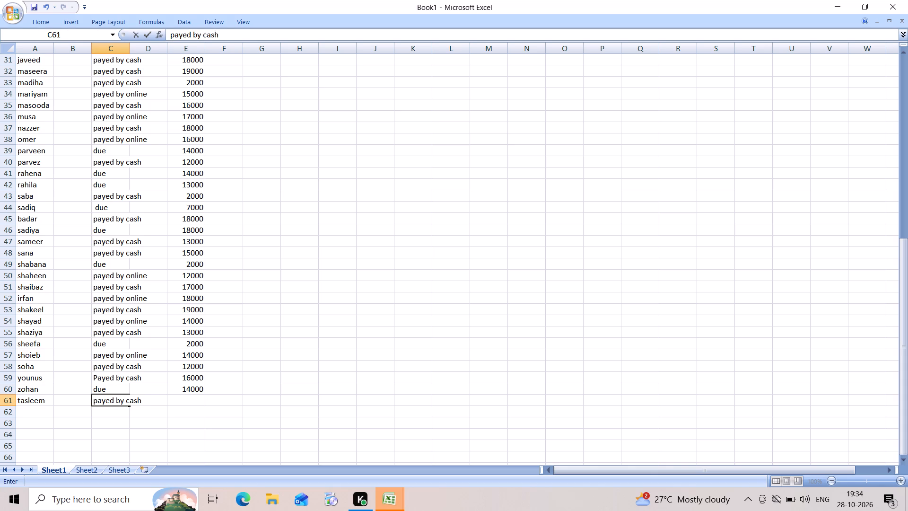
left_click(184, 404)
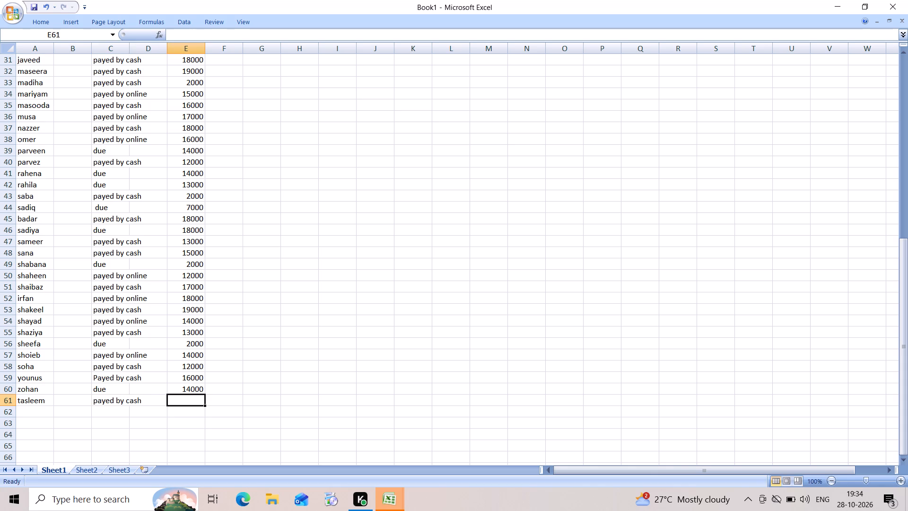
key("2")
key("0")
key("0")
key("0")
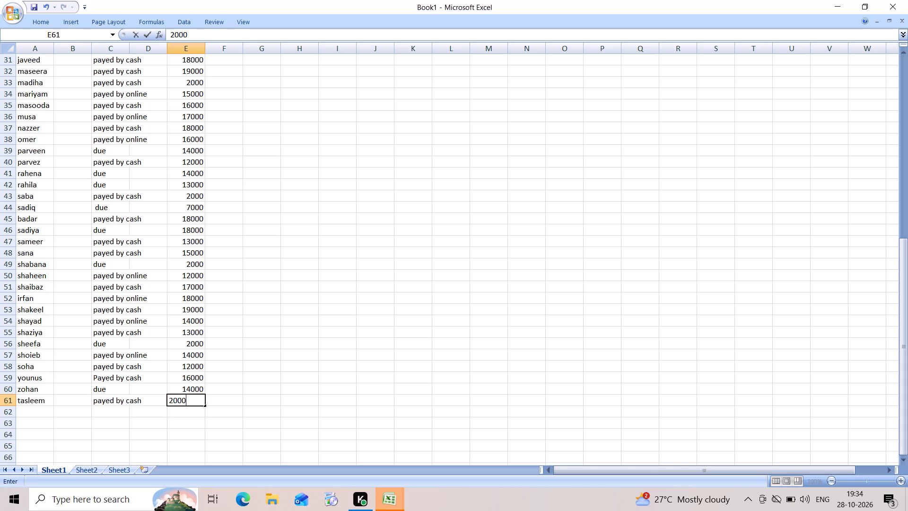
Fill row 62 with the name "ubaida" in A62, "due" in C62 and the amount 13000 in E62.
left_click(37, 416)
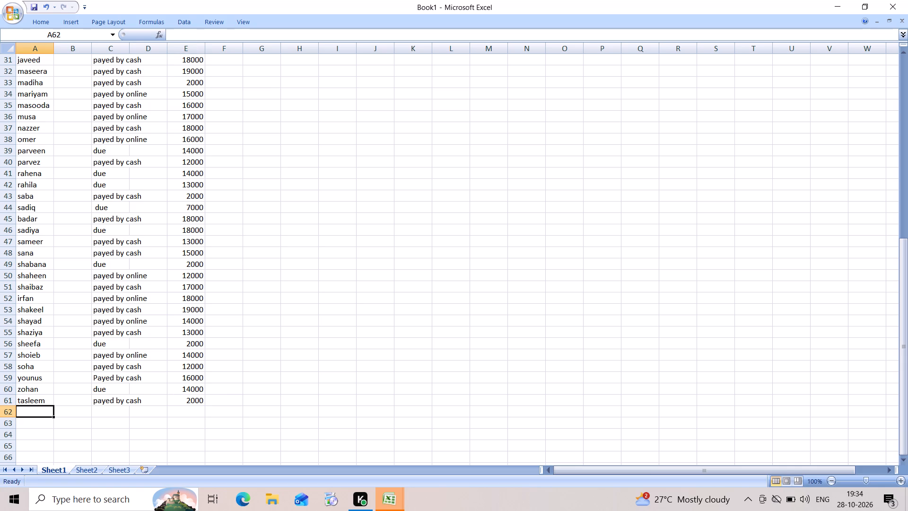
type("ub")
key("a")
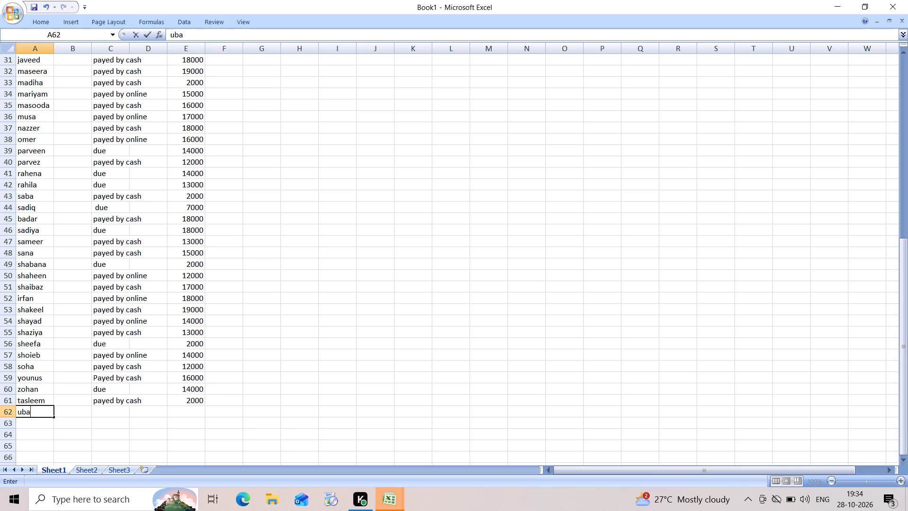
type("id")
key("a")
left_click(113, 409)
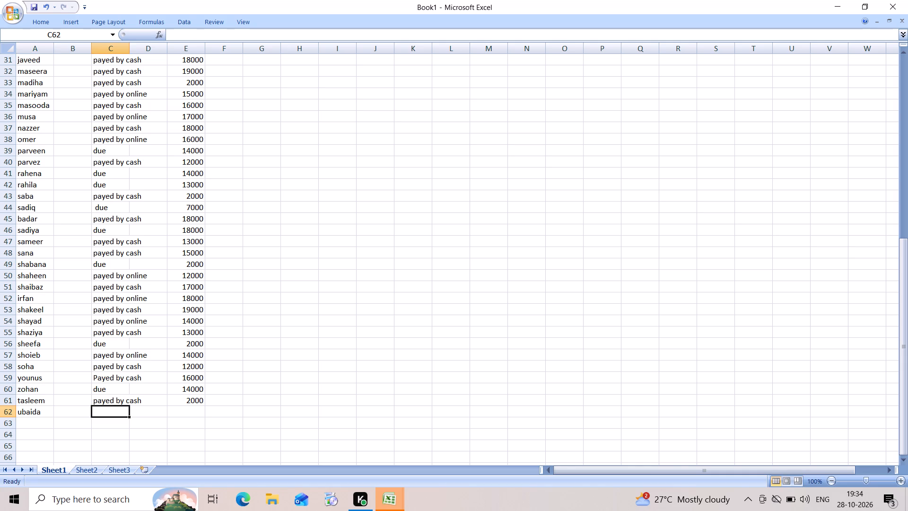
left_click(104, 413)
key("d")
key("u")
key("e")
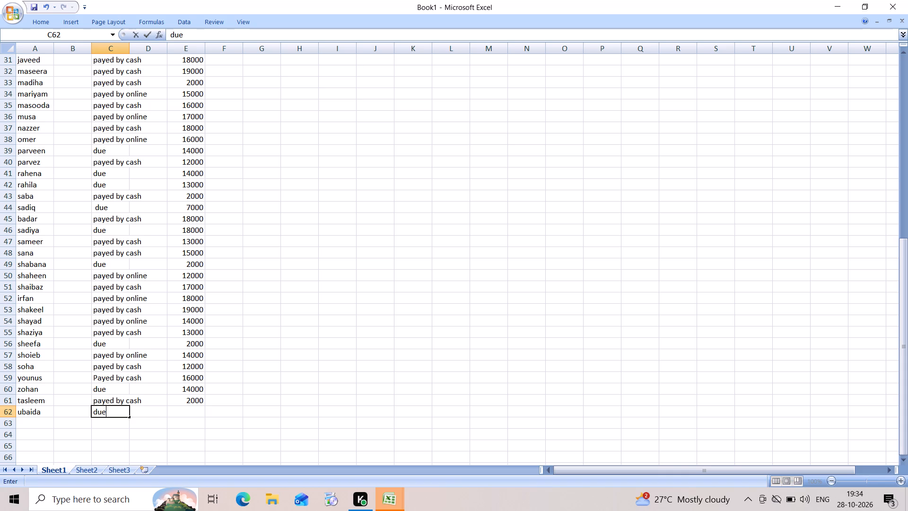
left_click(195, 412)
key("1")
key("3")
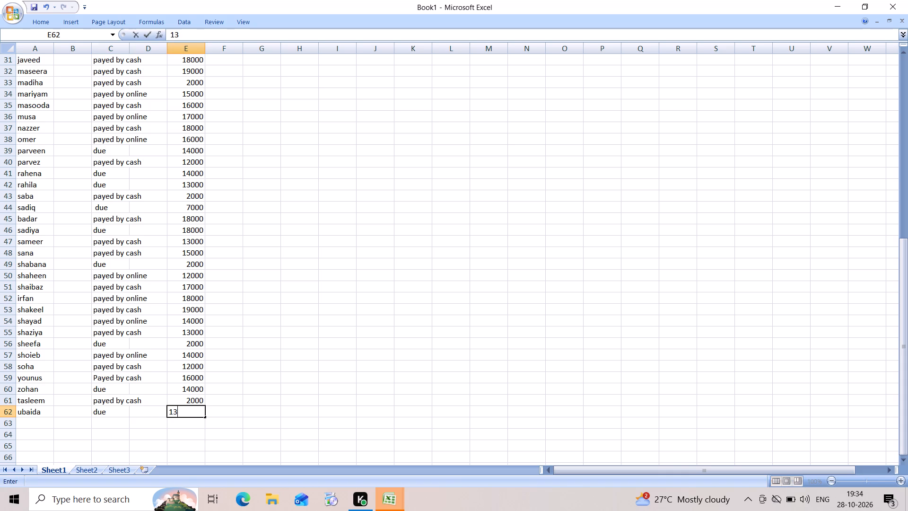
key("0")
key("0")
key("0")
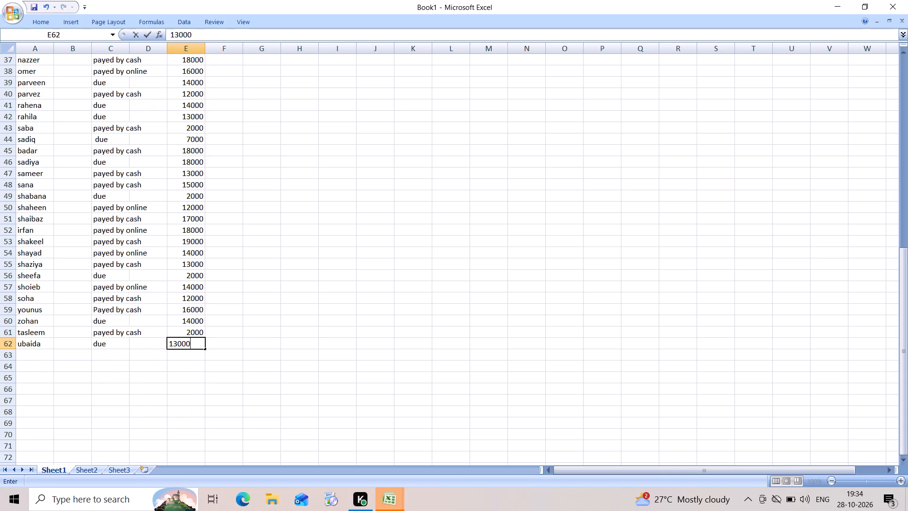
Fill row 63 with the name "uzma" in A63, "payed by cash" in C63 and the amount 15000 in E63.
left_click(36, 353)
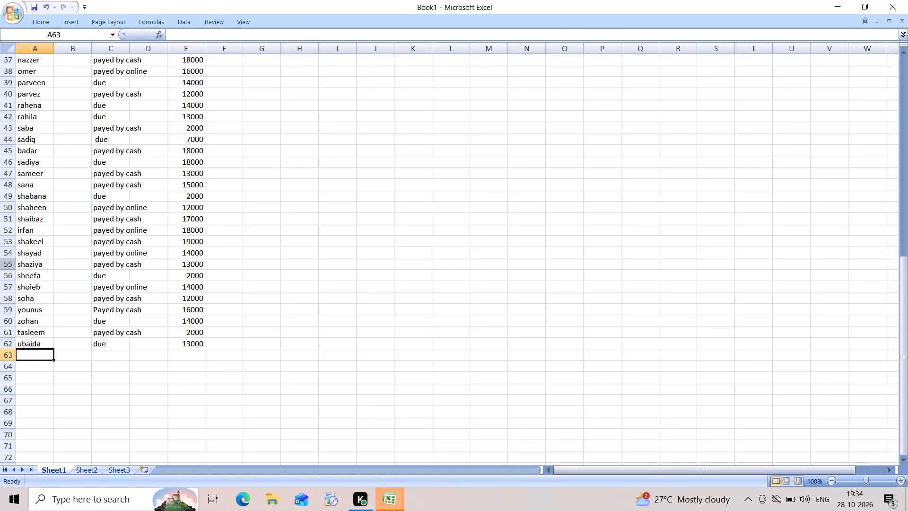
key("u")
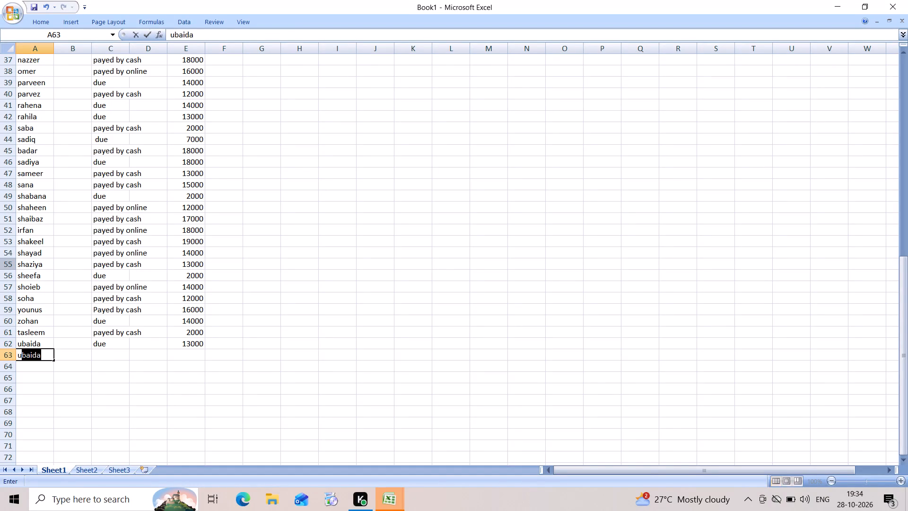
key("z")
key("m")
key("a")
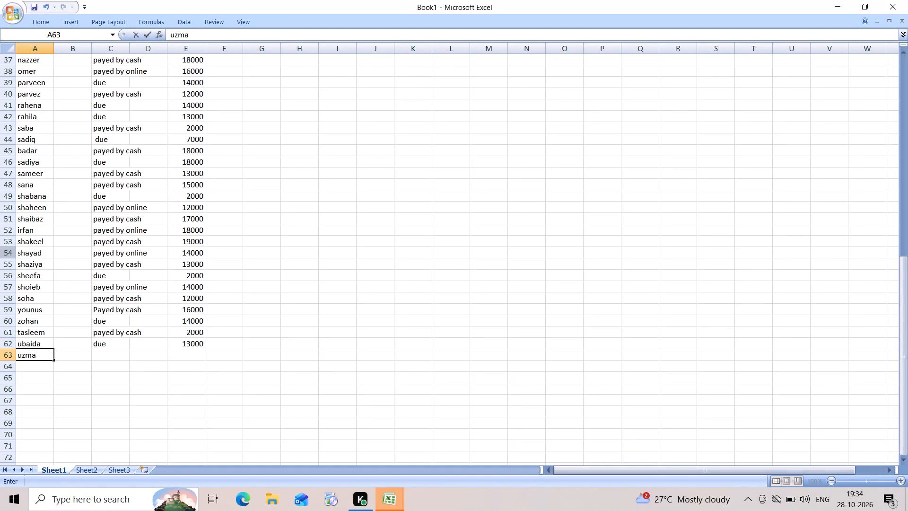
left_click(108, 355)
type("pa")
type("ye")
type("d by")
key("space")
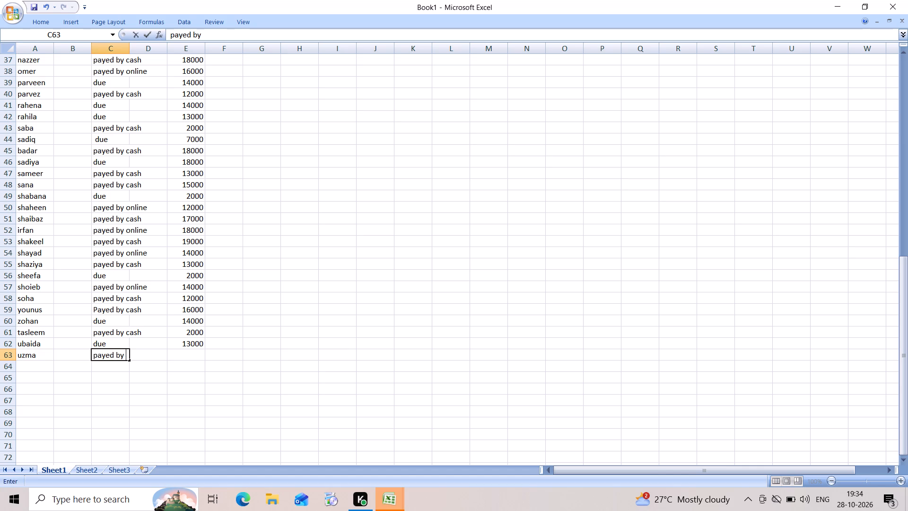
type("cash")
key("space")
left_click(190, 352)
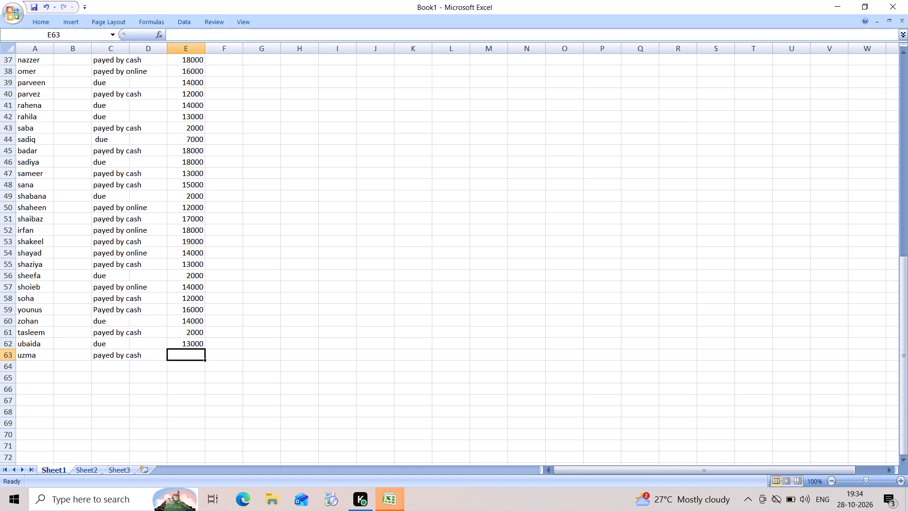
key("1")
key("5")
type("000")
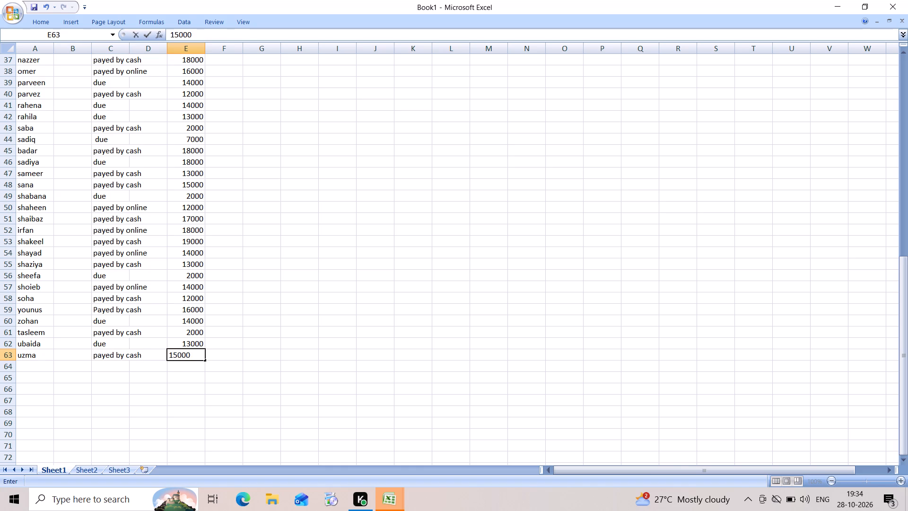
Fill row 64 with the name "umaima" in A64, "payed by online" in C64 and the amount 13000 in E64.
left_click(43, 370)
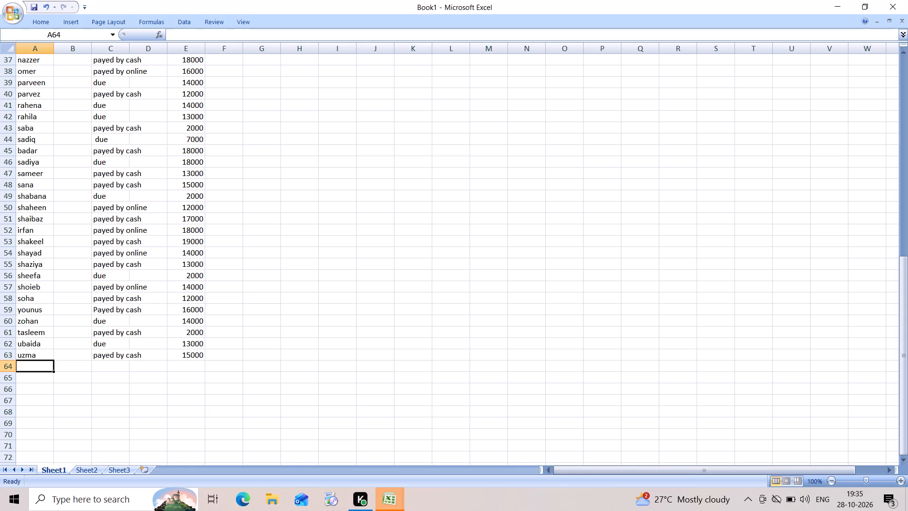
key("u")
key("m")
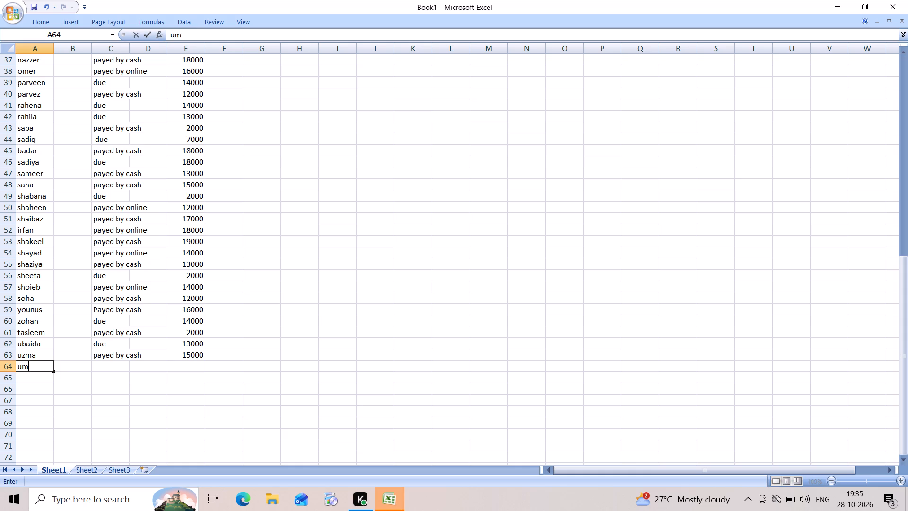
type("aima")
left_click(106, 367)
type("payed by")
key("space")
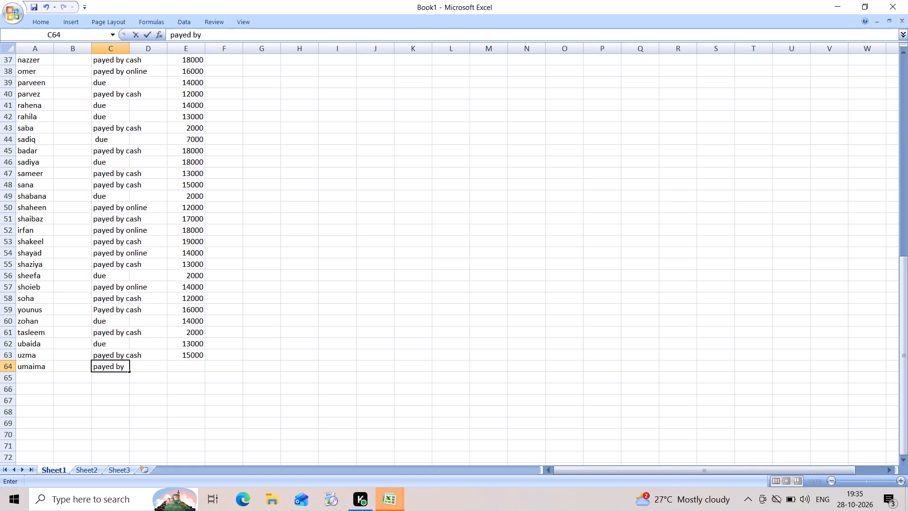
type("online")
left_click(185, 364)
type("13000")
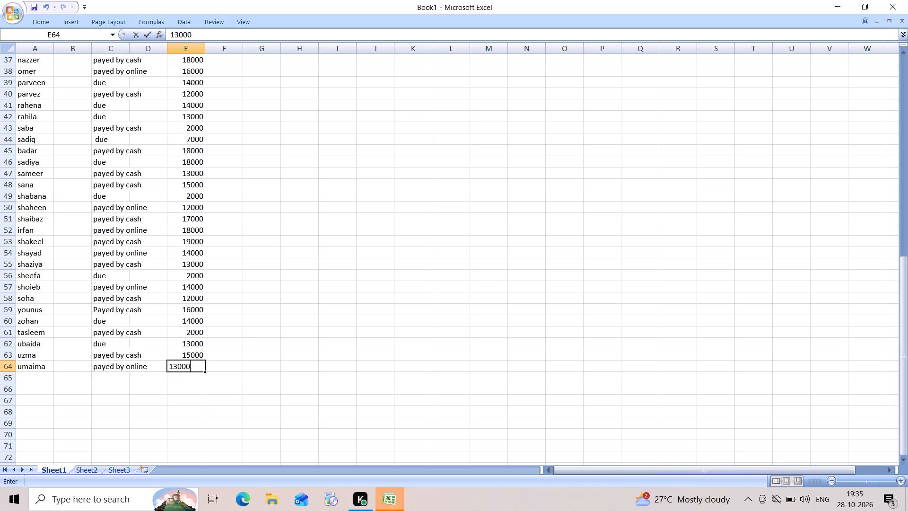
left_click(25, 379)
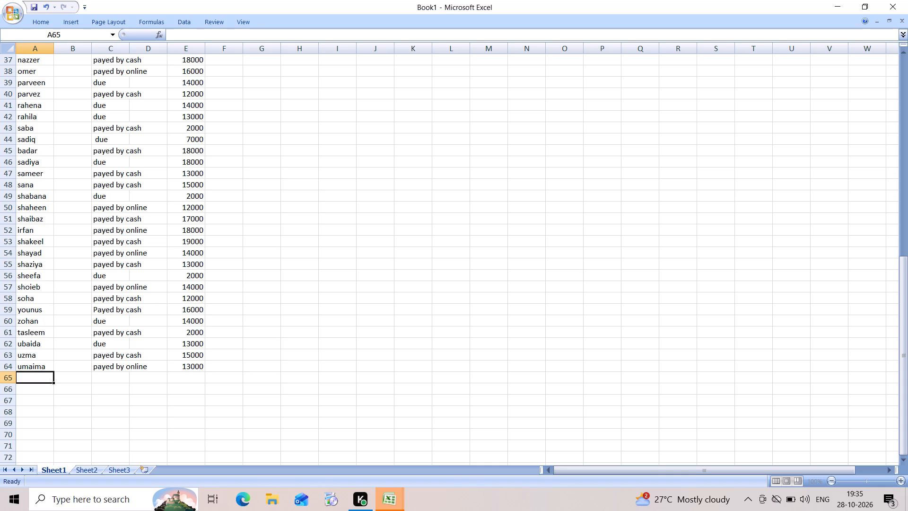
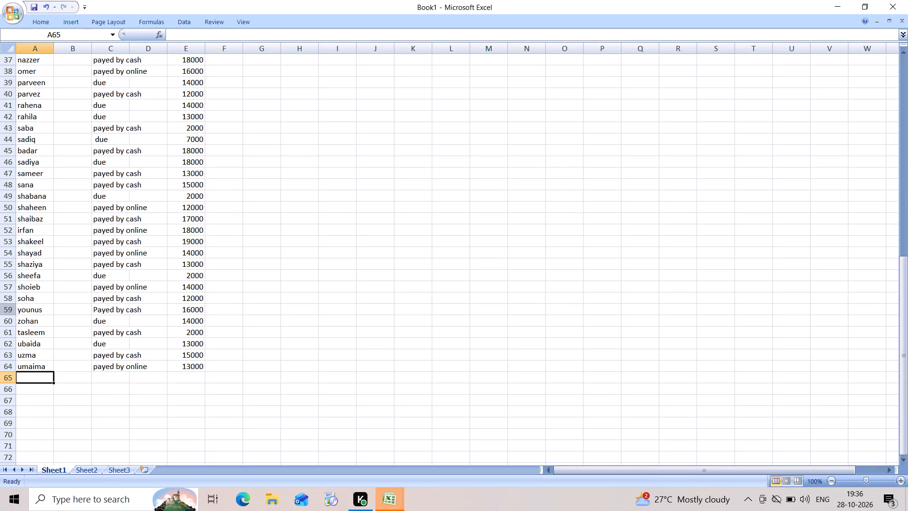
Fill row 65 with the name "rahman" in A65, "due" in C65 and the amount 13000 in E65.
left_click(20, 378)
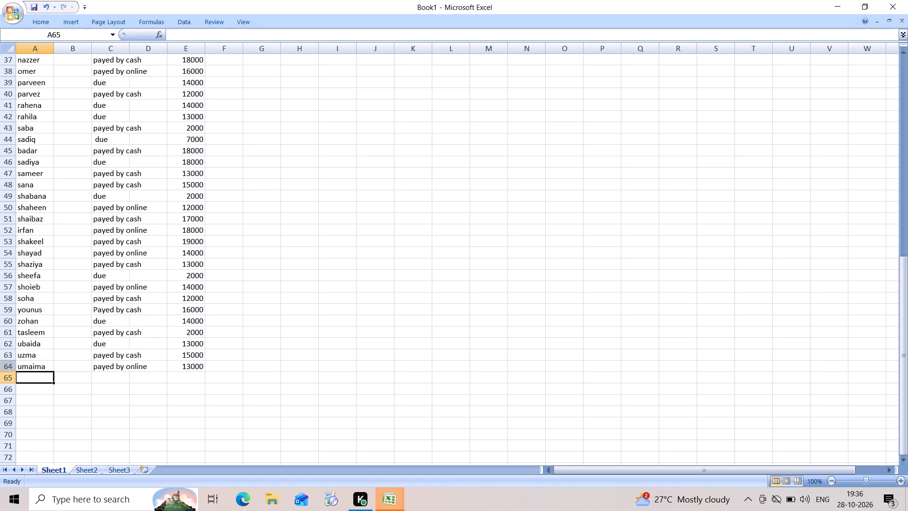
key("r")
key("a")
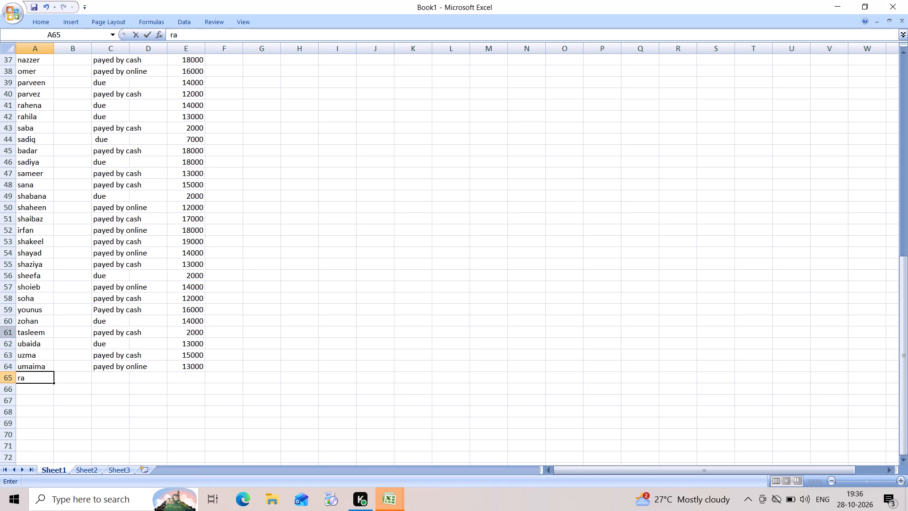
key("h")
type("man")
left_click(113, 379)
type("due")
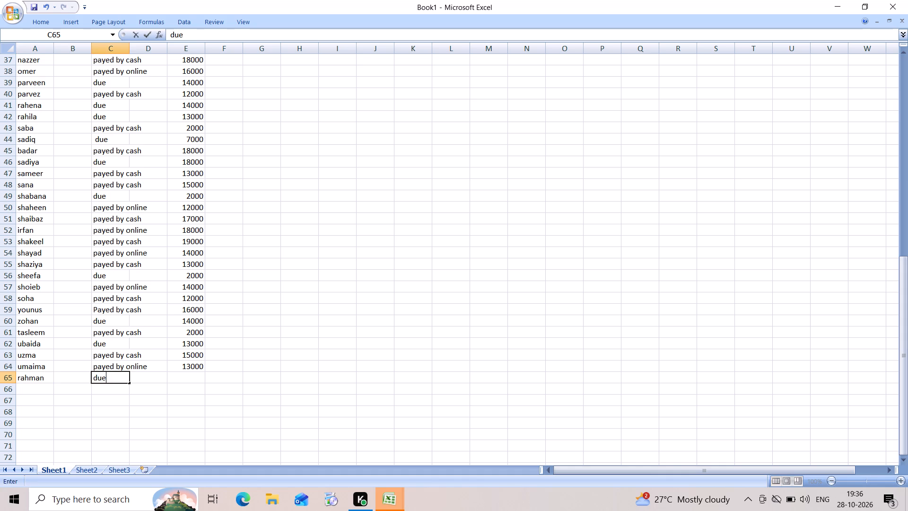
left_click(177, 375)
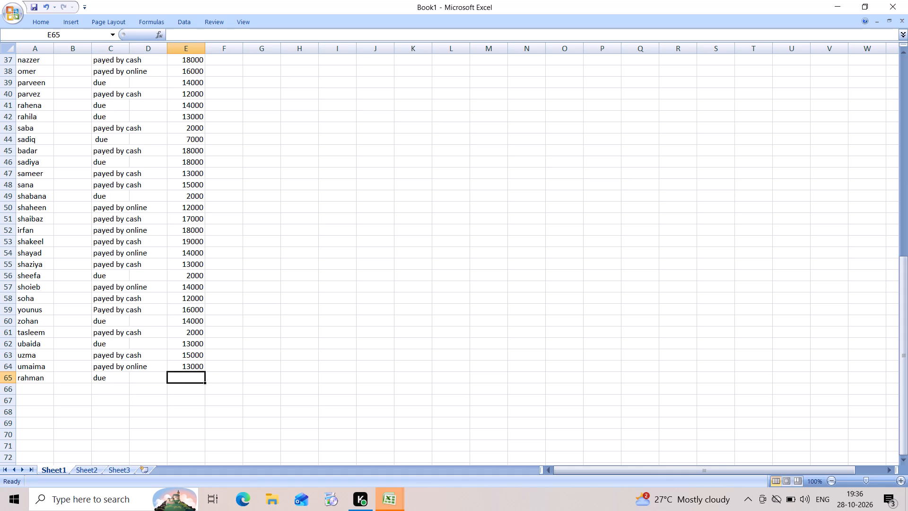
type("13000")
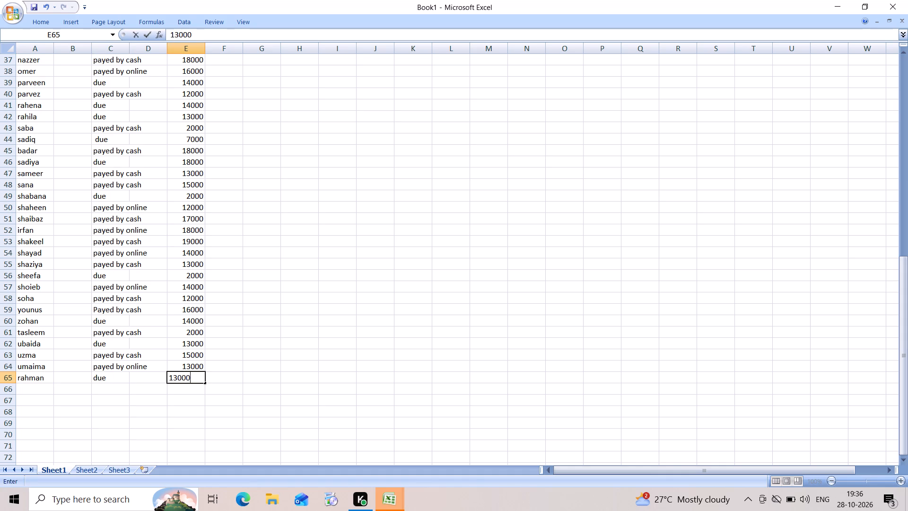
Fill row 66 with the name "rahim" in A66, "payed by cash" in C66 and the amount 12000 in E66.
left_click(25, 390)
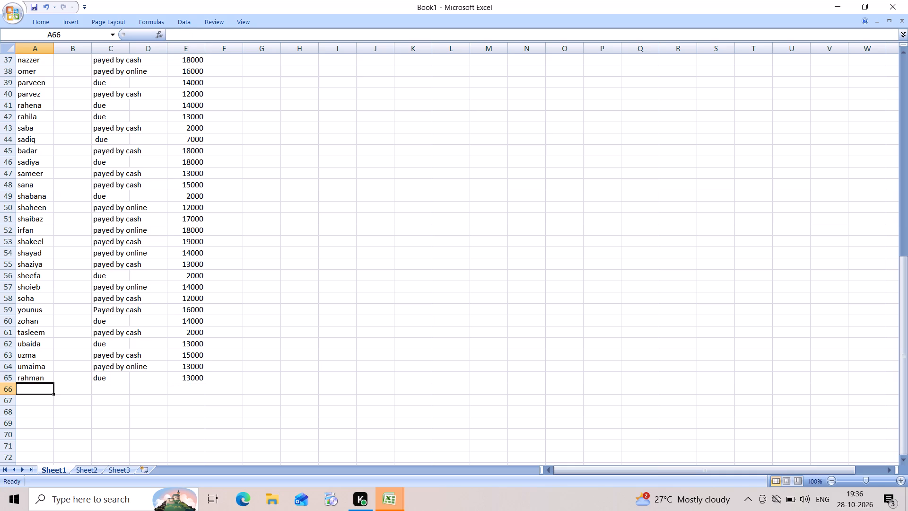
key("r")
key("a")
type("him")
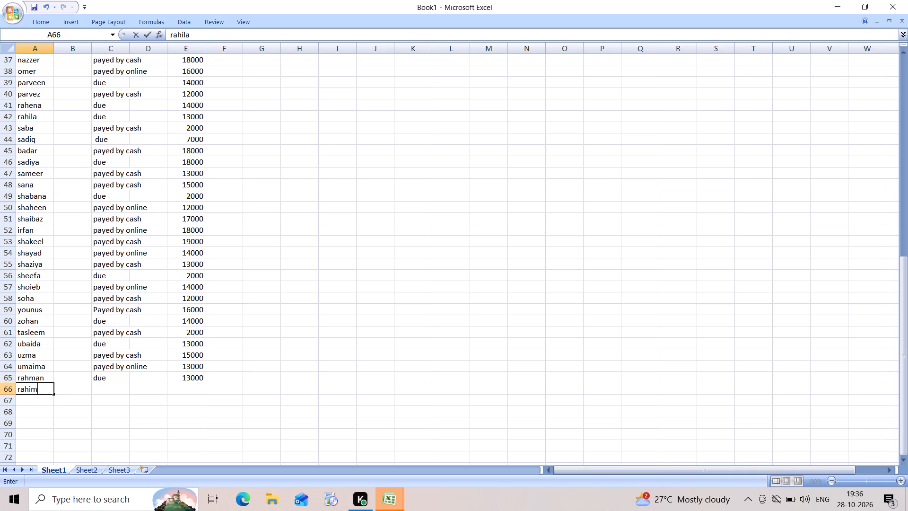
left_click(96, 388)
type("payed by cash")
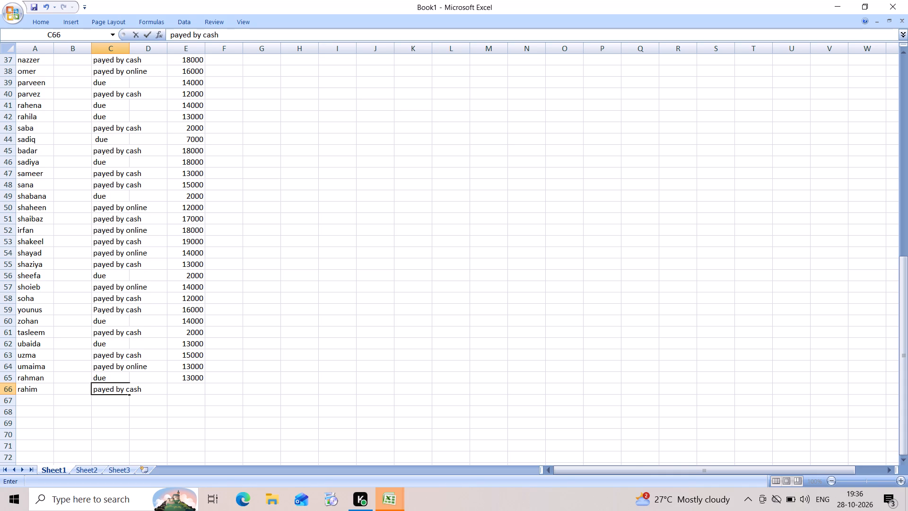
left_click(192, 389)
type("12000")
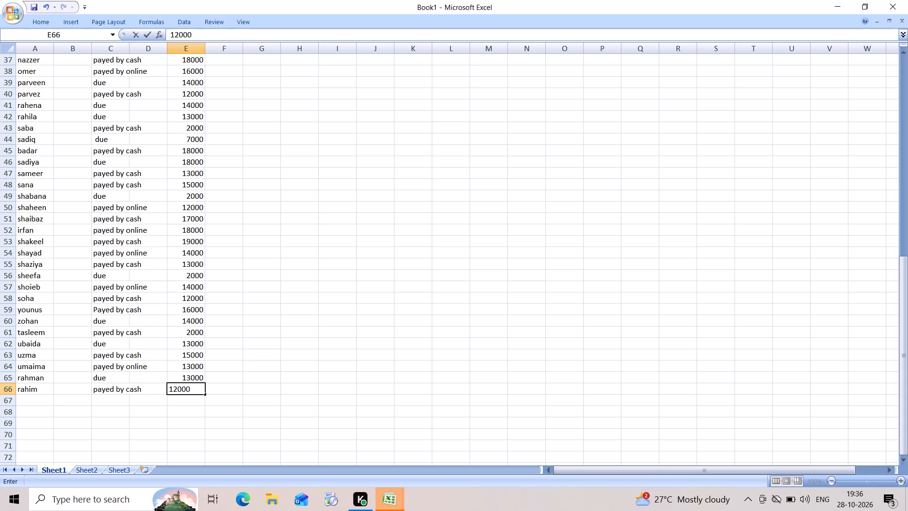
Fill row 67 with the name "adam" in A67, "due" in C67 and the amount 14000 in E67.
left_click(34, 397)
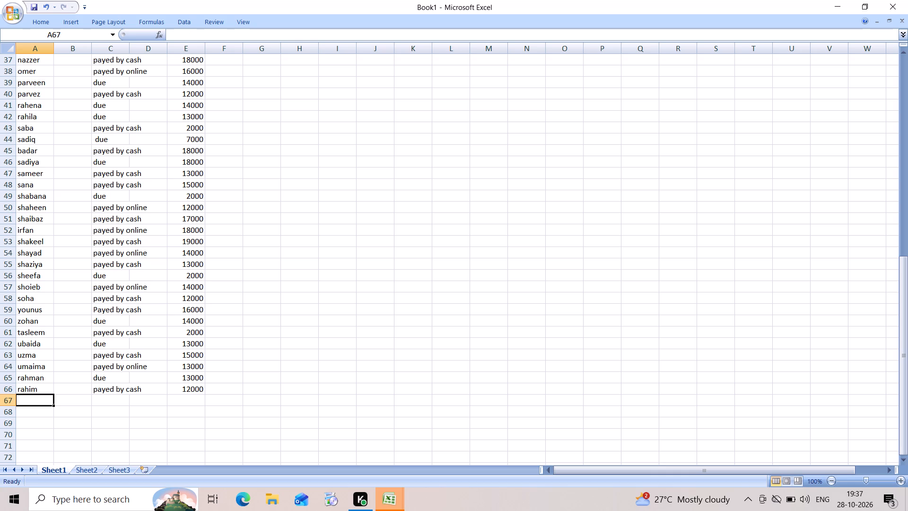
type("ada")
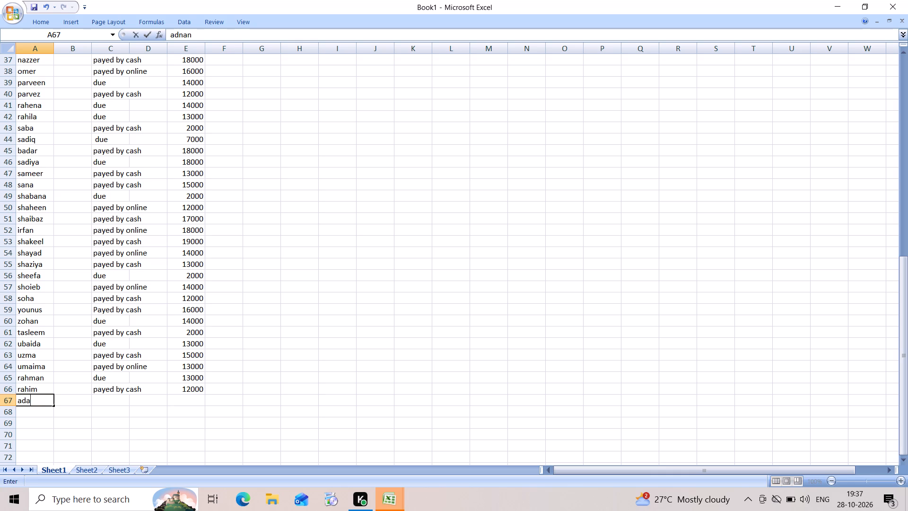
key("m")
left_click(100, 401)
type("due")
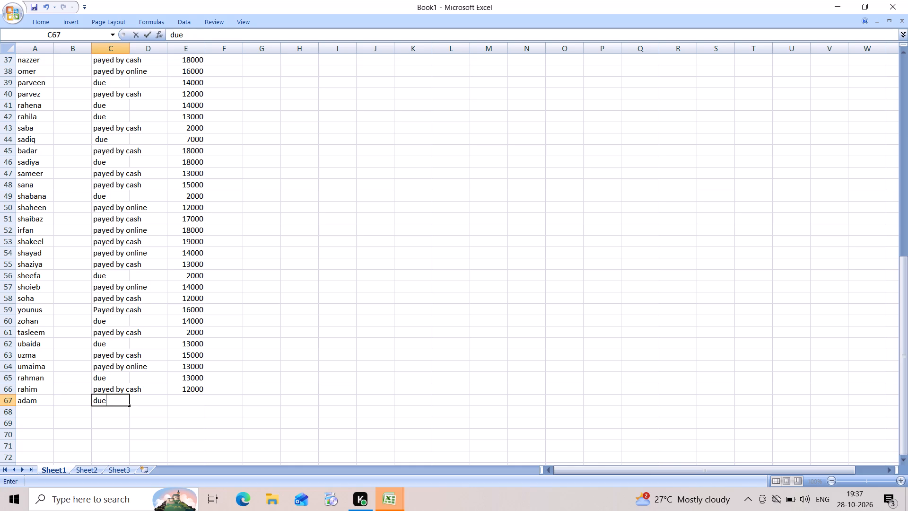
left_click(184, 401)
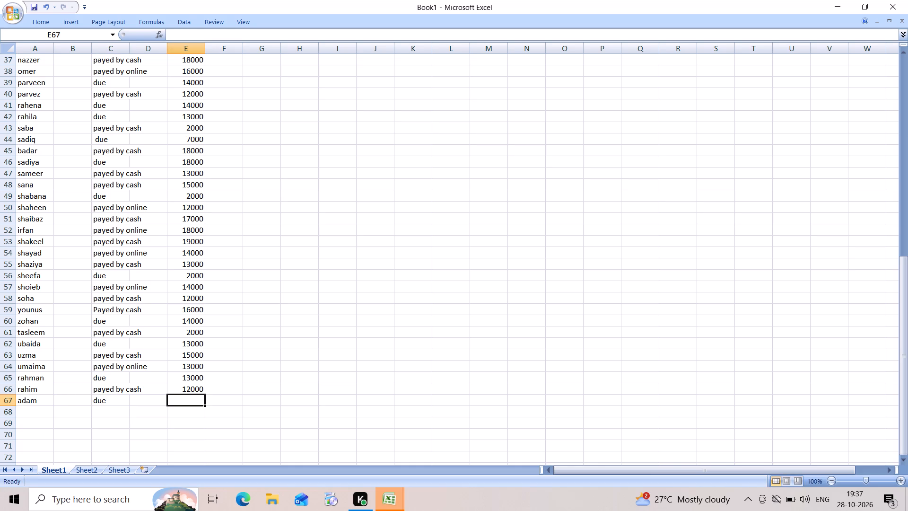
type("14000")
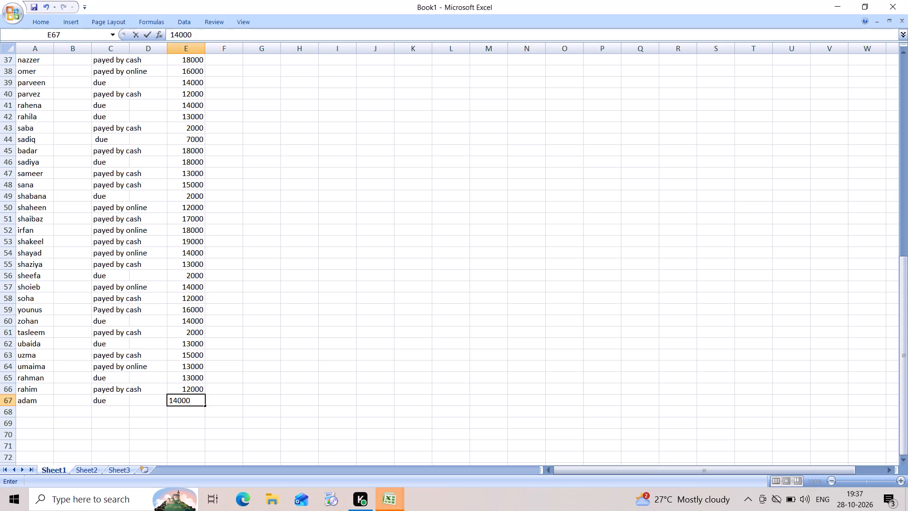
Fill row 68 with the name "ahmedi" in A68, "payed by online" in C68 and the amount 15000 in E68.
left_click(38, 411)
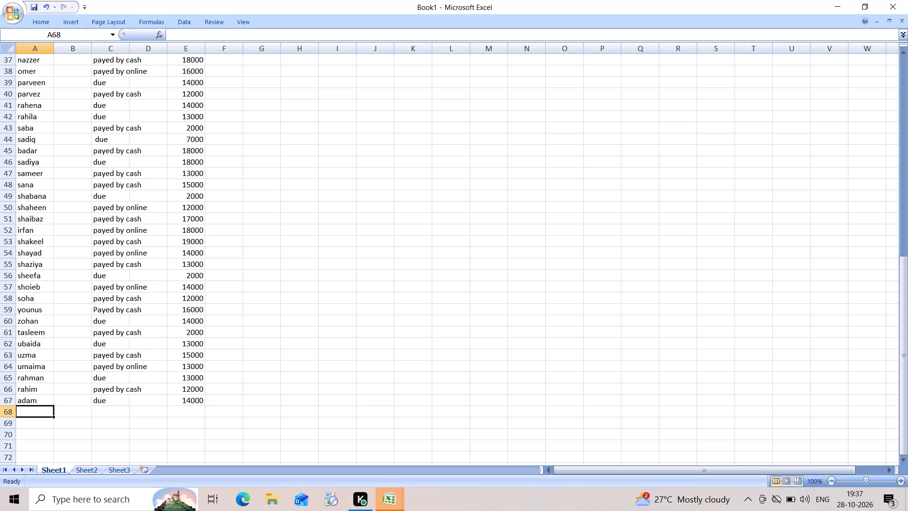
type("ahmed")
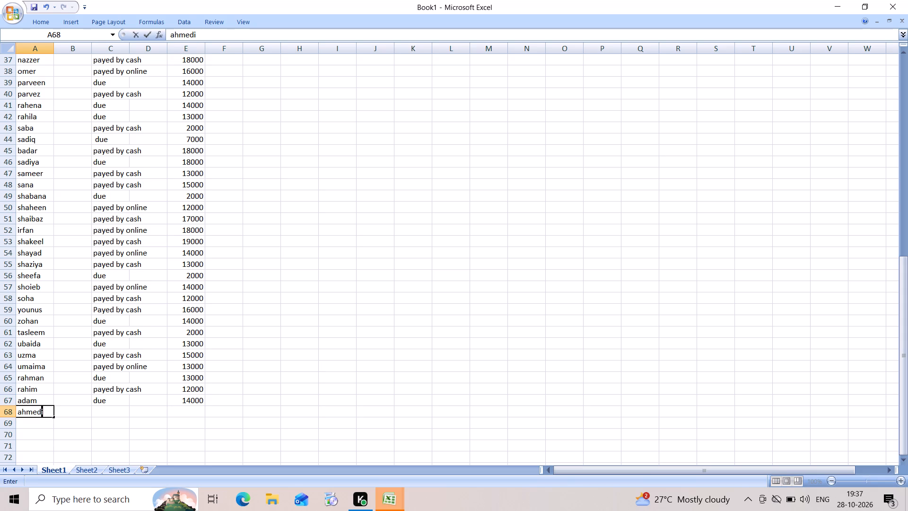
left_click(100, 416)
type("pay")
type("ed by online")
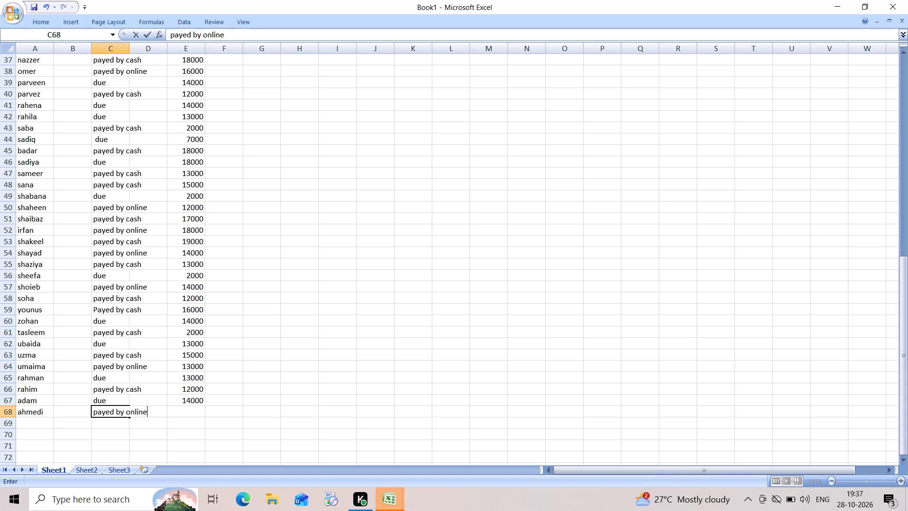
left_click(184, 409)
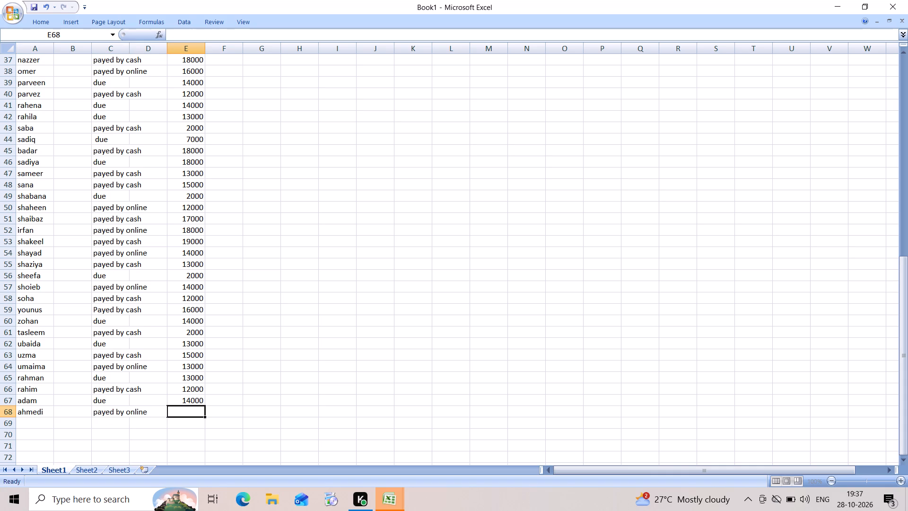
type("15")
type("000")
Fill row 69 with the name "amin" in A69, "payed by cash" in C69 and the amount 13000 in E69.
left_click(34, 424)
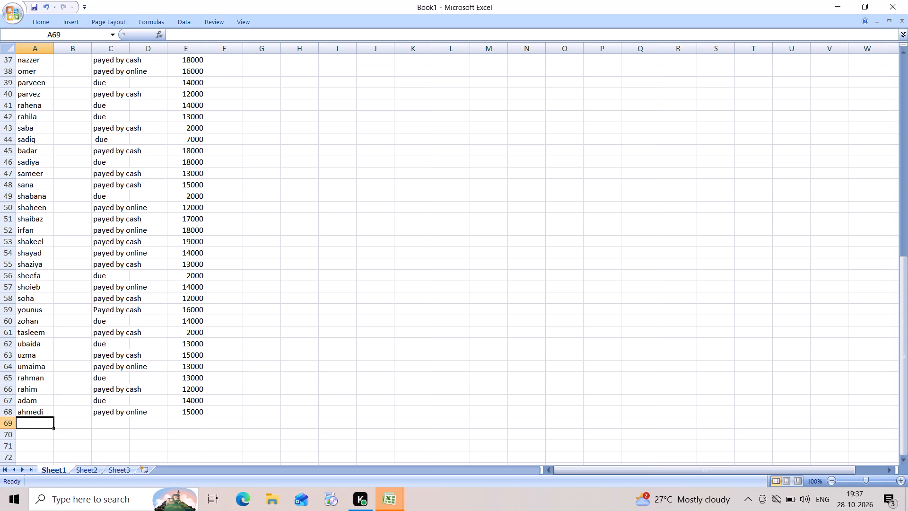
type("amin")
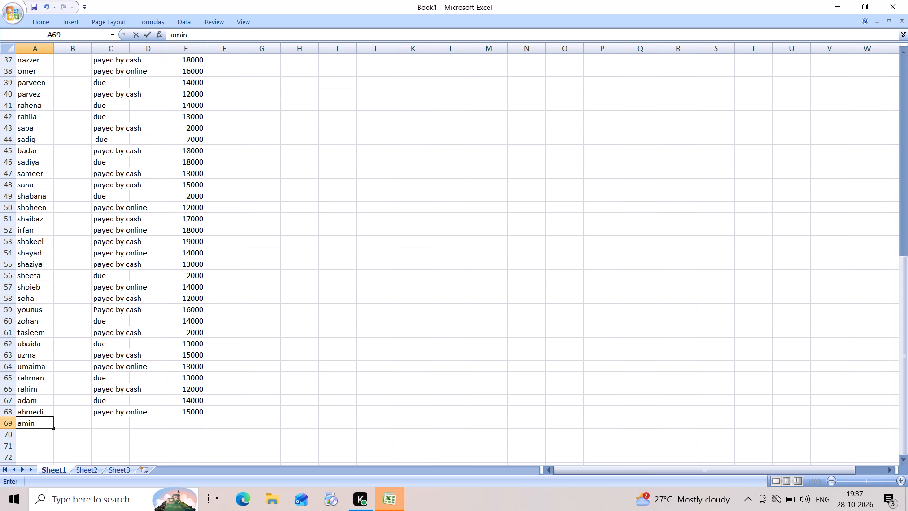
left_click(105, 428)
type("payed")
key("space")
type("by cash")
key("space")
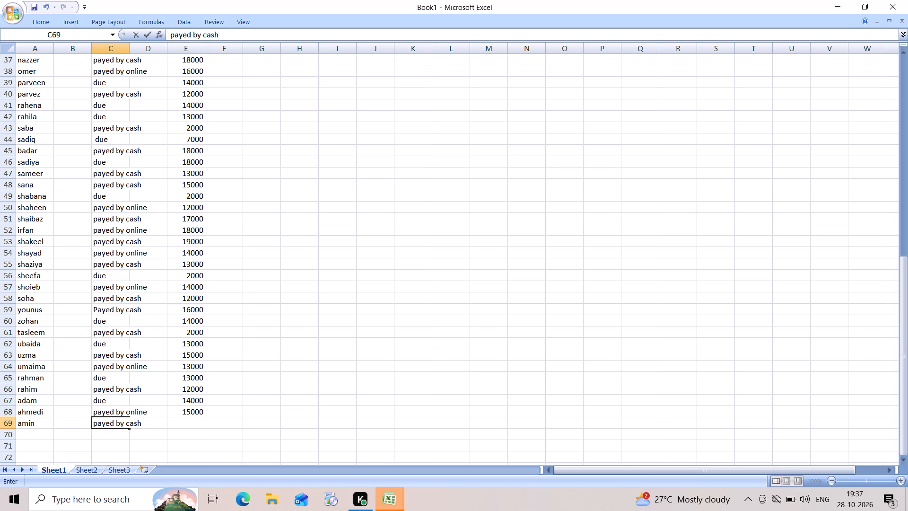
left_click(185, 422)
type("13000")
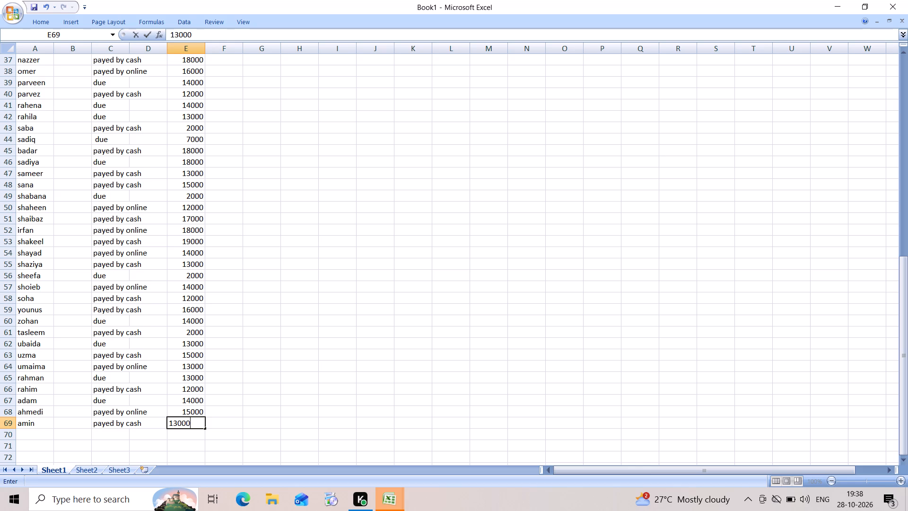
Fill row 70 with the name "aziz" in A70, "due" in C70 and the amount 13000 in E70.
left_click(37, 432)
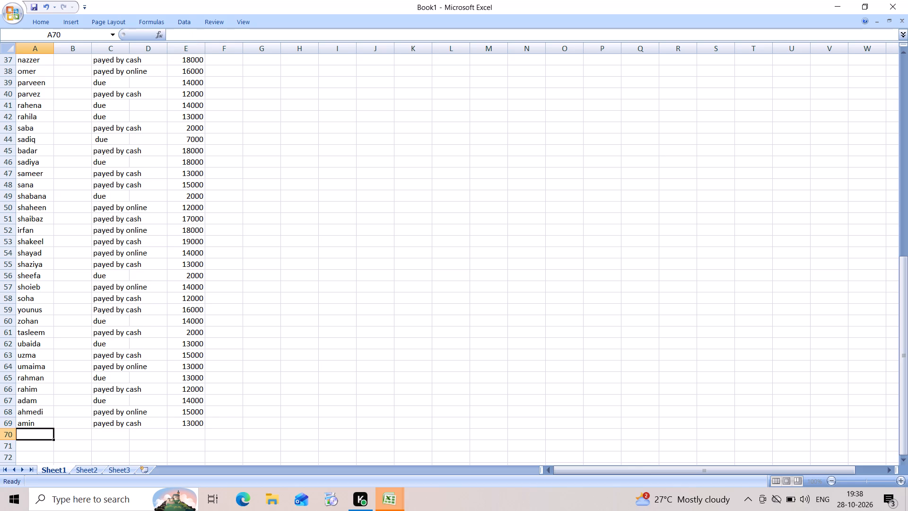
type("aziz")
left_click(110, 431)
type("due")
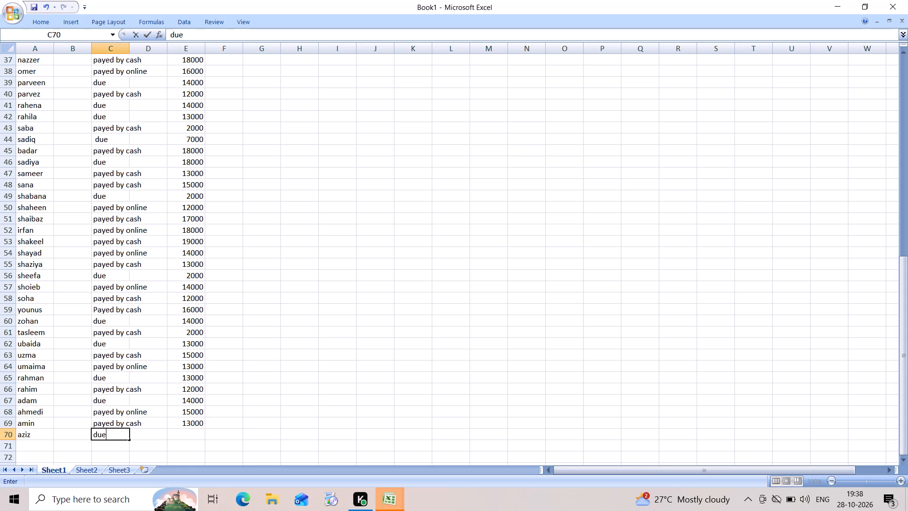
left_click(188, 433)
type("13000")
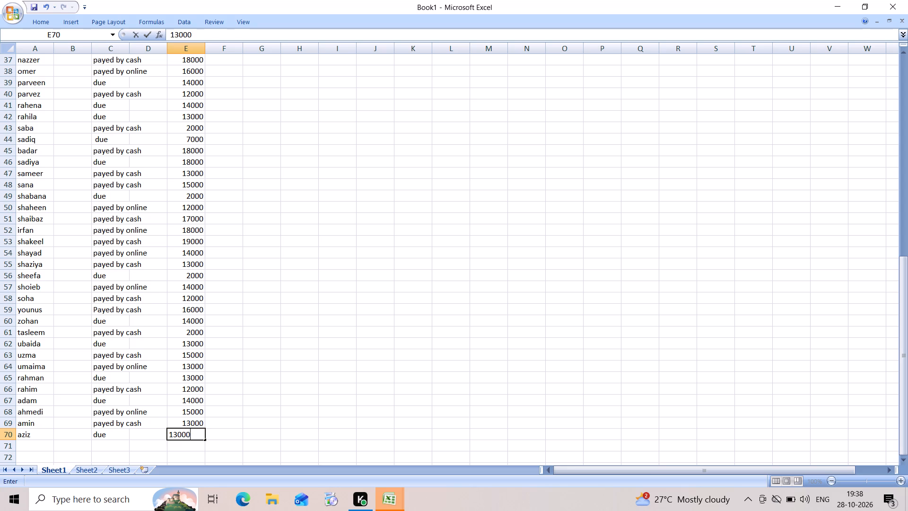
Fill row 71 with the name "ali" in A71, "payed by cash" in C71 and the amount 14000 in E71.
left_click(23, 446)
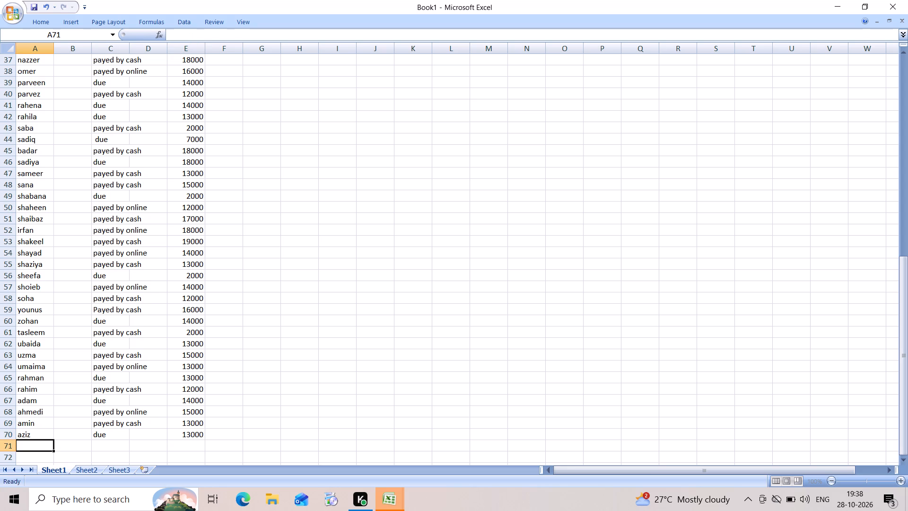
key("a")
type("li")
left_click(113, 445)
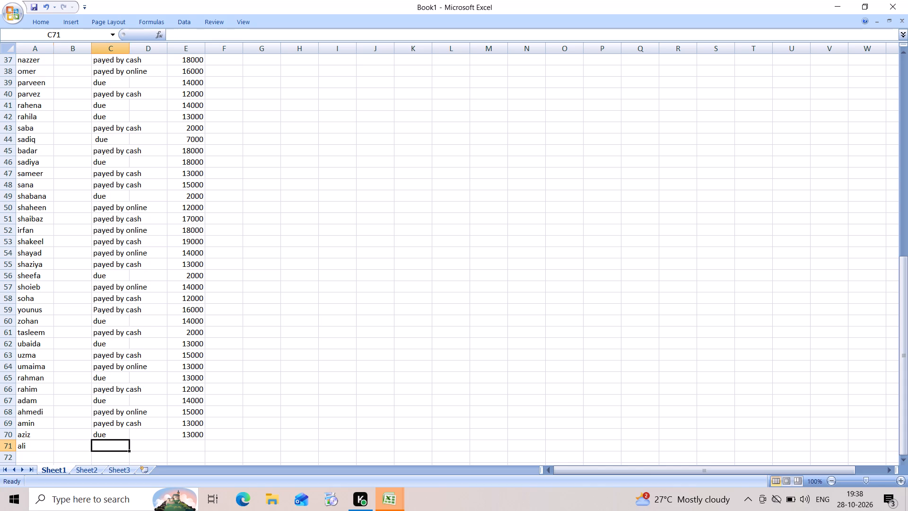
type("pay")
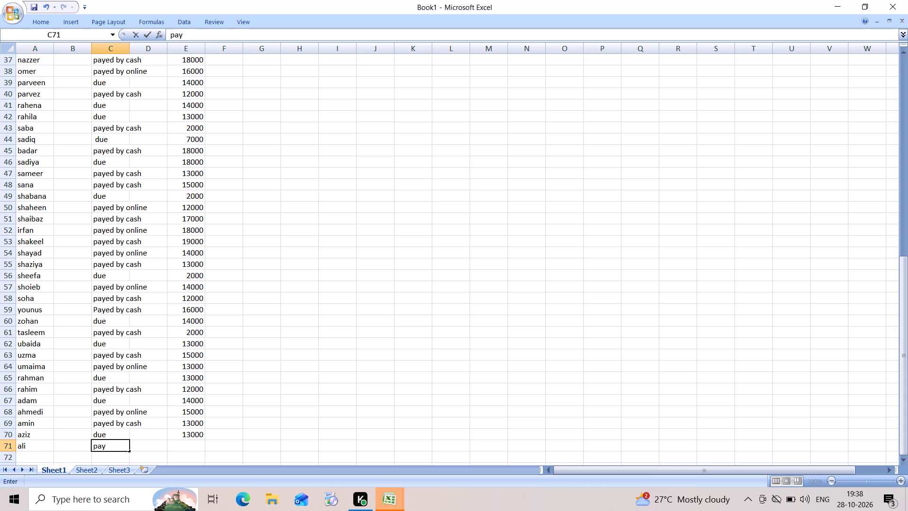
type("ed by cas")
key("h")
left_click(196, 444)
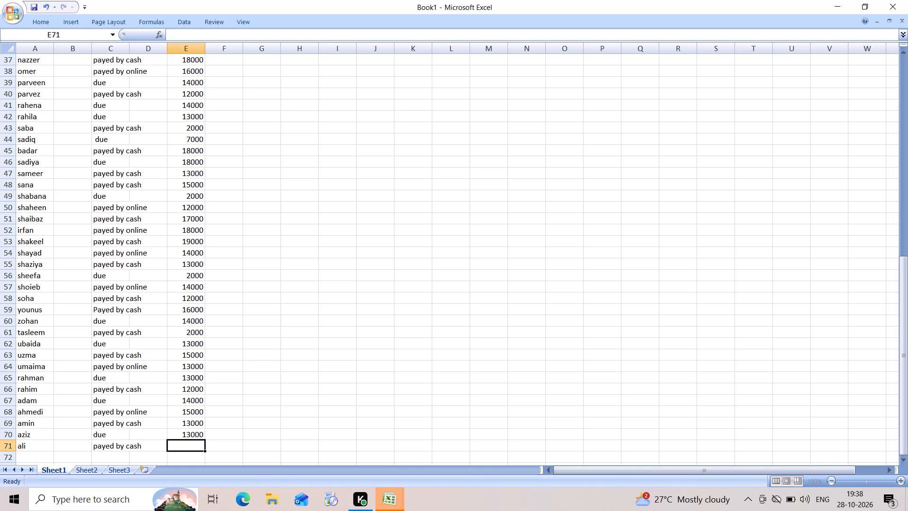
type("14000")
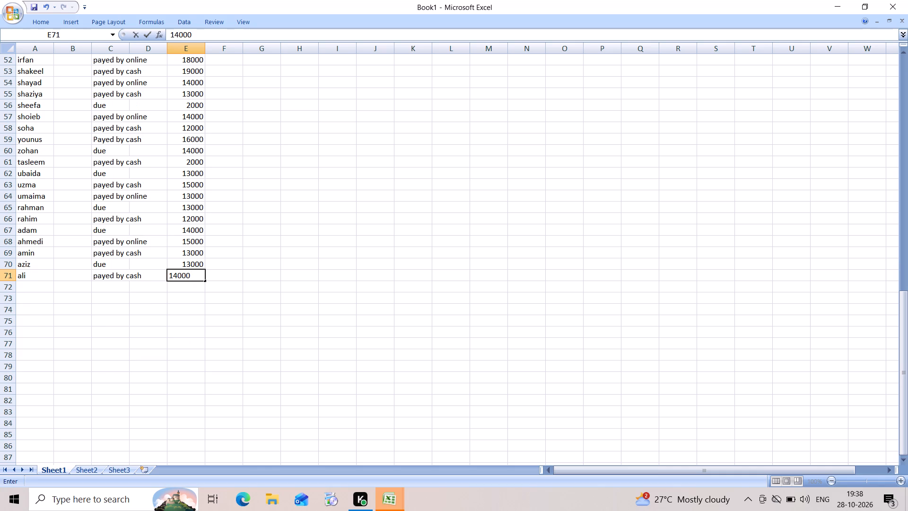
Fill row 72 with the name "abdul" in A72, "payed by online" in C72 and the amount 16000 in E72.
left_click(27, 285)
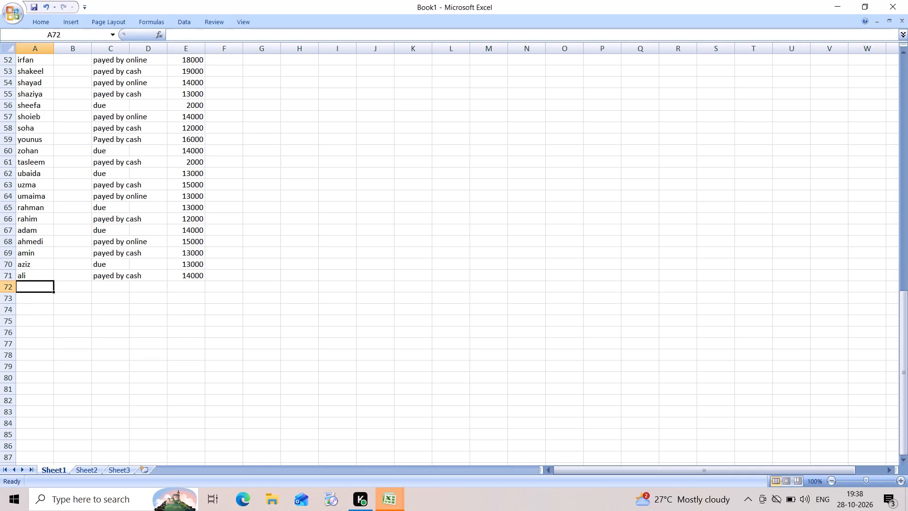
type("ab")
key("d")
key("u")
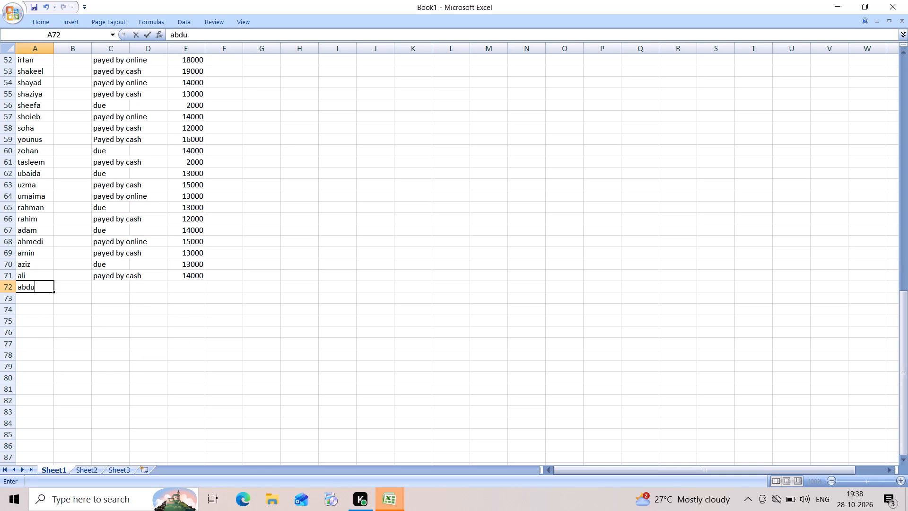
key("l")
left_click(101, 286)
type("paydd")
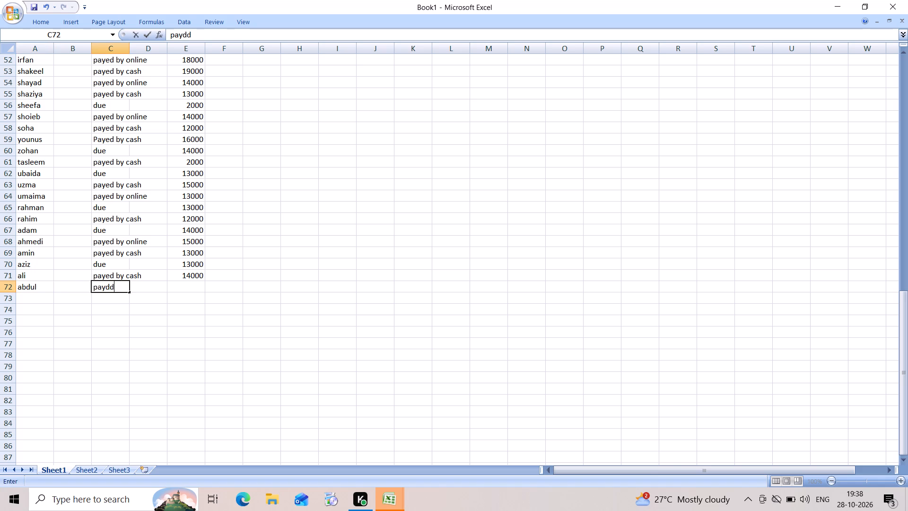
key("BackSpace")
key("BackSpace")
key("BackSpace")
type("yed")
key("space")
type("by onlin")
type("e")
key("space")
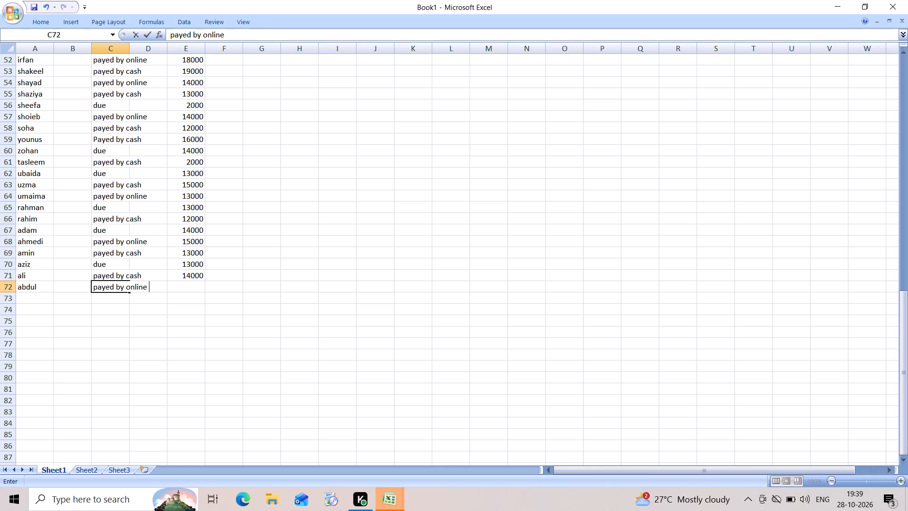
left_click(189, 285)
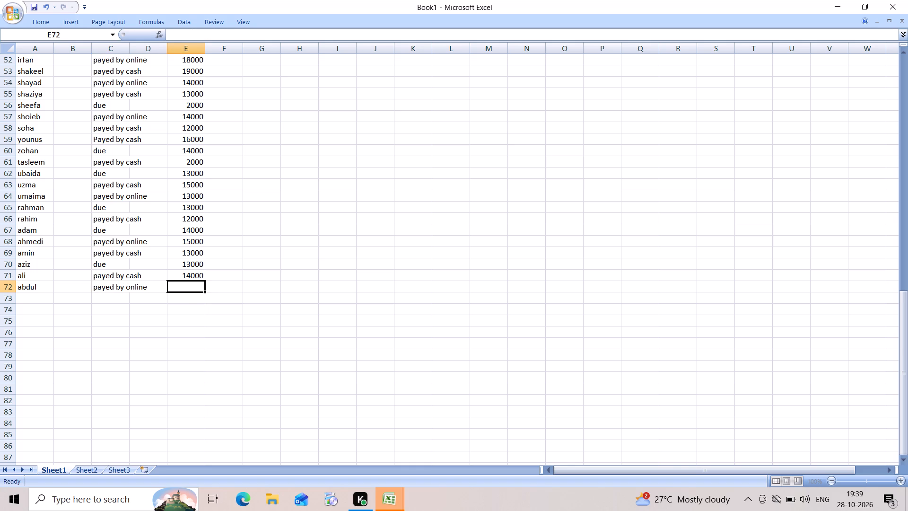
key("5")
key("BackSpace")
key("super+F1")
type("16")
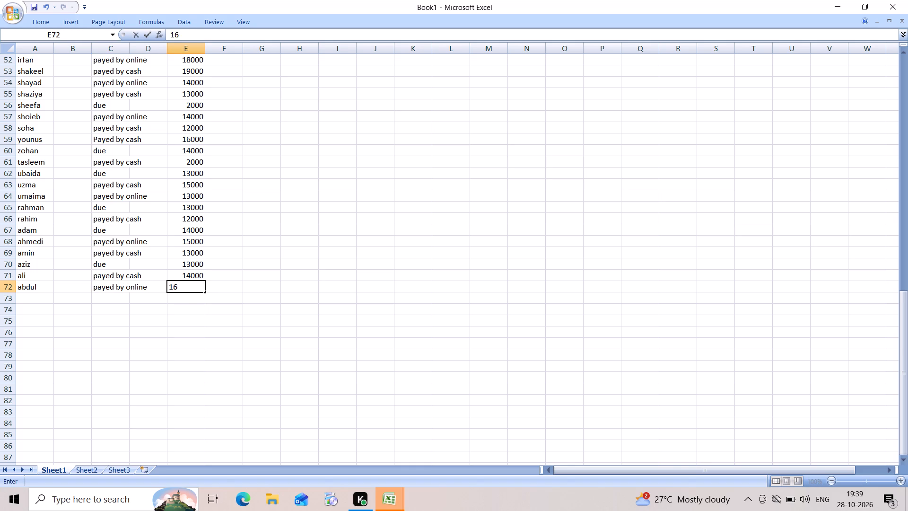
type("000")
Fill row 73 with the name "abbas" in A73, "due" in C73 and the amount 12000 in E73.
left_click(47, 299)
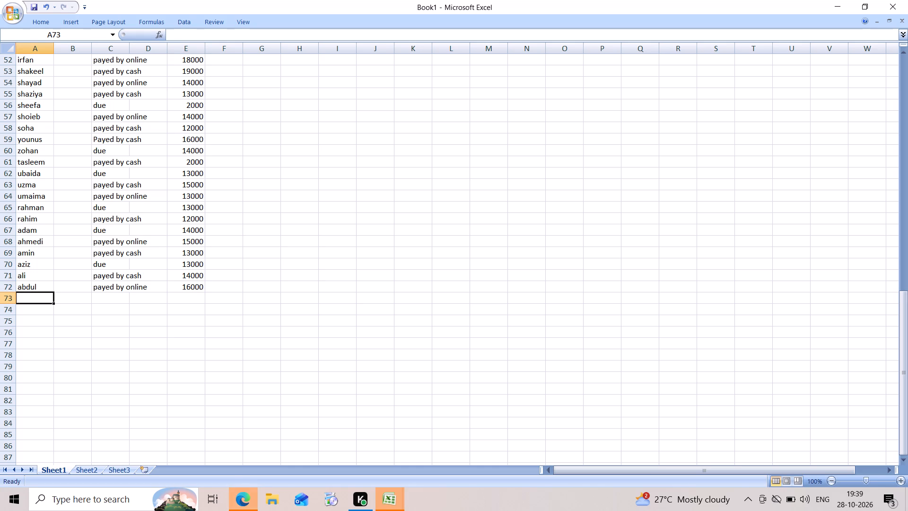
type("aza")
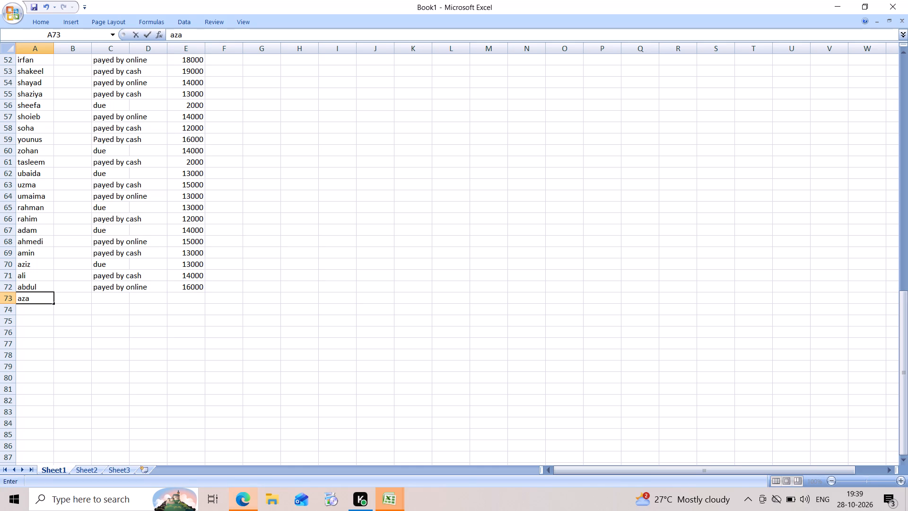
key("BackSpace")
key("BackSpace")
type("bba")
key("s")
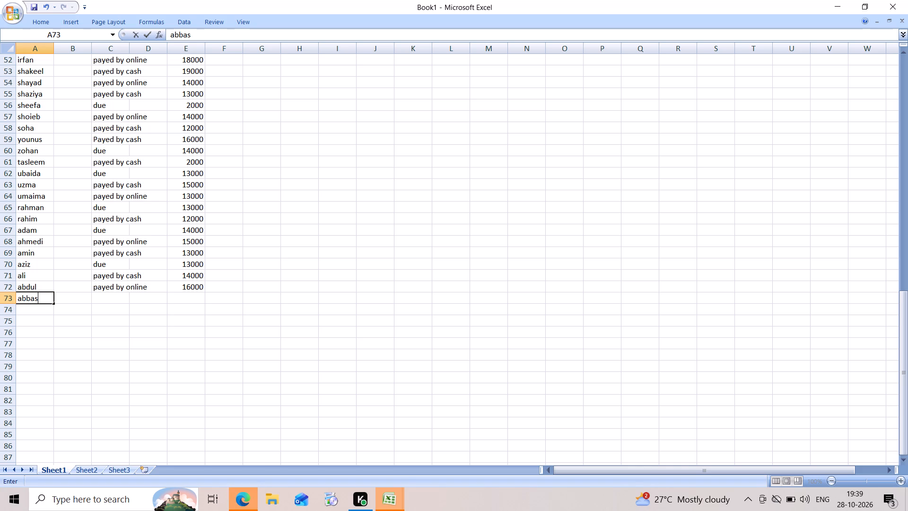
left_click(92, 300)
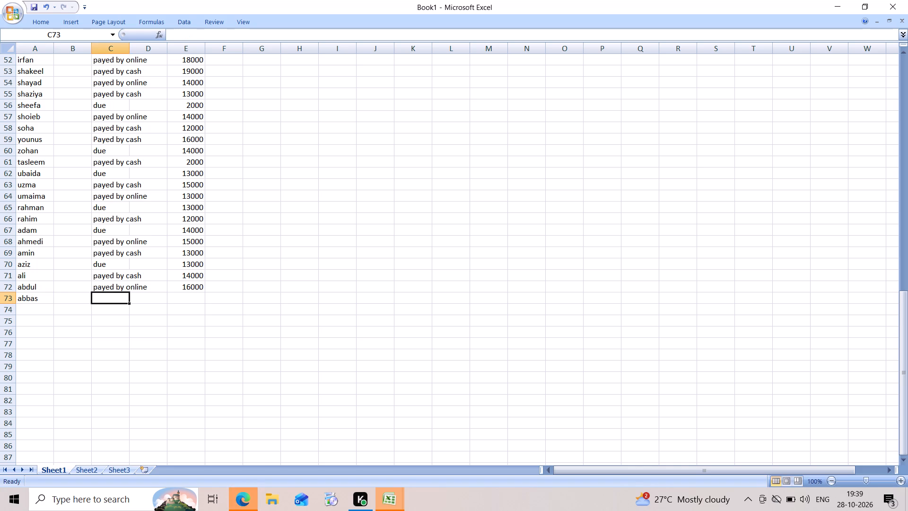
type("due")
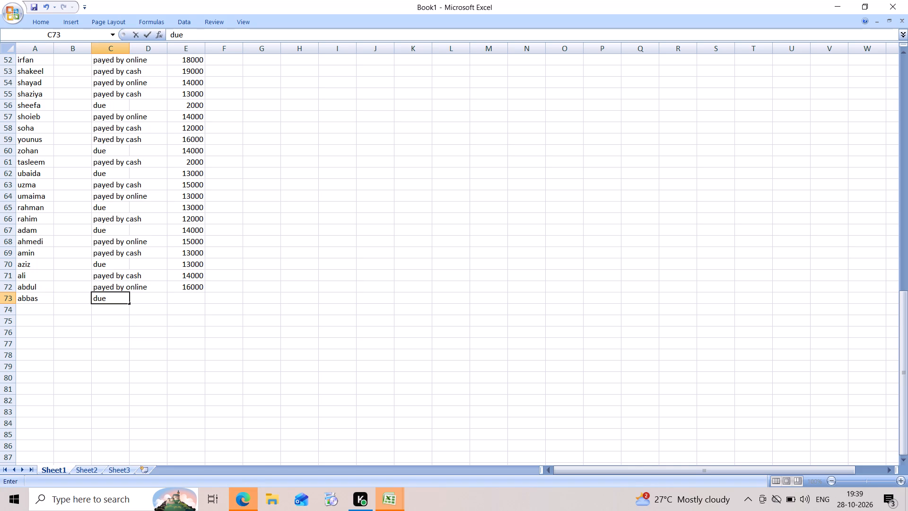
left_click(191, 298)
type("12000")
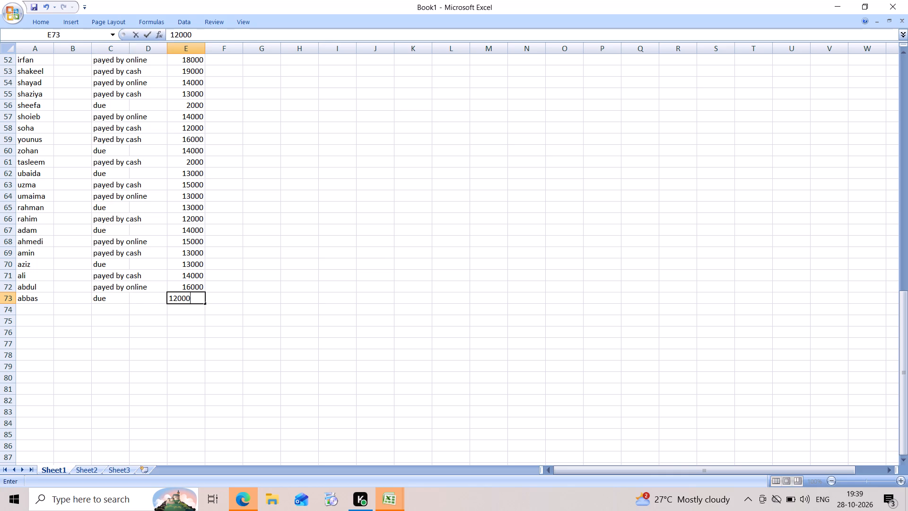
Fill row 74 with the name "bilal" in A74, "payed by cash" in C74 and the amount 19000 in E74.
left_click(44, 313)
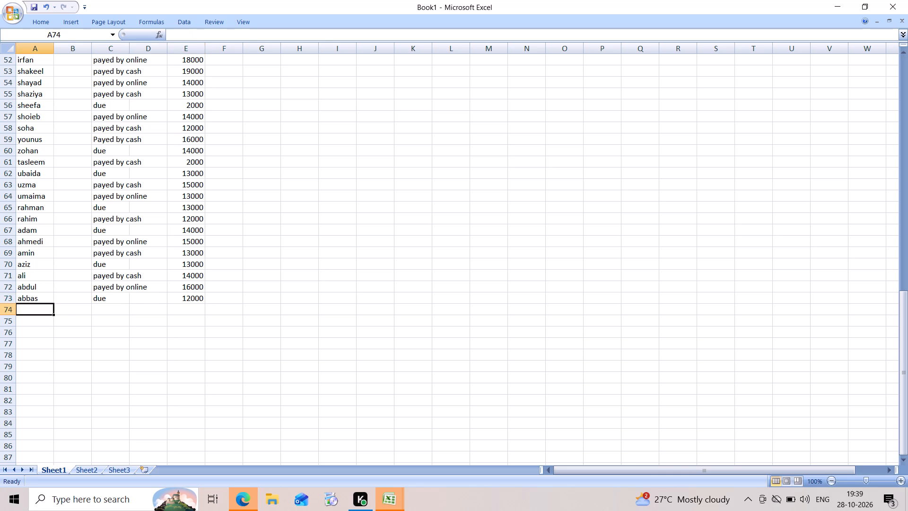
type("bilal")
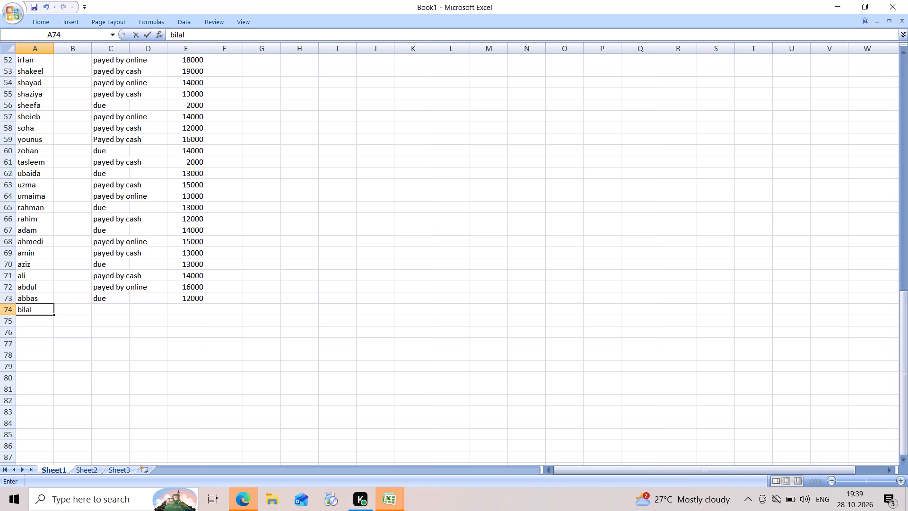
left_click(98, 309)
type("payed by cash")
key("space")
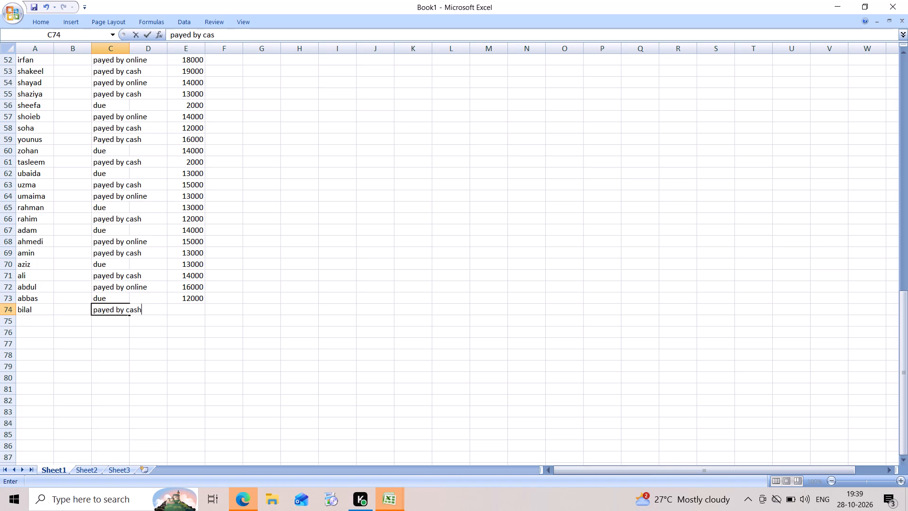
left_click(194, 308)
key("1")
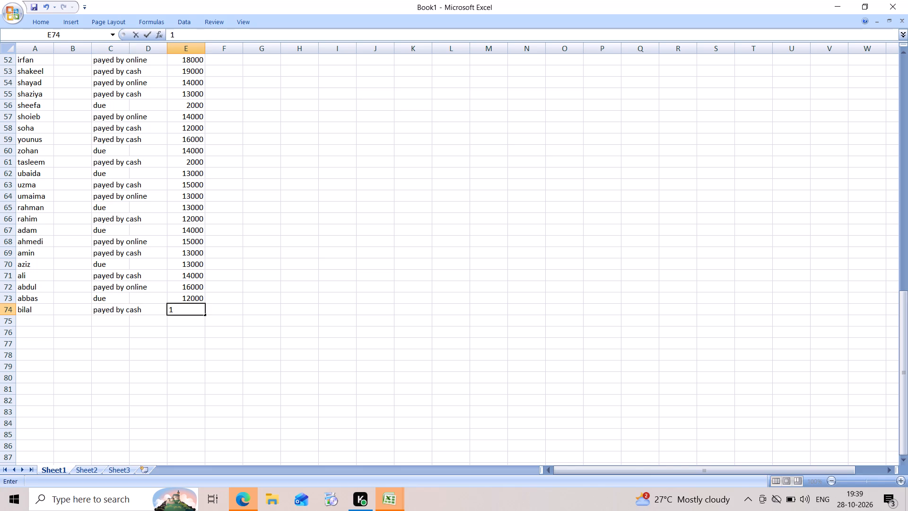
type("9000")
Fill row 75 with the name "basim" in A75, "payed by cash" in C75 and the amount 18000 in E75.
left_click(39, 322)
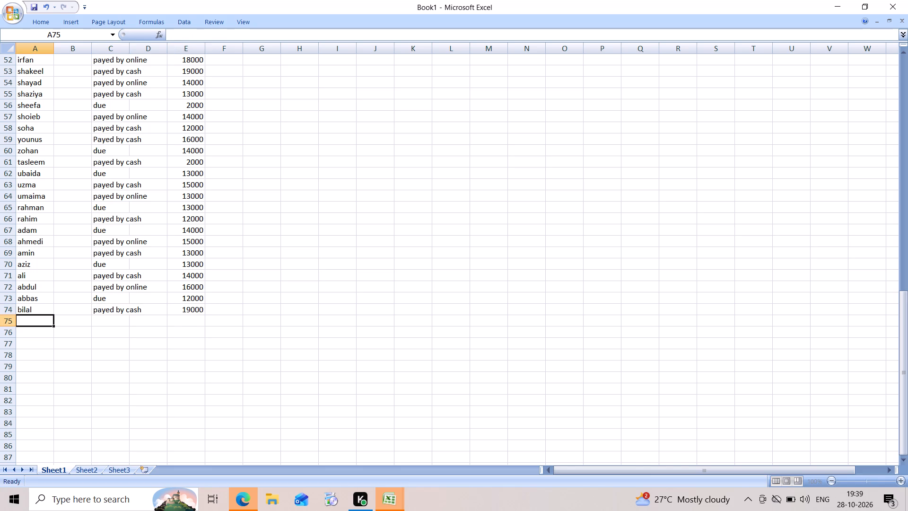
type("basim")
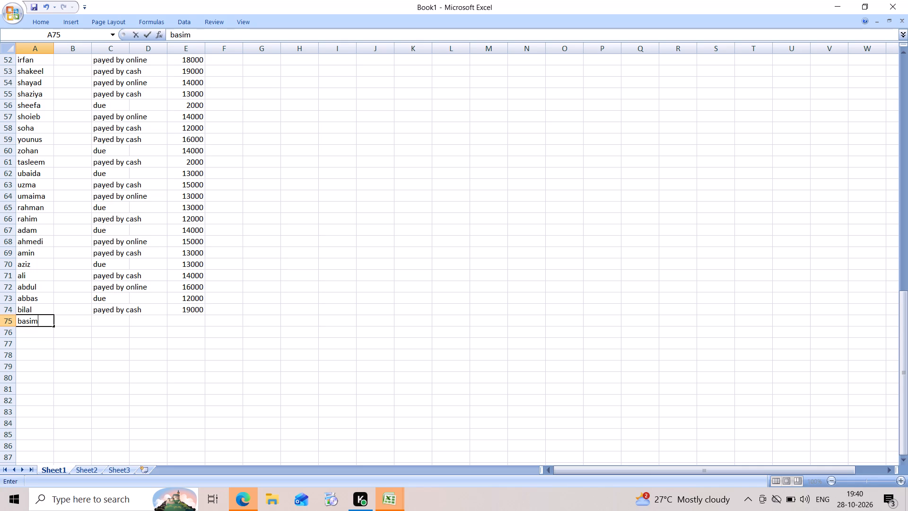
left_click(100, 323)
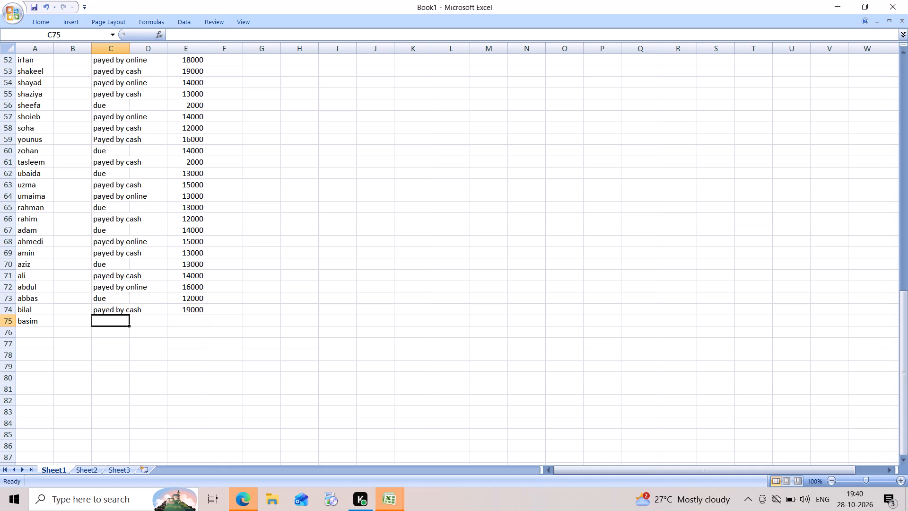
type("pa")
type("yed by")
key("space")
type("cash")
key("space")
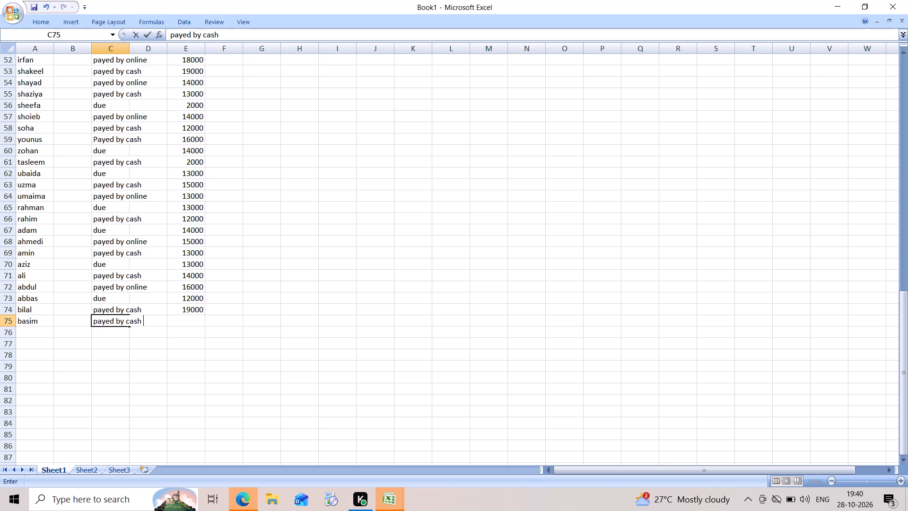
left_click(181, 320)
key("1")
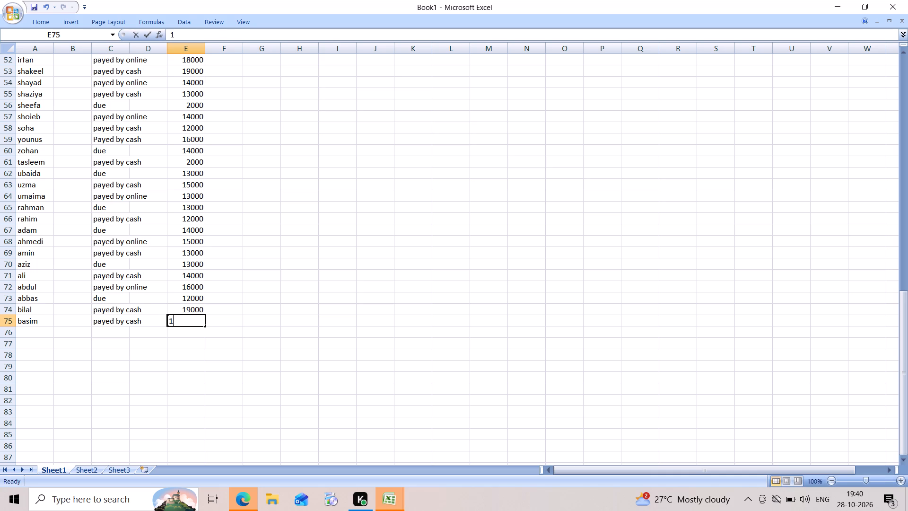
type("8000")
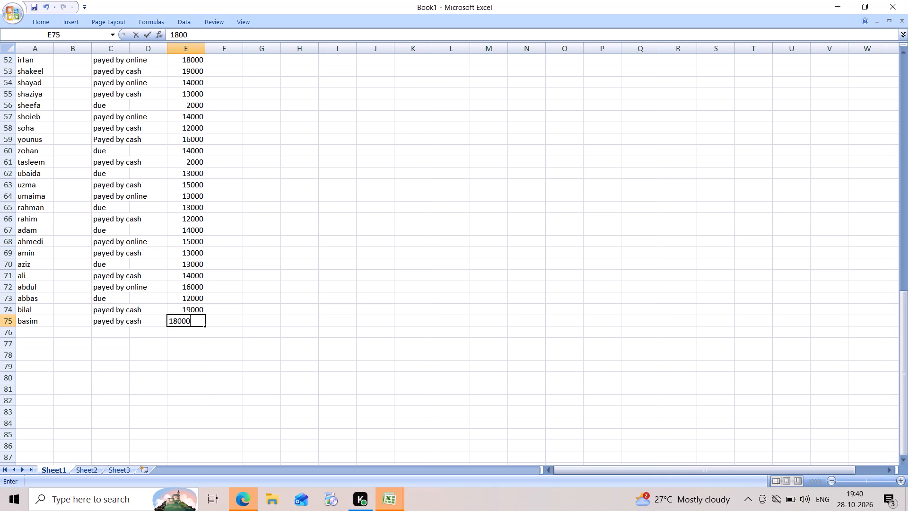
Fill row 76 with the name "bashir" in A76, "payed by cash" in C76 and the amount 13000 in E76.
left_click(31, 335)
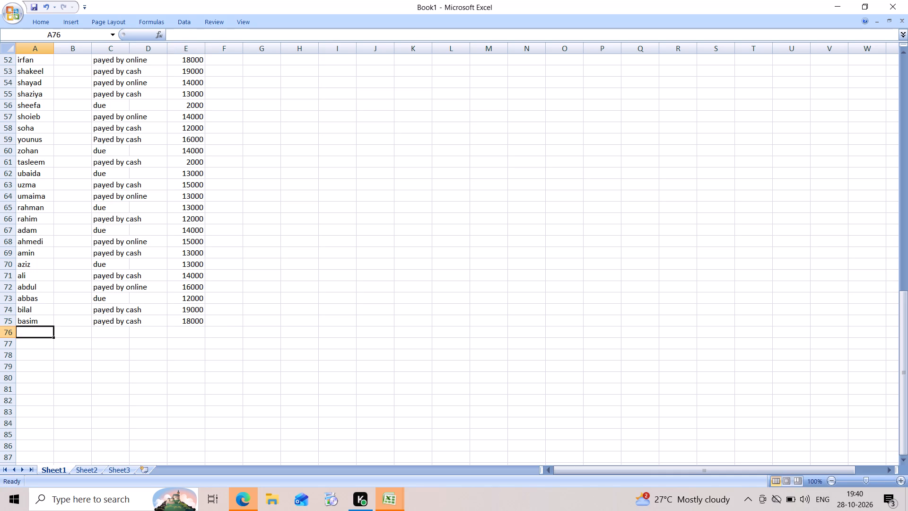
type("bs")
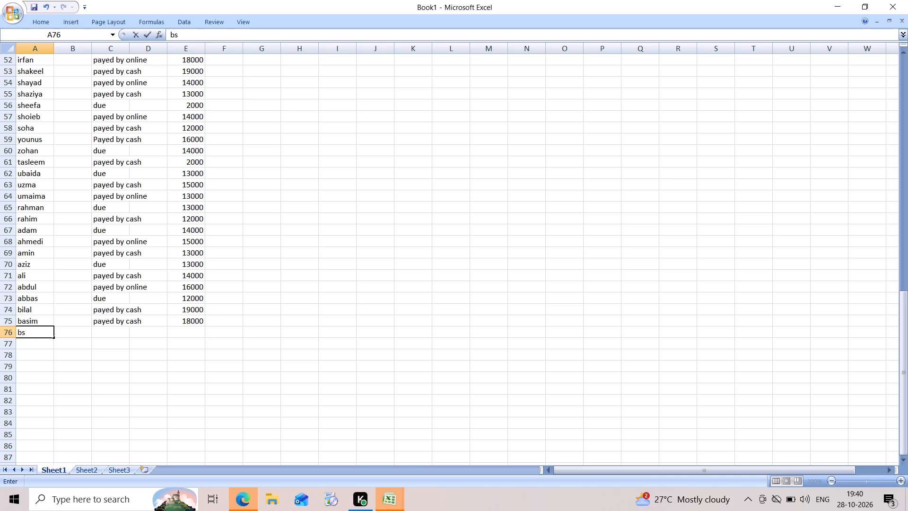
key("BackSpace")
type("as")
type("hir")
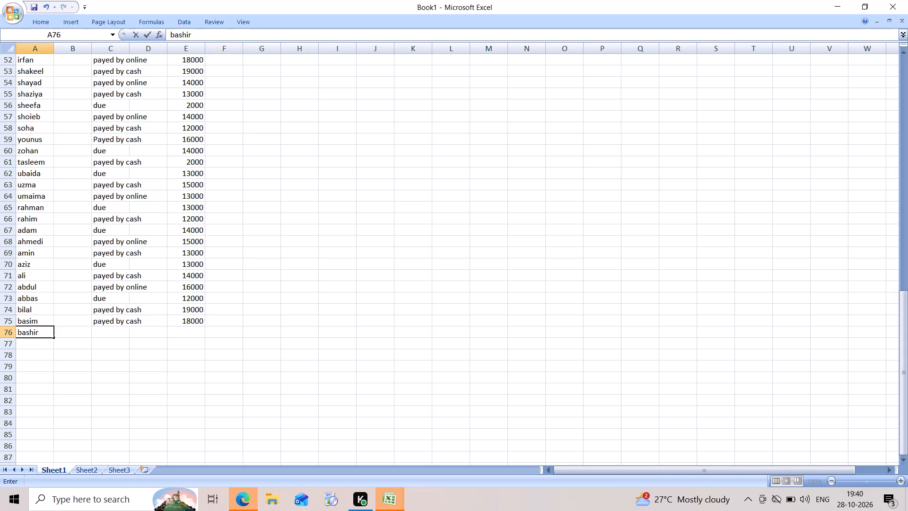
left_click(110, 330)
type("payed by casg")
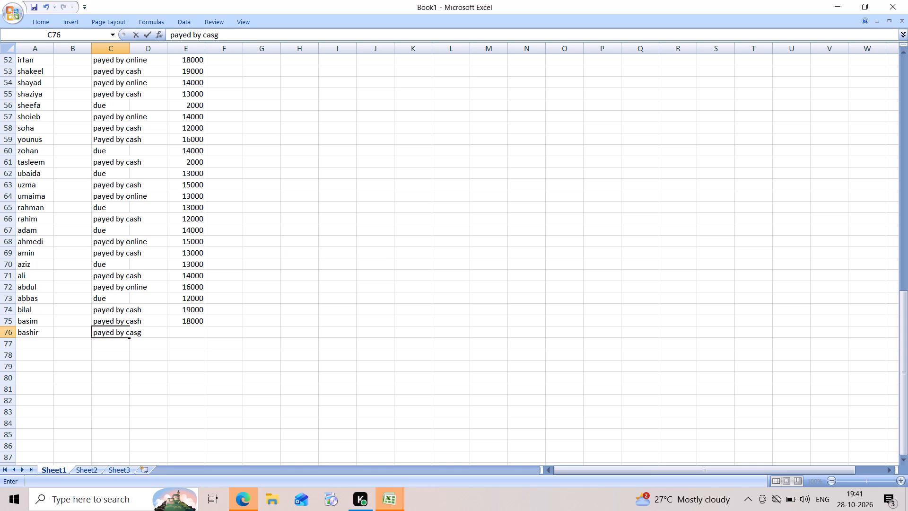
key("BackSpace")
key("h")
left_click(178, 332)
type("13000")
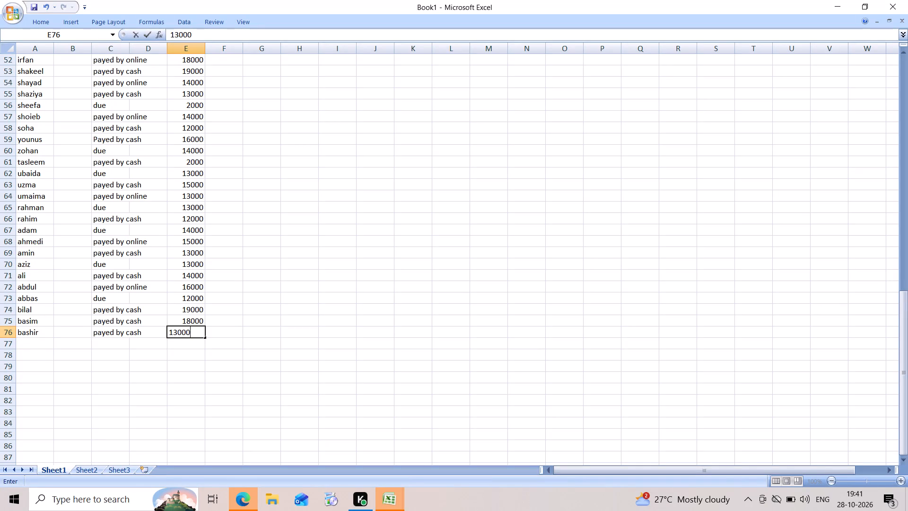
Fill row 77 with the name "bahaa" in A77, "due" in C77 and the amount 12000 in E77.
left_click(37, 347)
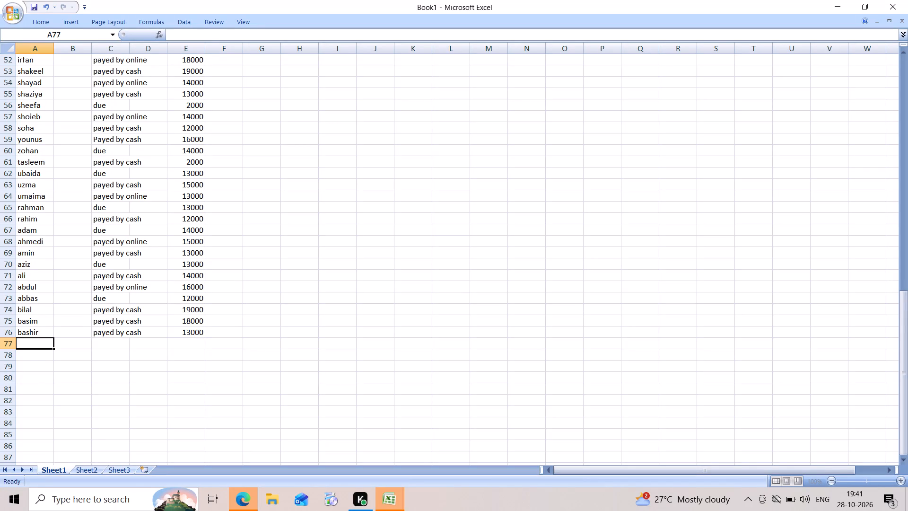
type("bahaa")
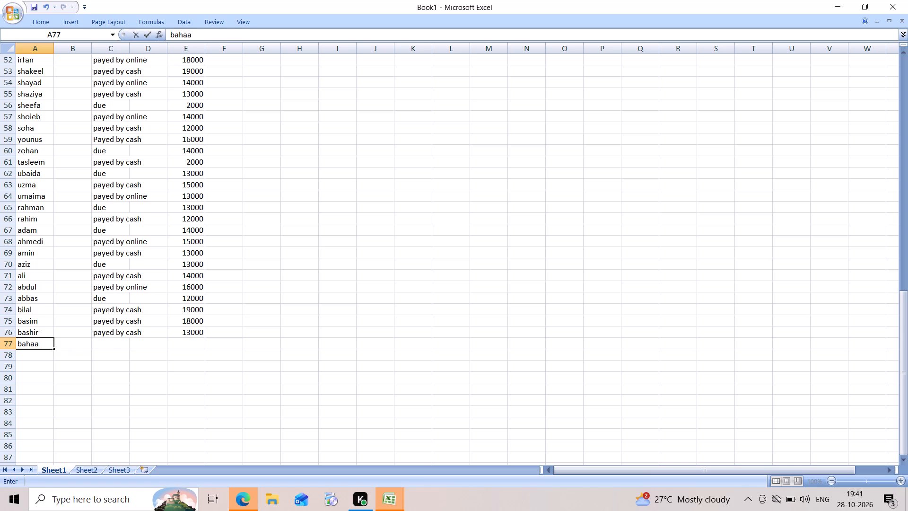
left_click(106, 344)
type("due")
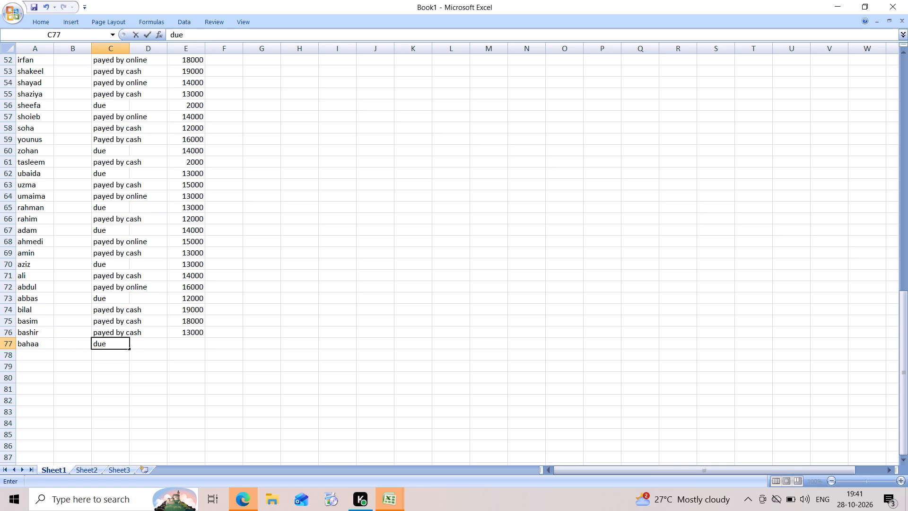
left_click(203, 343)
type("12000")
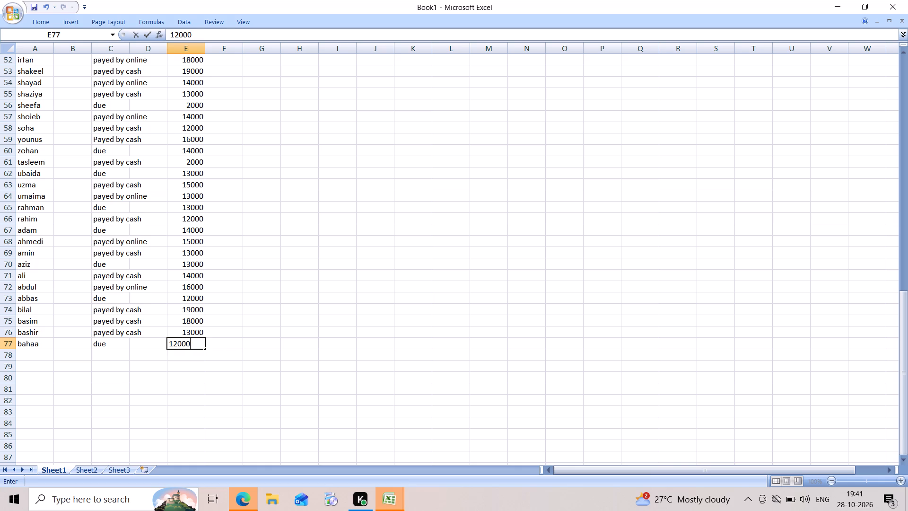
Fill row 78 with the name "cairo" in A78, "payed by cash" in C78 and the amount 13000 in E78.
left_click(43, 354)
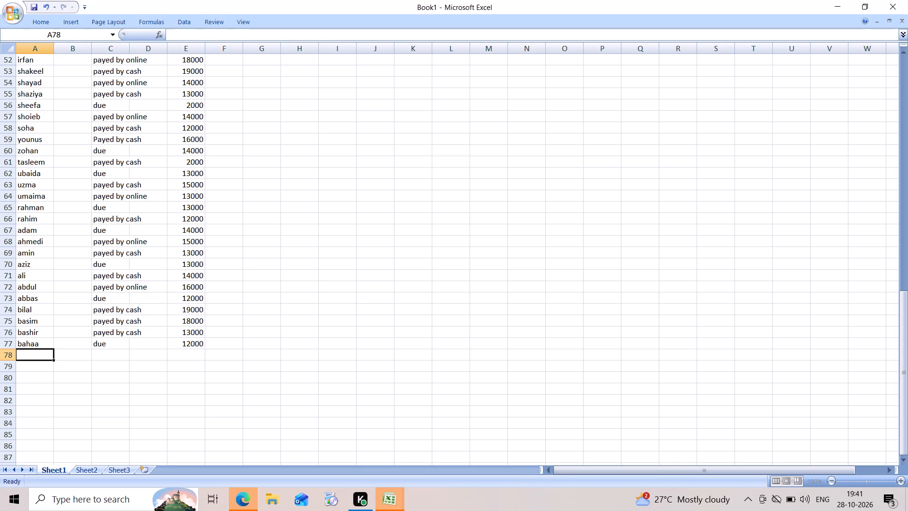
type("ca")
type("ir")
key("o")
left_click(96, 354)
type("payed by cash")
left_click(184, 359)
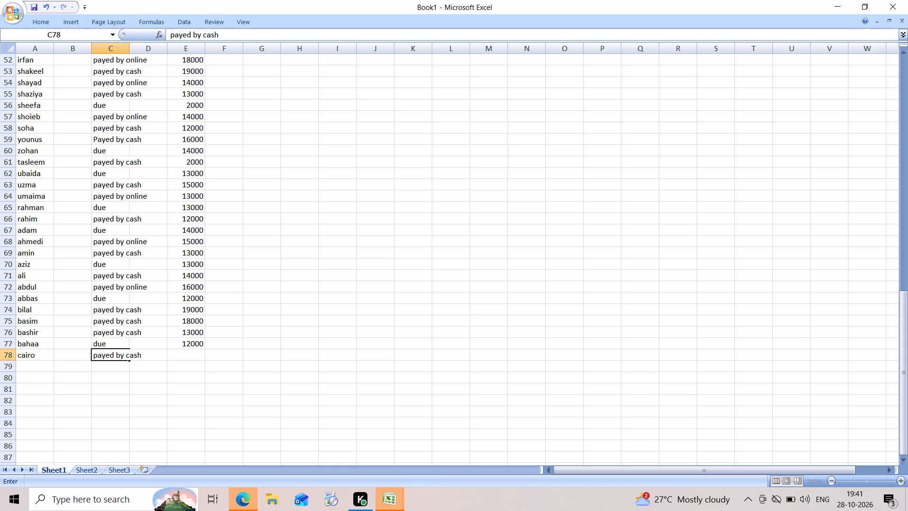
type("13000")
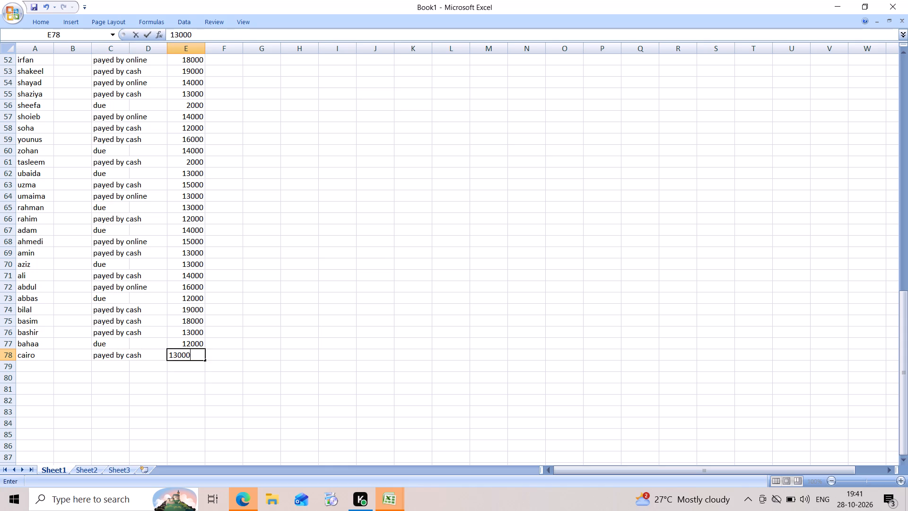
Fill row 79 with the name "dawud" in A79, "payed by cash" in C79 and the amount 16000 in E79.
left_click(40, 367)
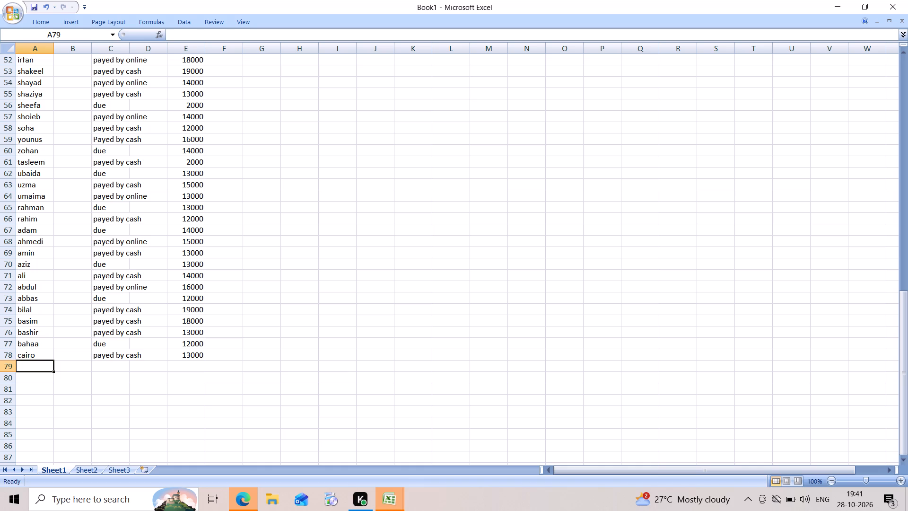
type("da")
key("w")
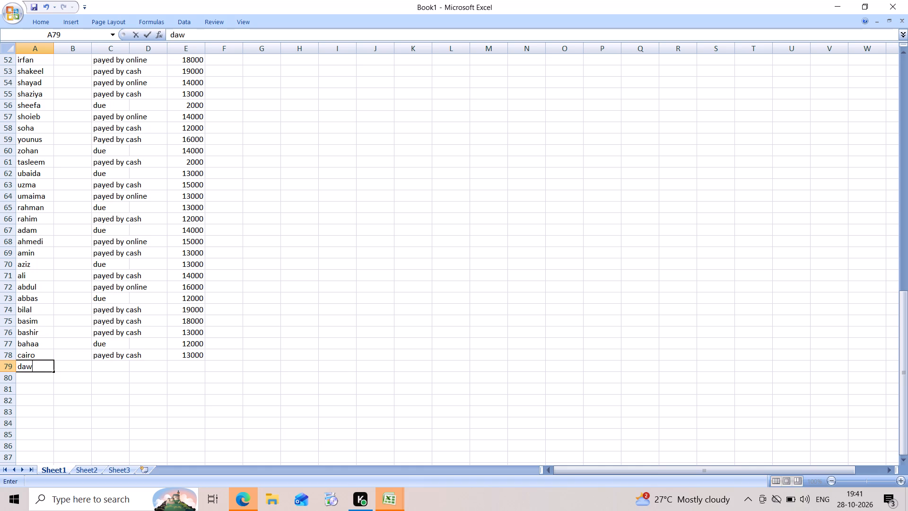
type("ud")
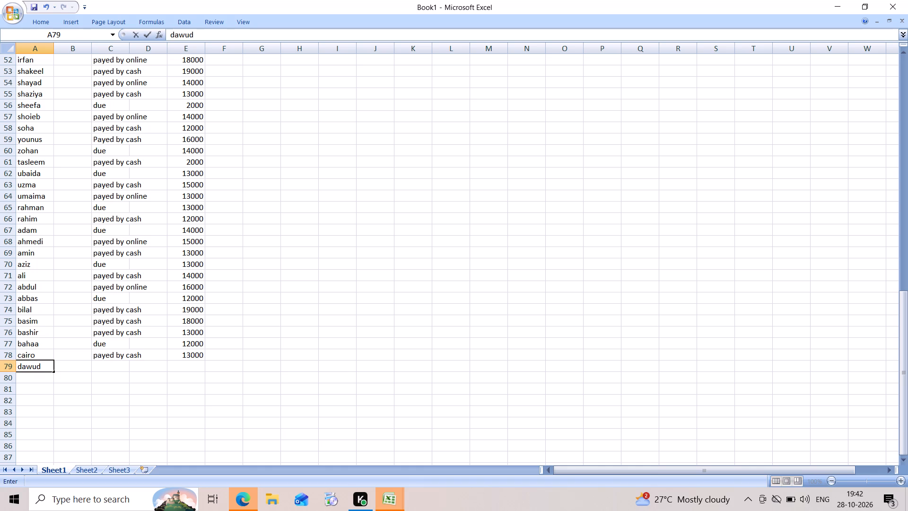
left_click(120, 366)
type("payed by cash")
key("space")
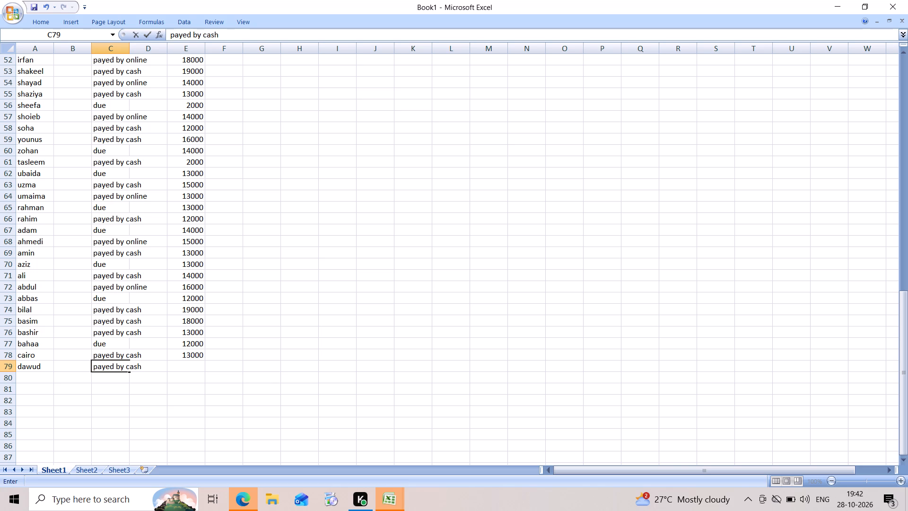
left_click(193, 366)
key("1")
type("6000")
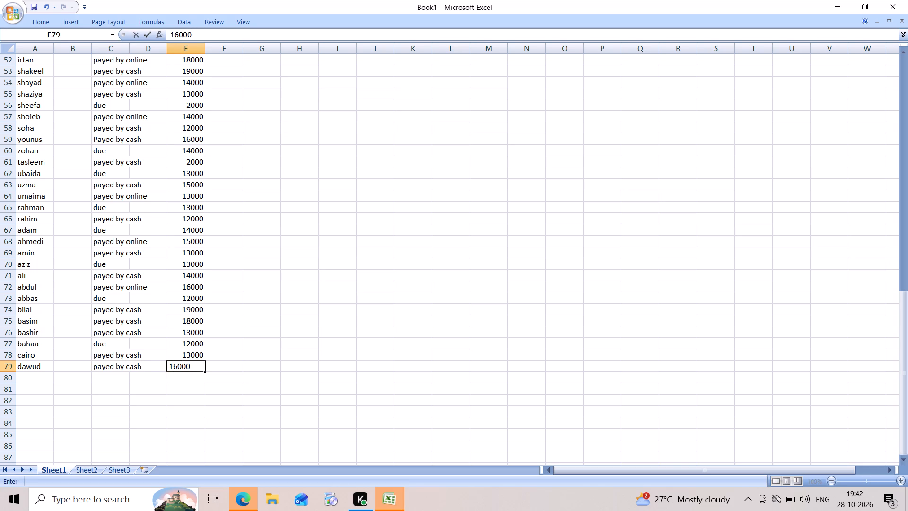
Fill row 80 with the name "dahir" in A80, "due" in C80 and the amount 17000 in E80.
left_click(30, 376)
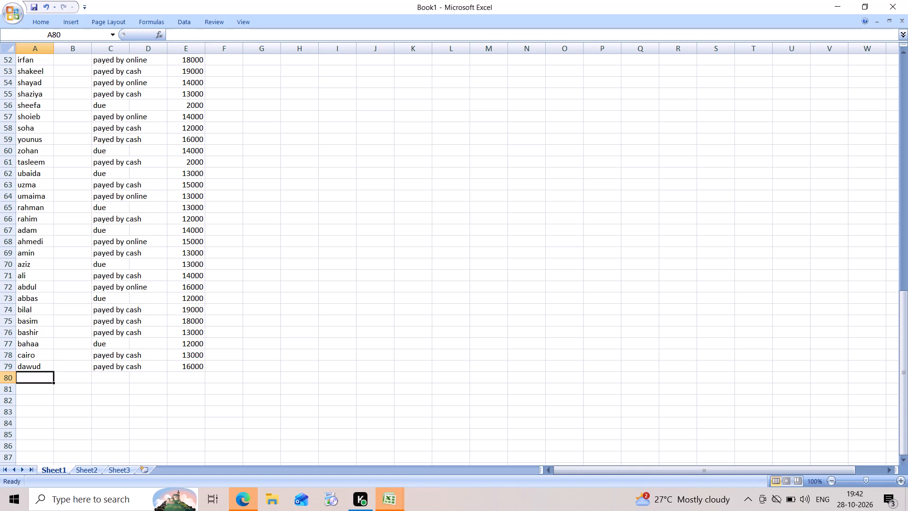
type("dahid")
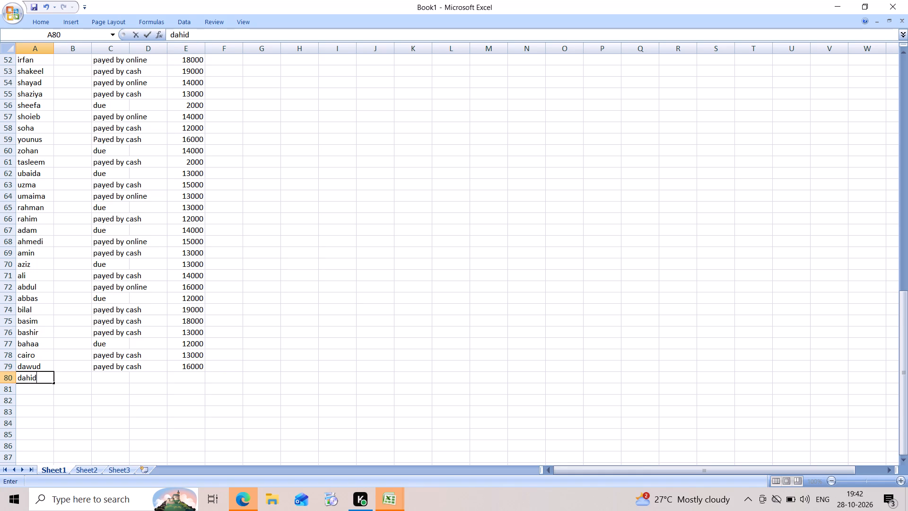
key("BackSpace")
key("r")
left_click(119, 378)
type("due")
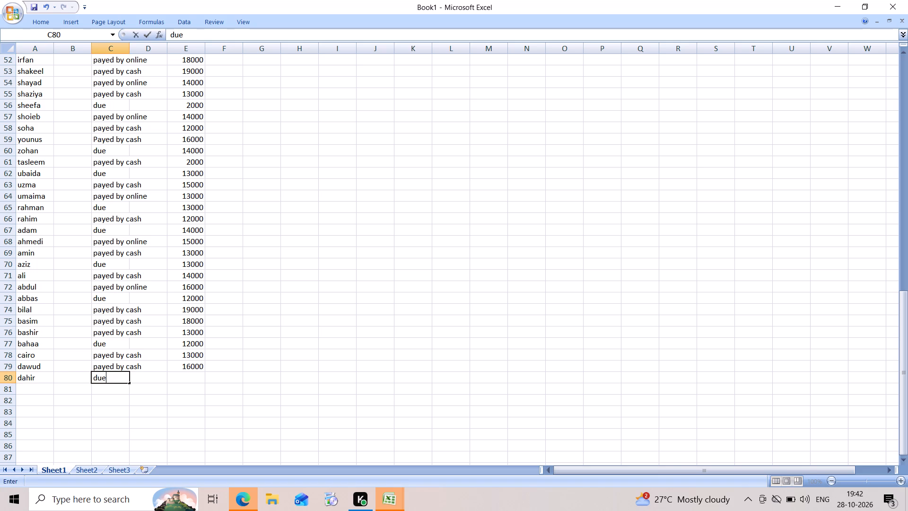
left_click(180, 376)
key("1")
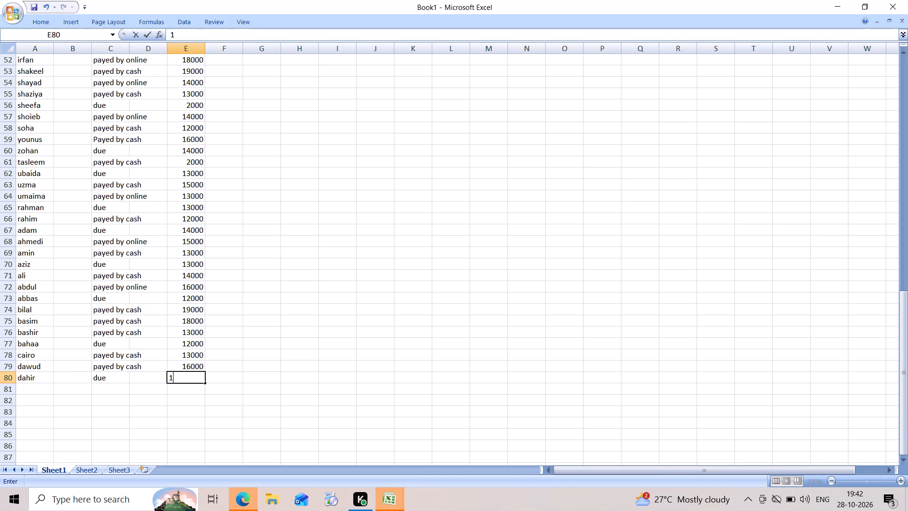
type("7000")
Fill row 81 with the name "danyal" in A81, "payed by online" in C81 and the amount 13000 in E81.
left_click(38, 386)
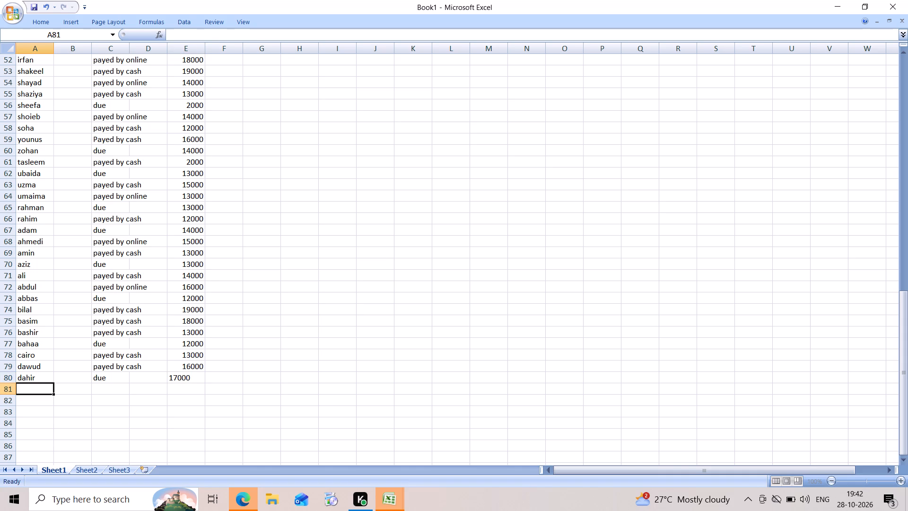
type("da")
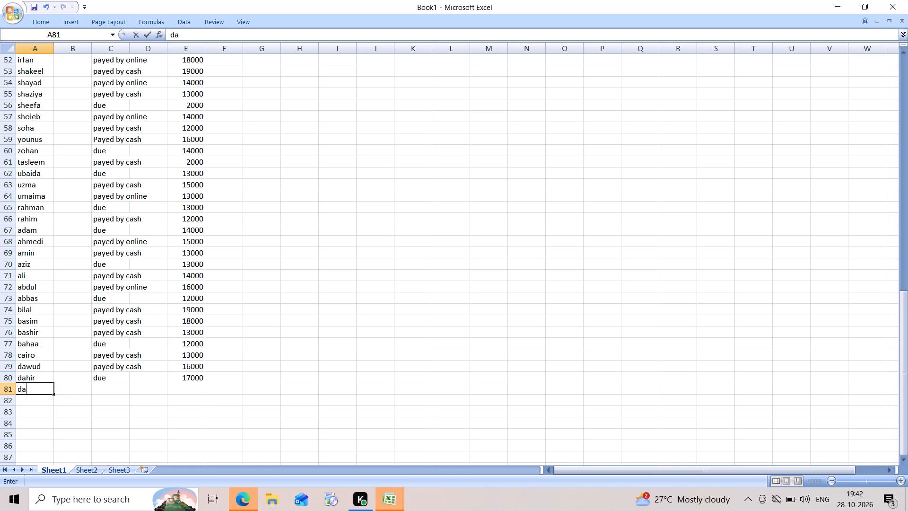
type("nyal")
left_click(103, 391)
type("payed by")
key("space")
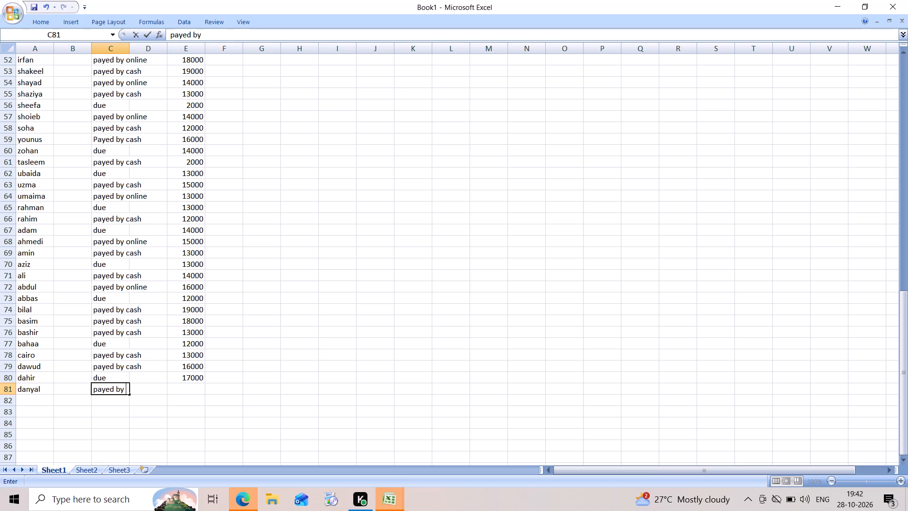
type("onl")
type("ine")
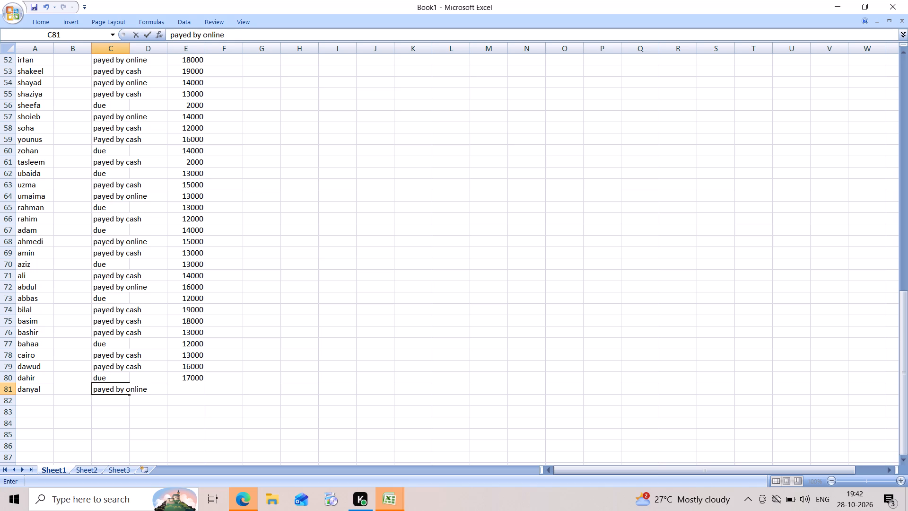
left_click(183, 389)
type("13000")
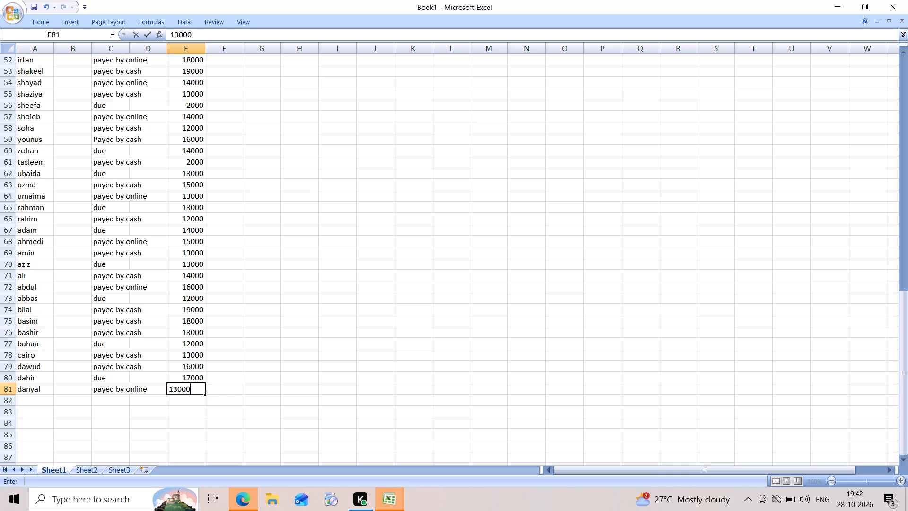
Fill row 82 with the name "dawood" in A82, "due" in C82 and the amount 14000 in E82.
left_click(35, 402)
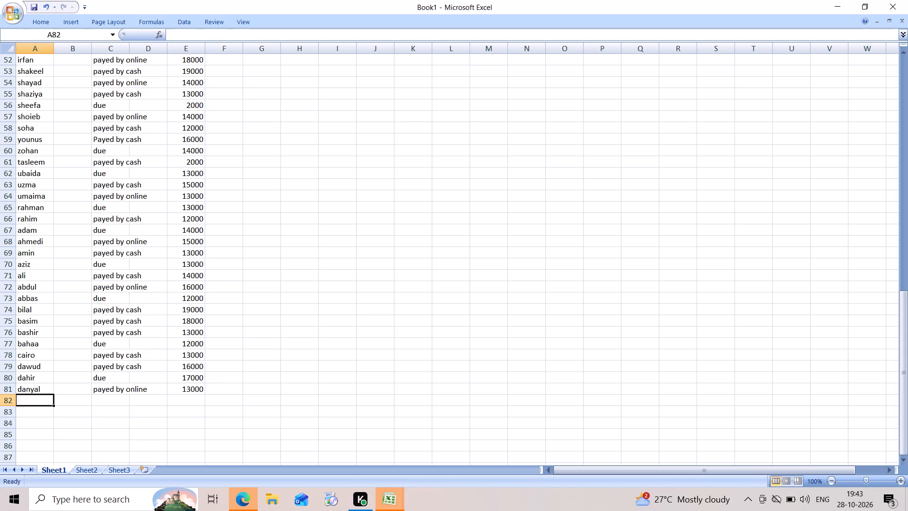
type("daw")
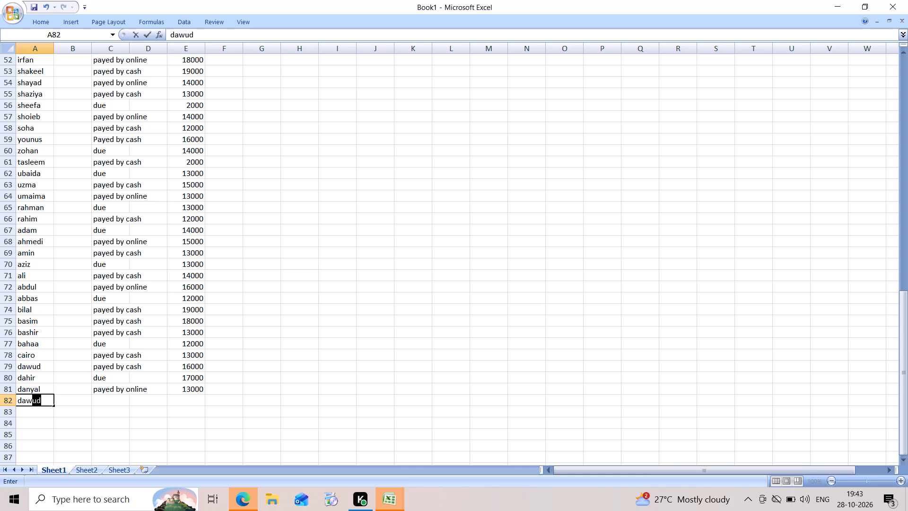
type("ood")
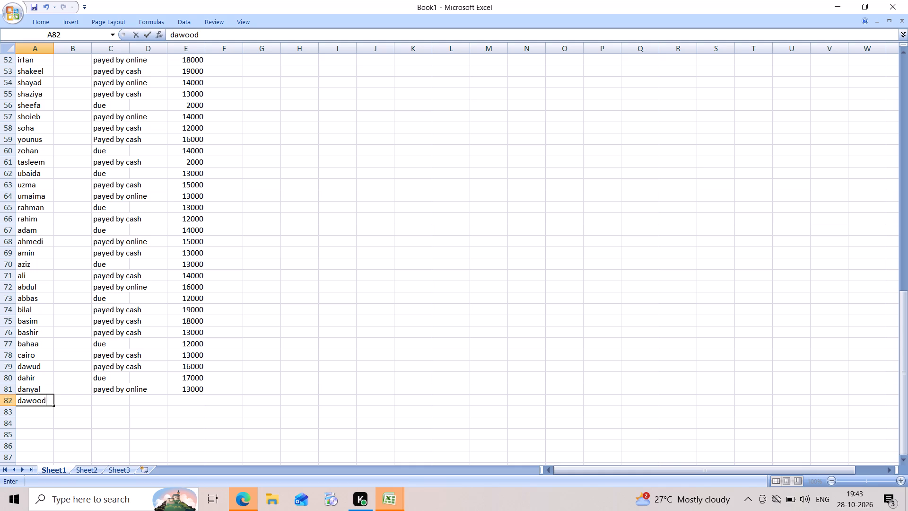
left_click(119, 401)
type("due")
left_click(177, 399)
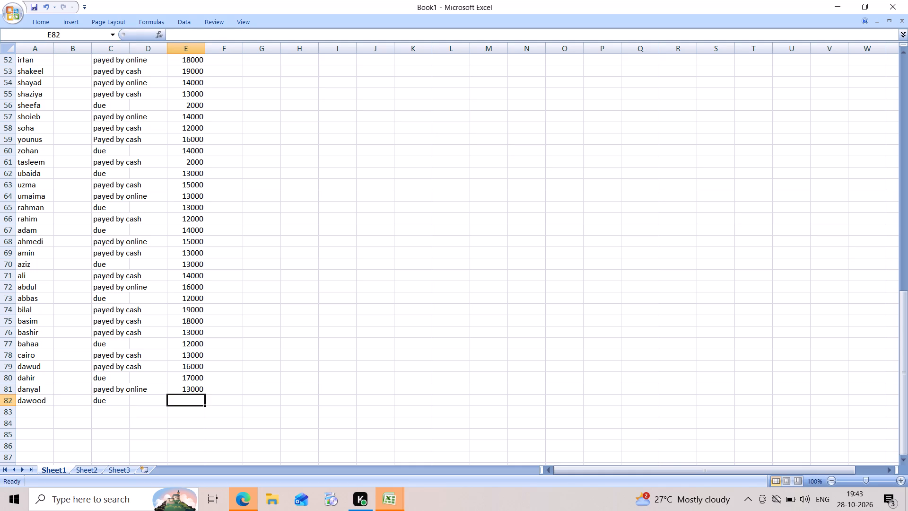
type("13000")
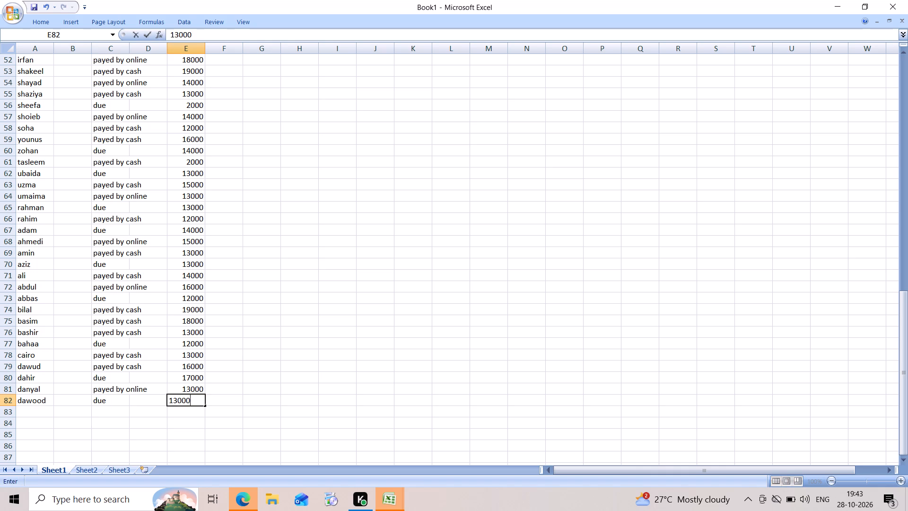
key("BackSpace")
key("BackSpace")
key("BackSpace")
key("BackSpace")
type("40000")
key("BackSpace")
Fill row 83 with the name "ebrahim" in A83, "payed by cash" in C83 and the amount 18000 in E83.
left_click(36, 408)
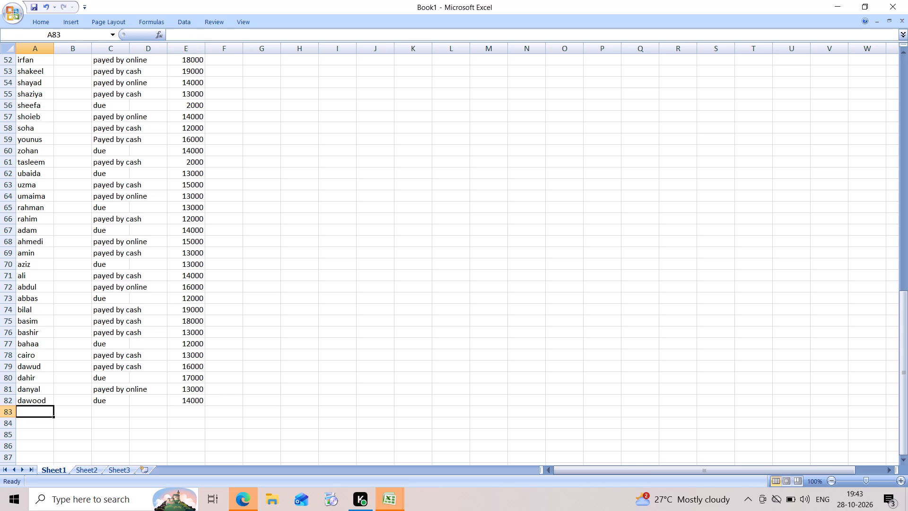
type("eb")
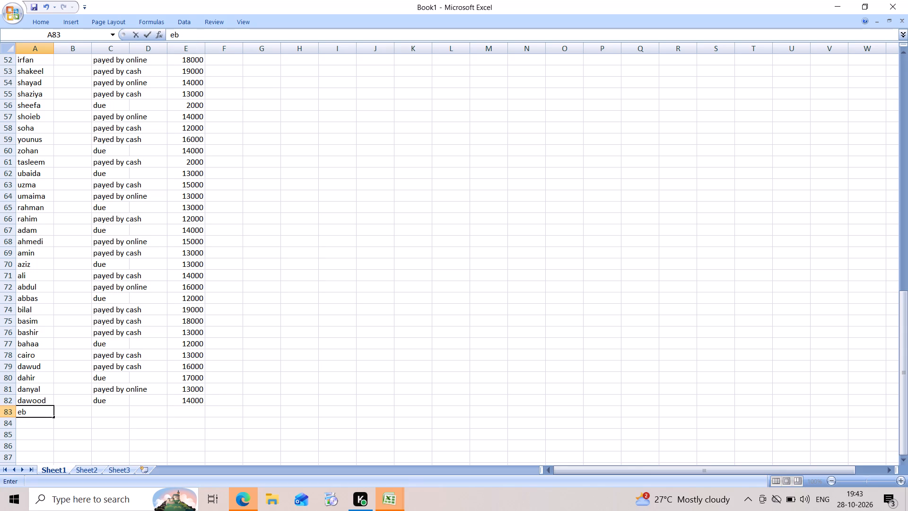
type("rahim")
left_click(102, 413)
type("payed by cash")
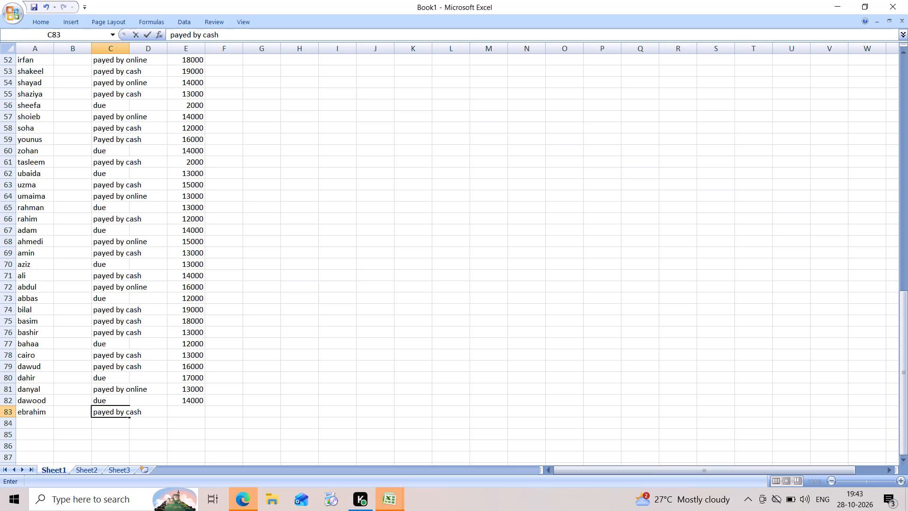
left_click(192, 411)
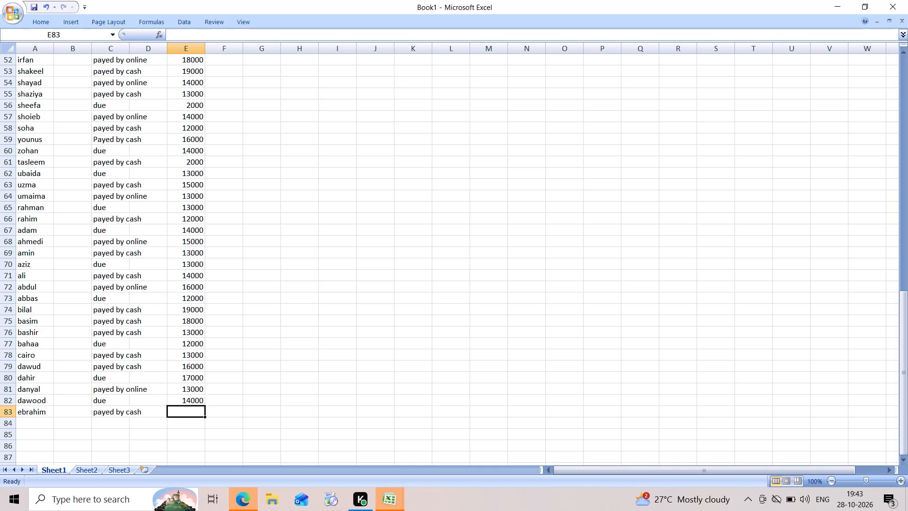
type("18-")
key("BackSpace")
type("000")
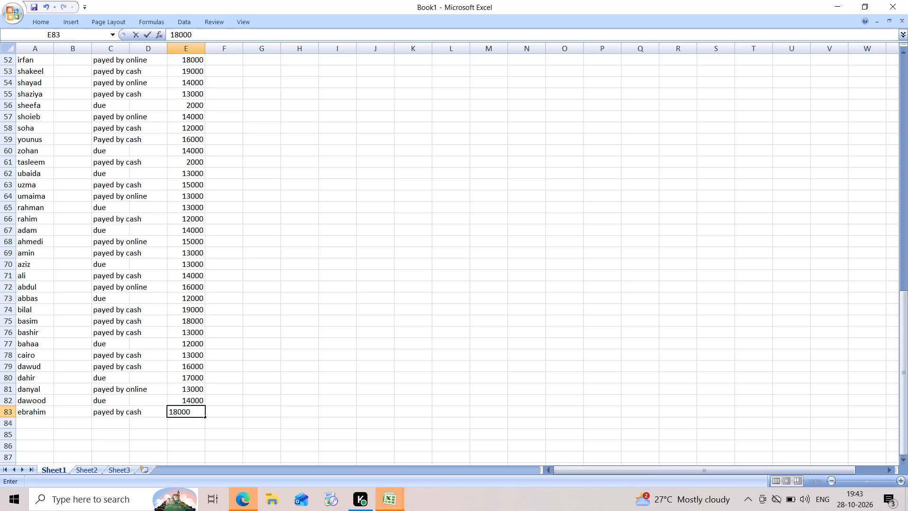
Fill row 84 with the name "emad" in A84, "payed by cash" in C84 and the amount 13000 in E84.
left_click(43, 422)
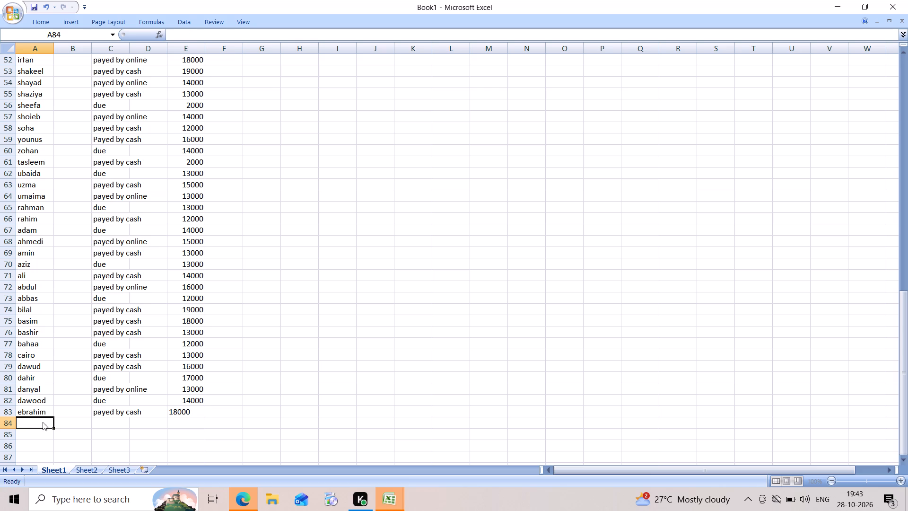
type("emad")
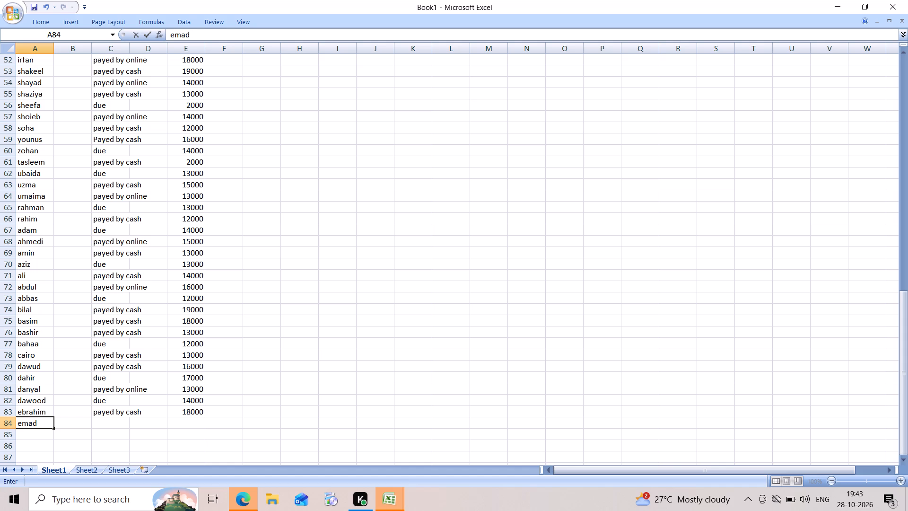
left_click(100, 420)
type("pad")
key("BackSpace")
type("yed by cash")
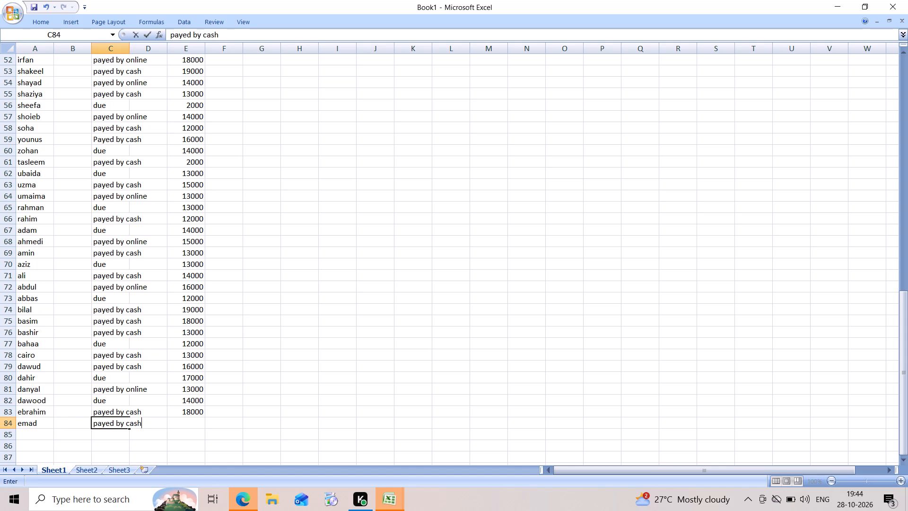
left_click(183, 423)
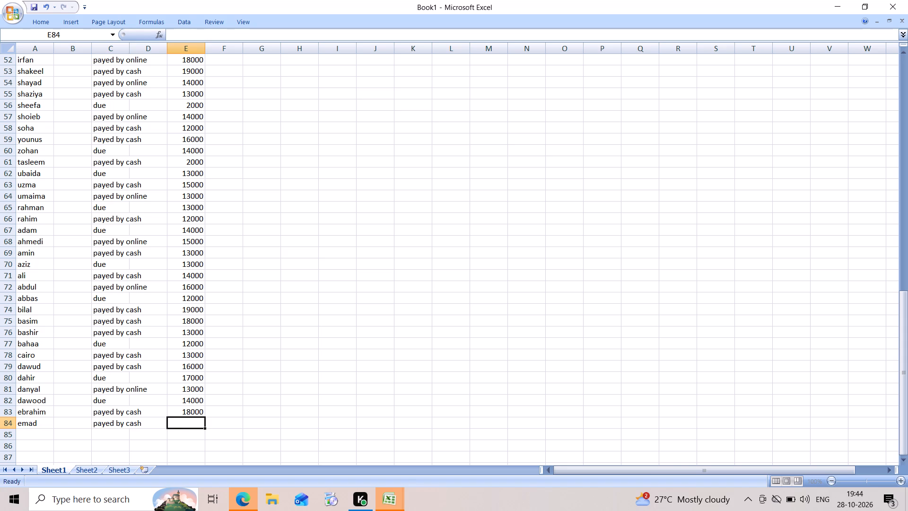
type("13000")
Fill row 85 with the name "ezra" in A85, "due" in C85 and the entry "12000fahad" in E85.
left_click(34, 438)
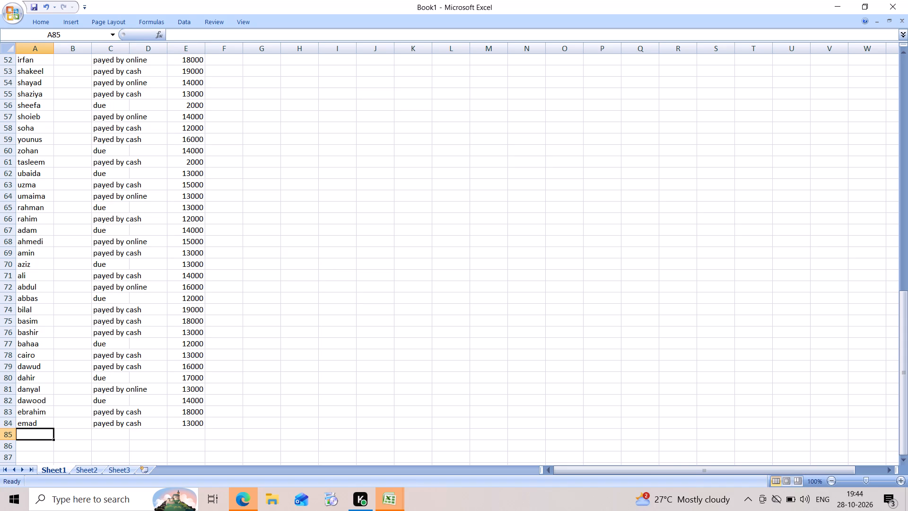
key("e")
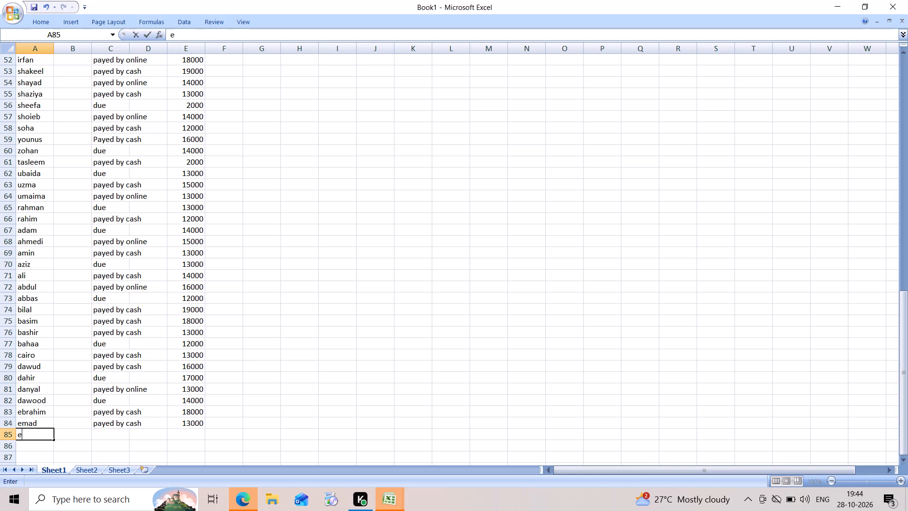
type("zra")
left_click(95, 436)
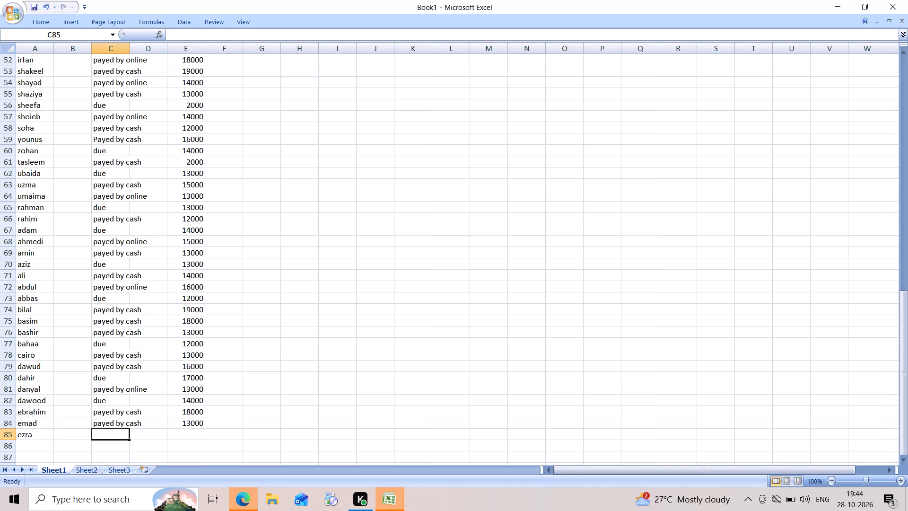
type("due")
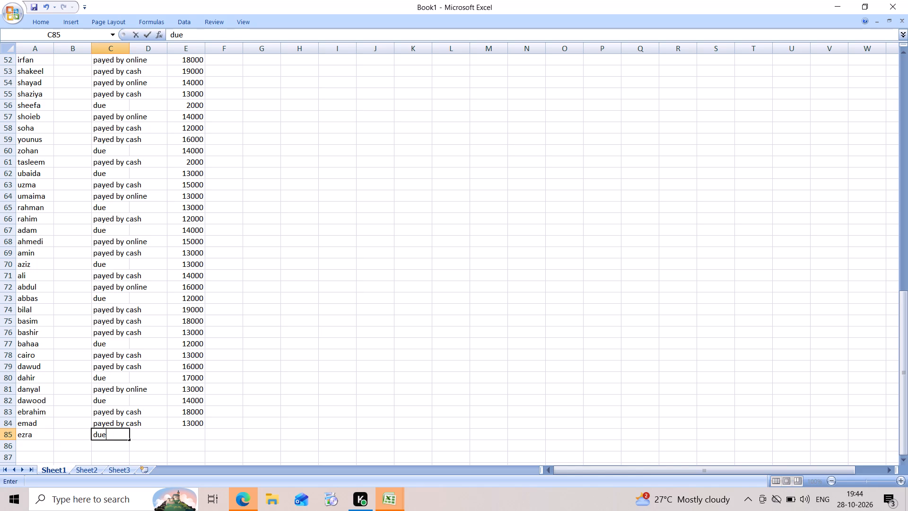
left_click(192, 433)
type("12")
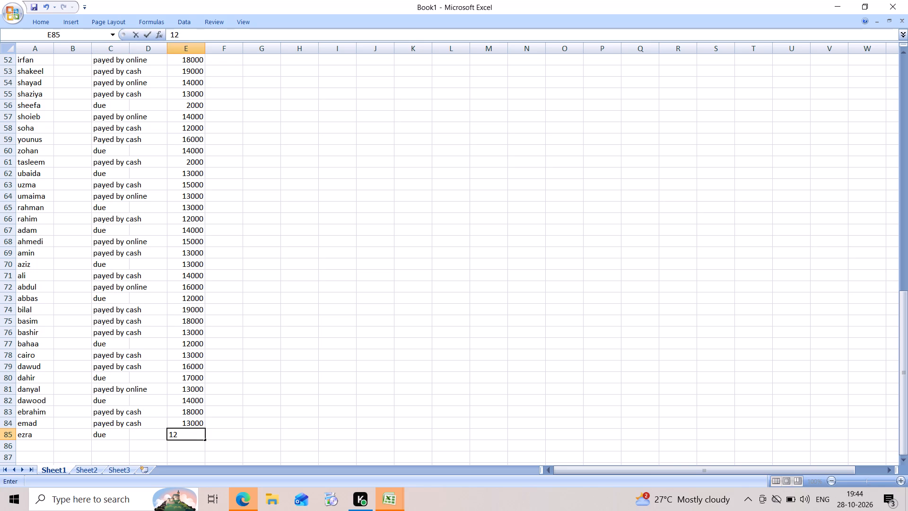
type("00")
key("0")
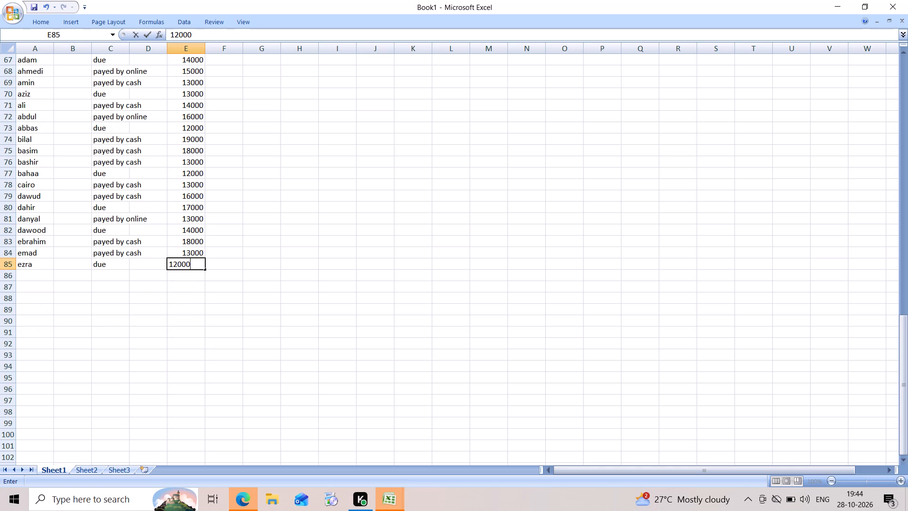
type("fahad")
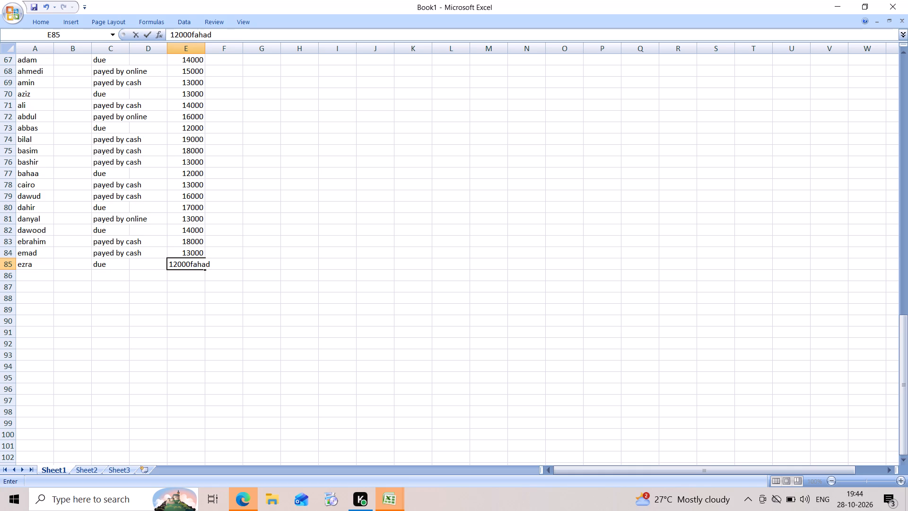
Enter the name "fahd" in A86 and "payed by online" in C86.
left_click(34, 275)
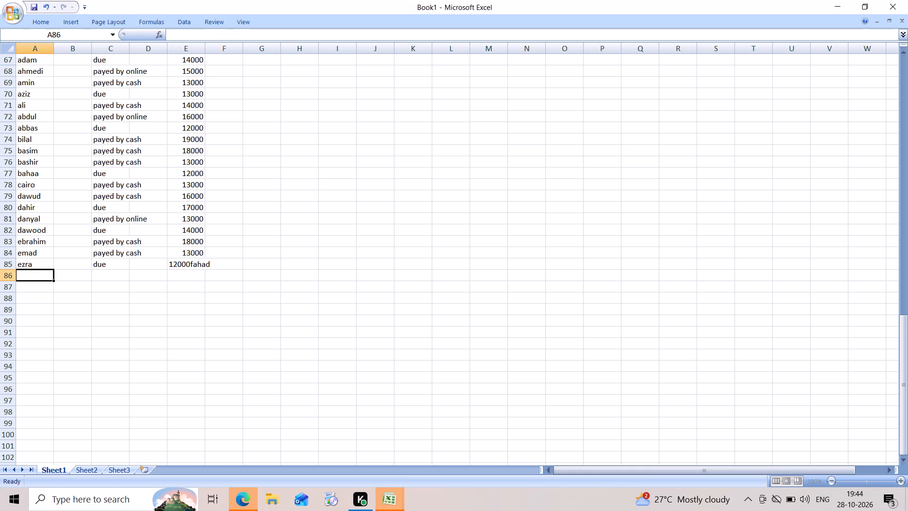
type("fah")
key("d")
left_click(106, 277)
type("payed by online")
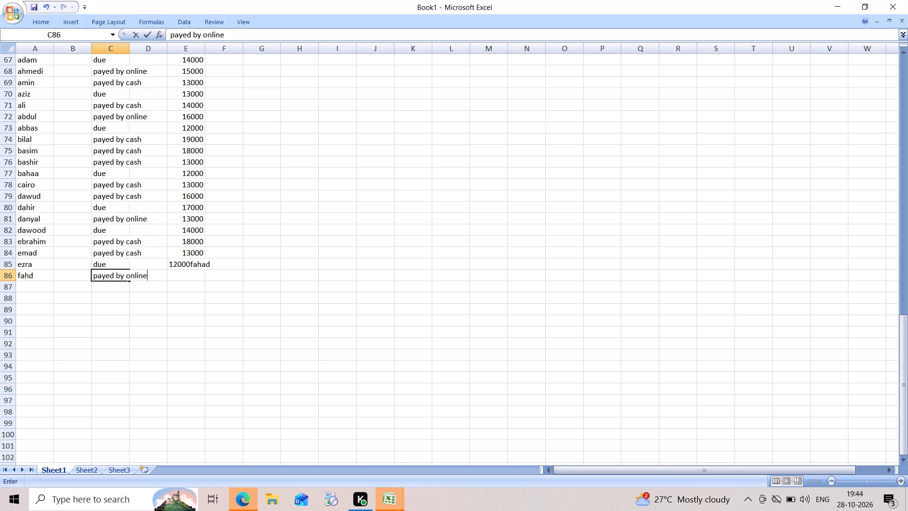
Correct the amount in E85 to 12000 by removing the stray letters after the number.
left_click(207, 265)
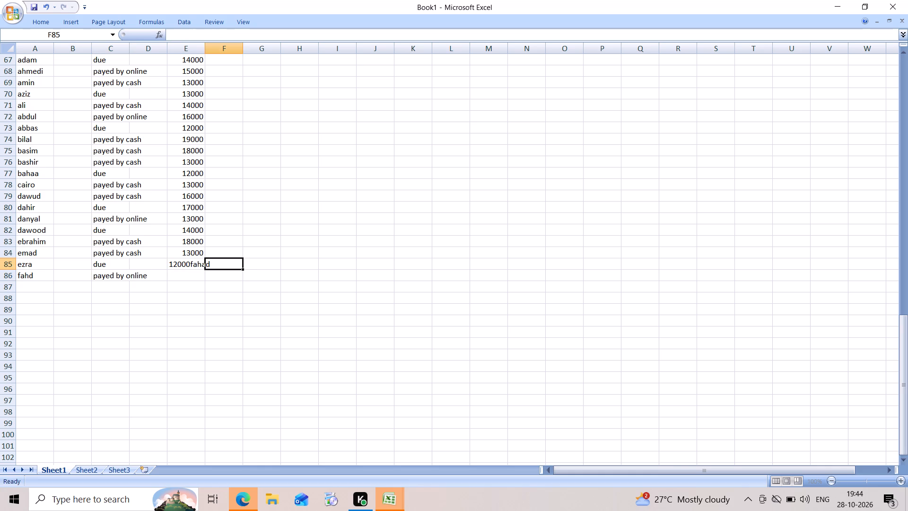
left_click(203, 265)
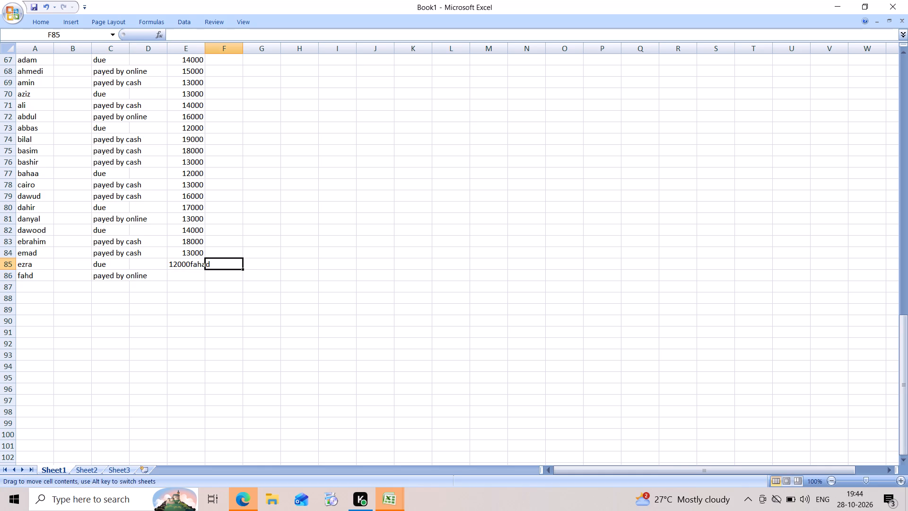
double_click(197, 265)
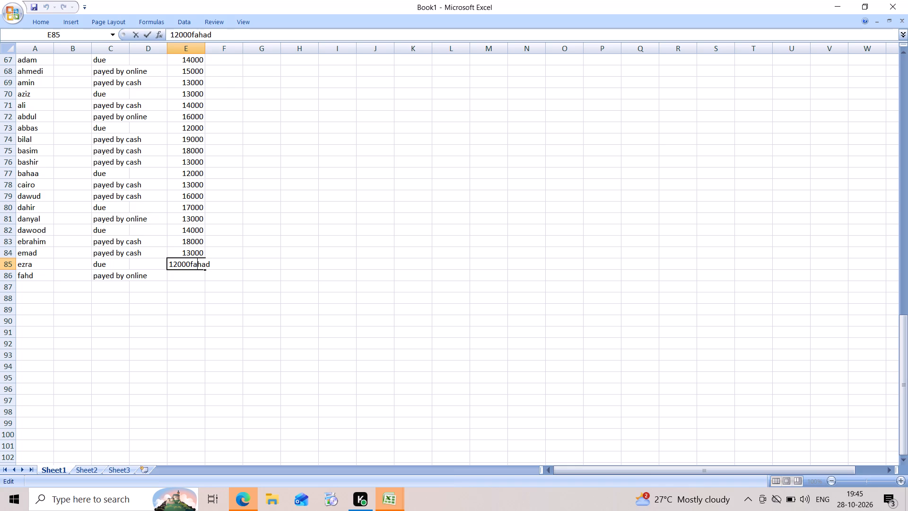
key("BackSpace")
key("BackSpace")
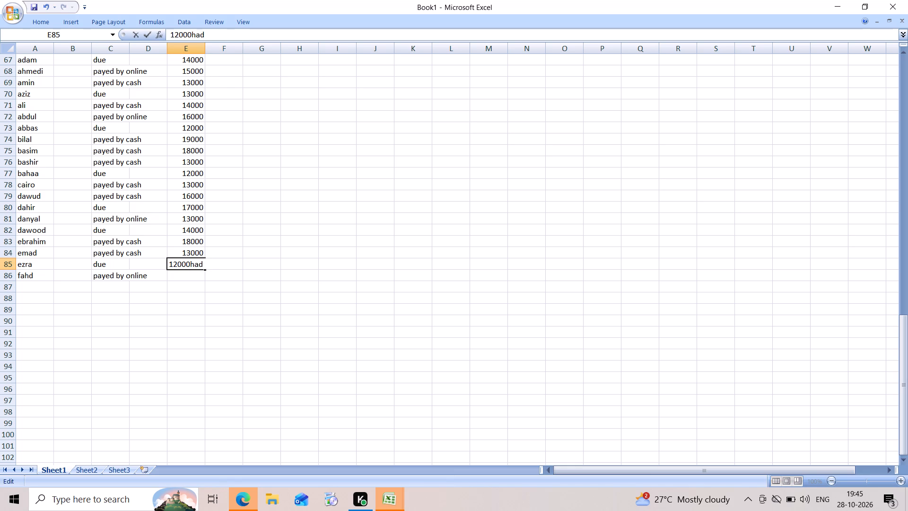
left_click(202, 262)
key("BackSpace")
key("BackSpace")
key("BackSpace")
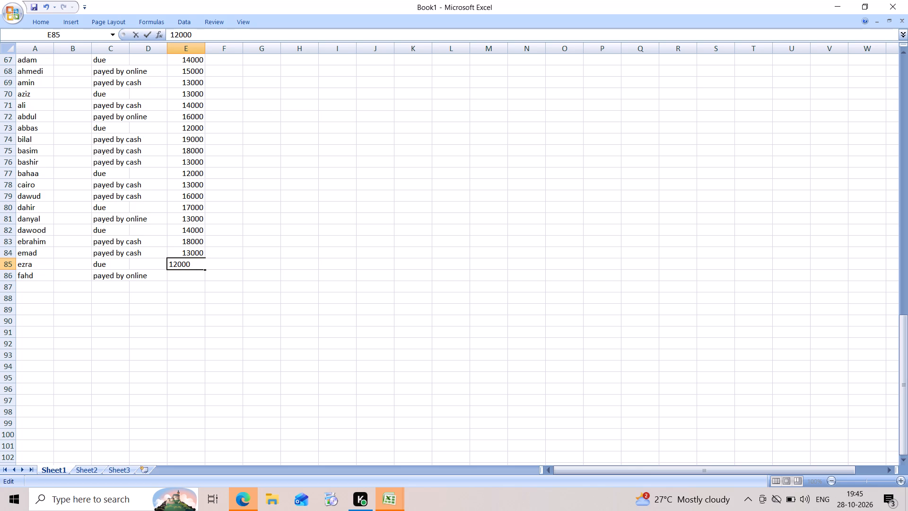
Enter the amount 14000 in E86 for fahd.
left_click(176, 277)
type("14000")
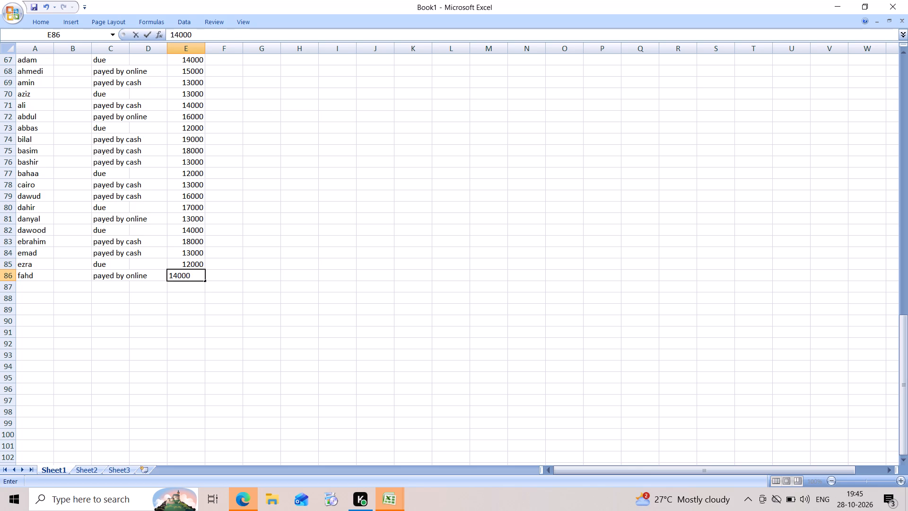
Fill row 87 with the name "faisal" in A87, "due" in C87 and the amount 12000 in E87.
left_click(33, 286)
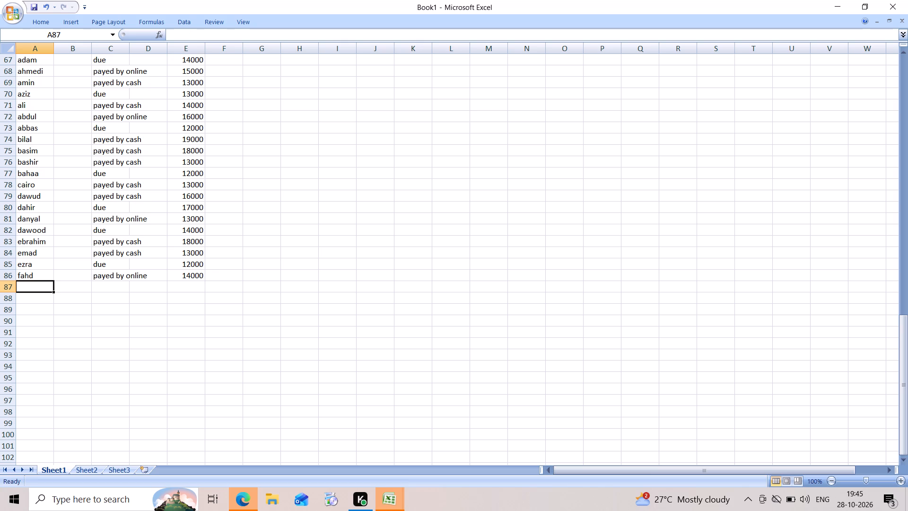
type("fa")
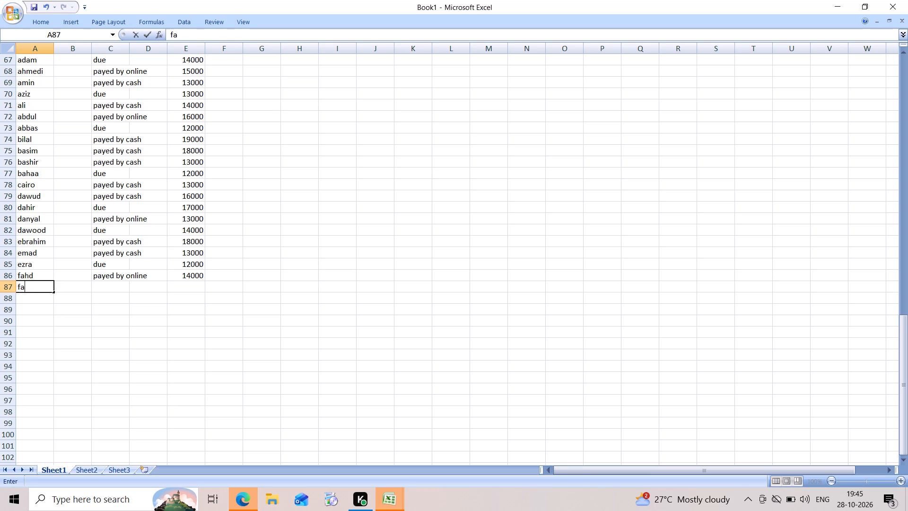
type("isal")
left_click(100, 290)
type("due")
left_click(196, 283)
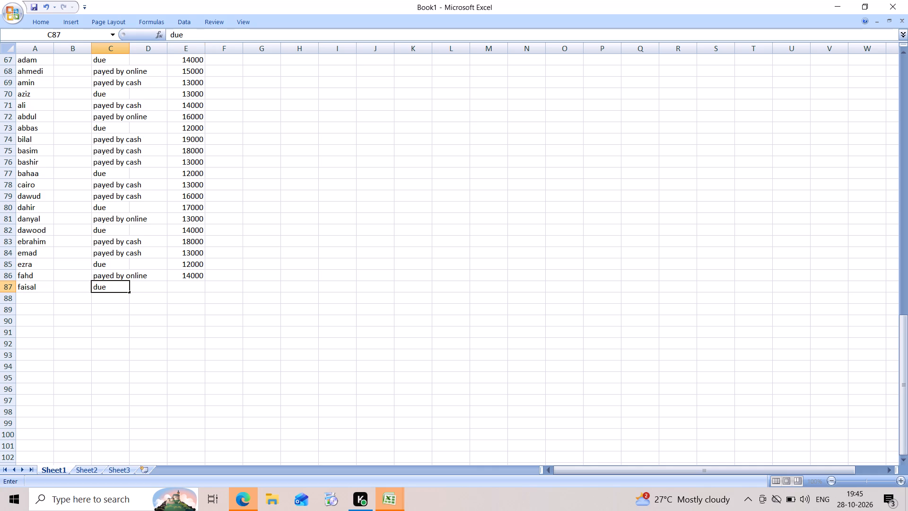
type("12000")
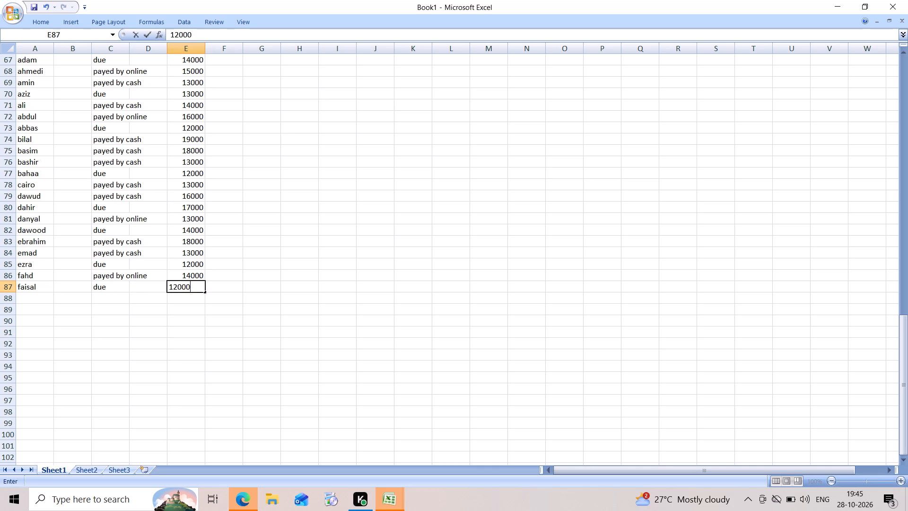
Fill row 88 with the name "ghazi" in A88, "payed by cash" in C88 and the amount 16000 in E88.
left_click(35, 302)
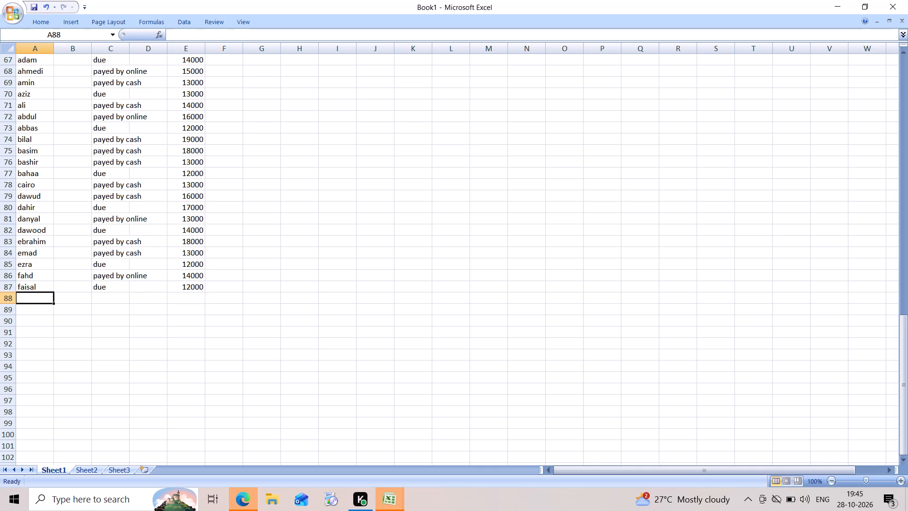
type("gh")
type("azi")
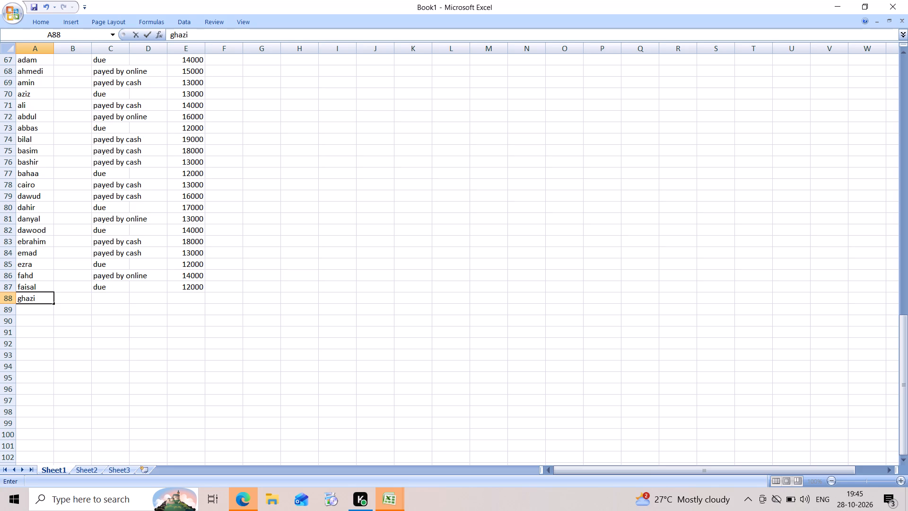
left_click(96, 296)
type("payed by cash")
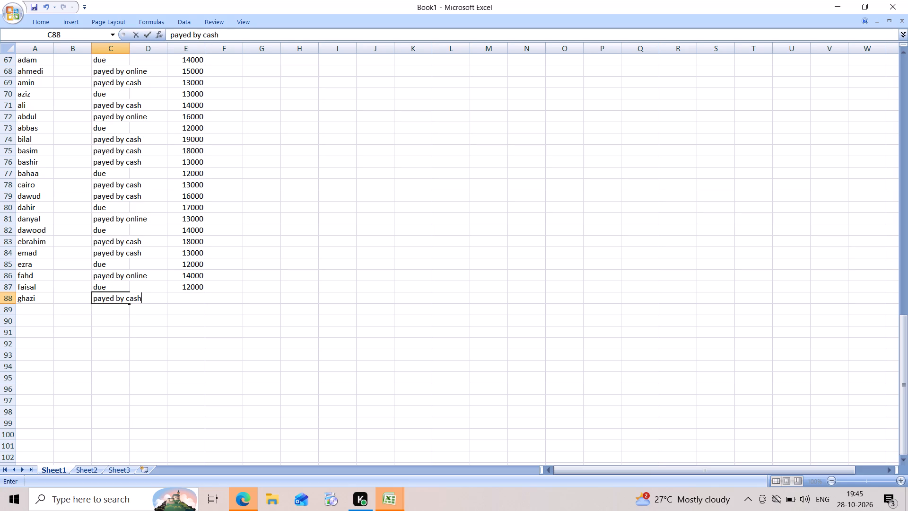
left_click(174, 297)
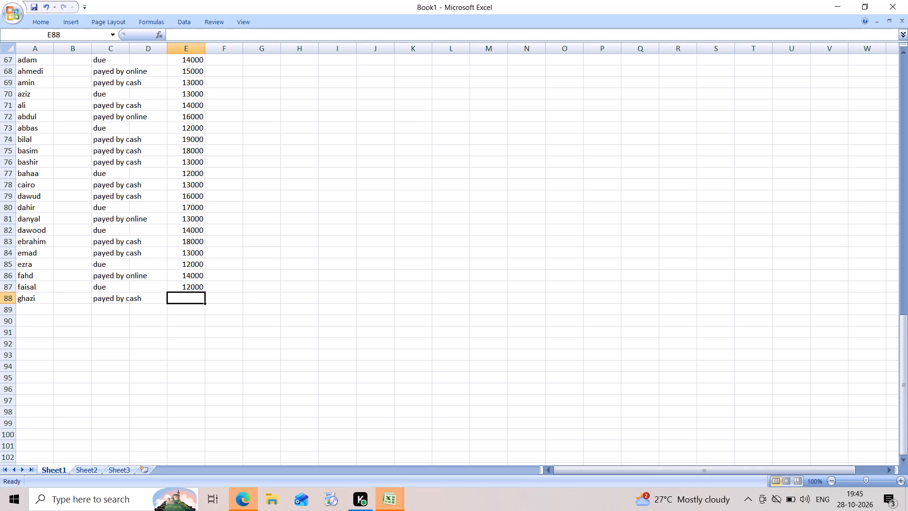
type("16000")
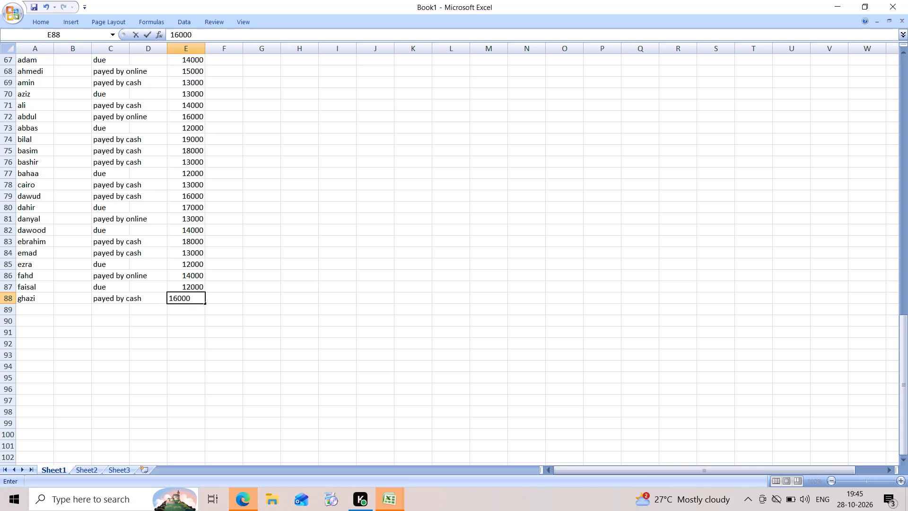
Fill row 89 with the name "habib" in A89, "due" in C89 and the amount 12000 in E89.
left_click(43, 314)
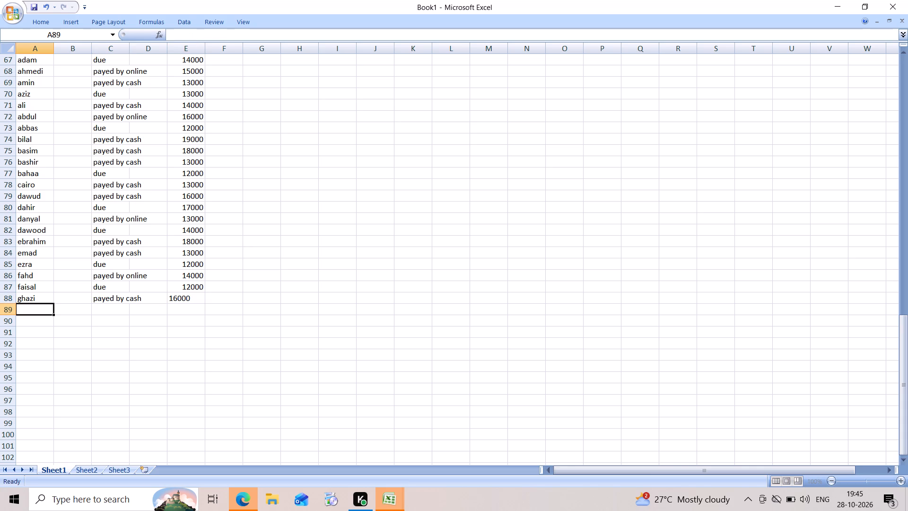
type("habib")
key("space")
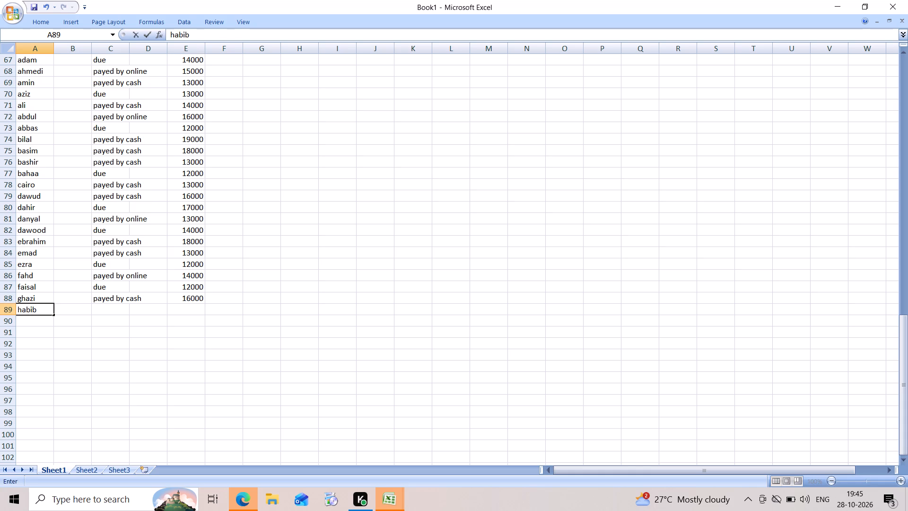
left_click(98, 308)
type("due")
key("space")
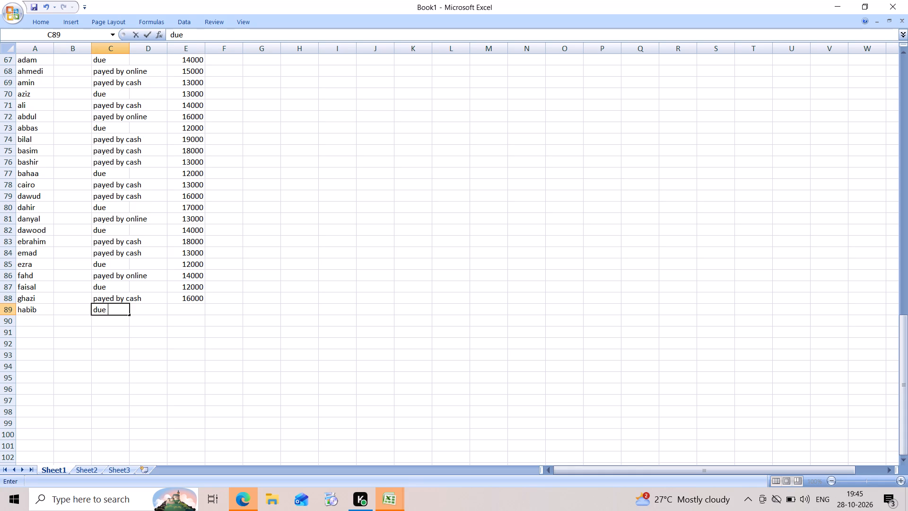
left_click(197, 307)
type("12000")
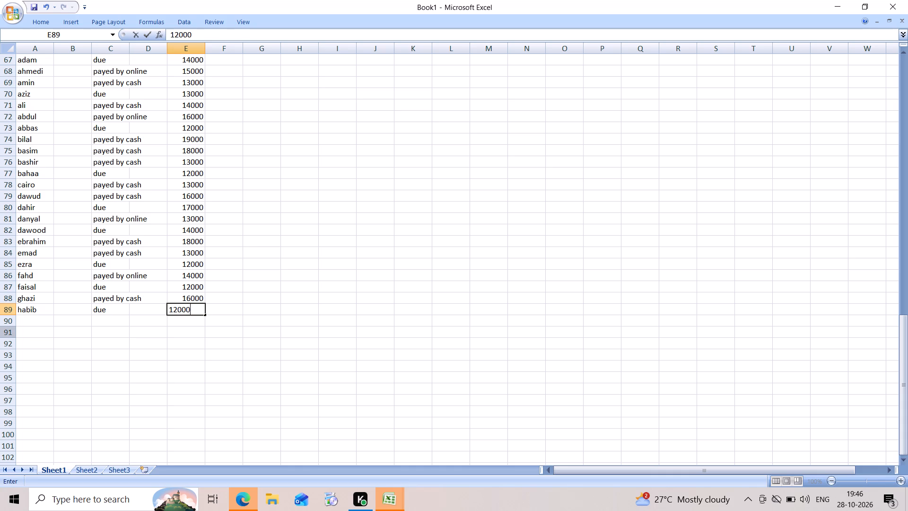
Fill row 90 with the name "hadi" in A90, "payed by cash" in C90 and the amount 14000 in E90.
left_click(41, 319)
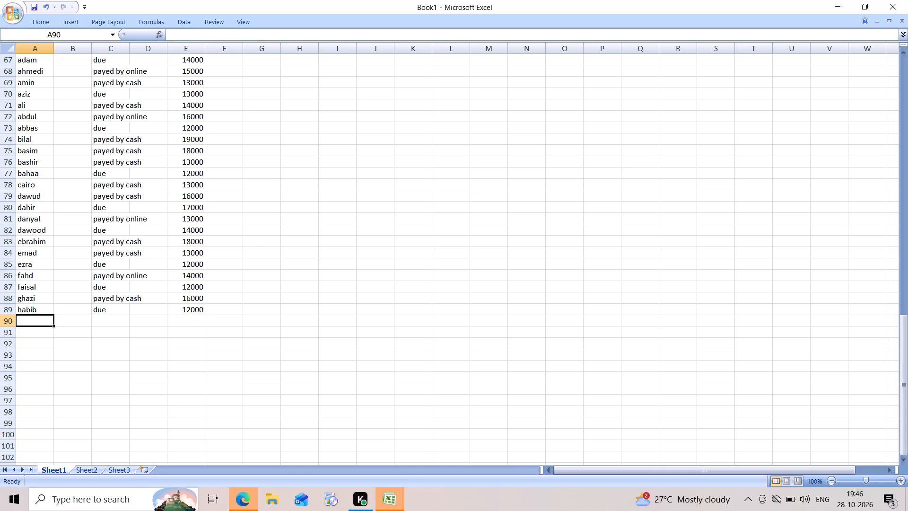
type("had")
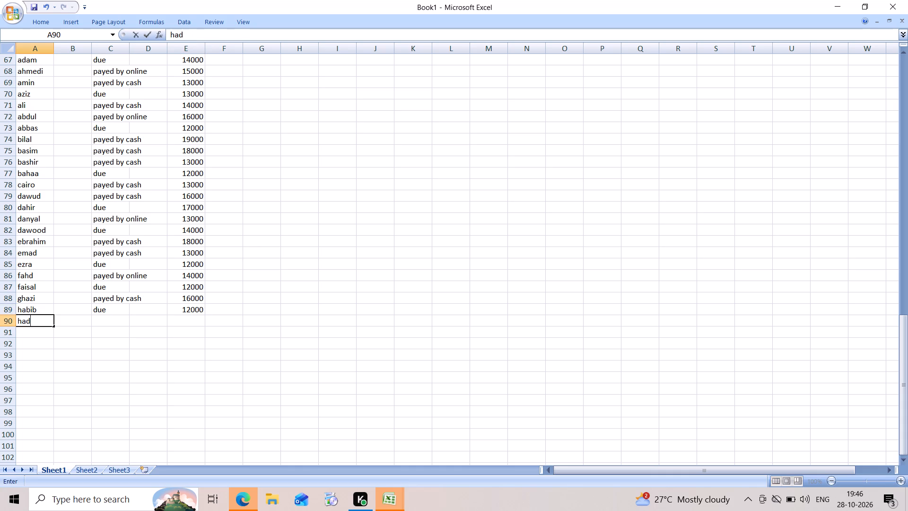
key("i")
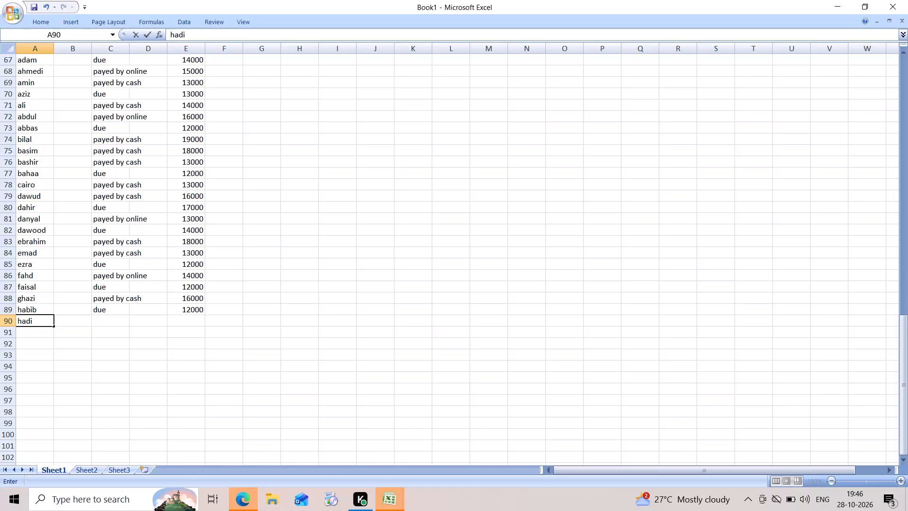
left_click(106, 323)
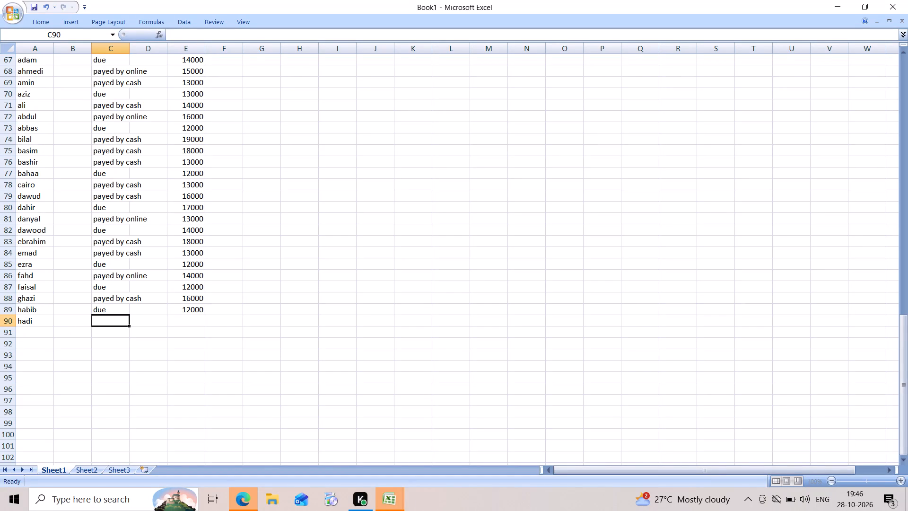
type("pae")
key("BackSpace")
type("yed")
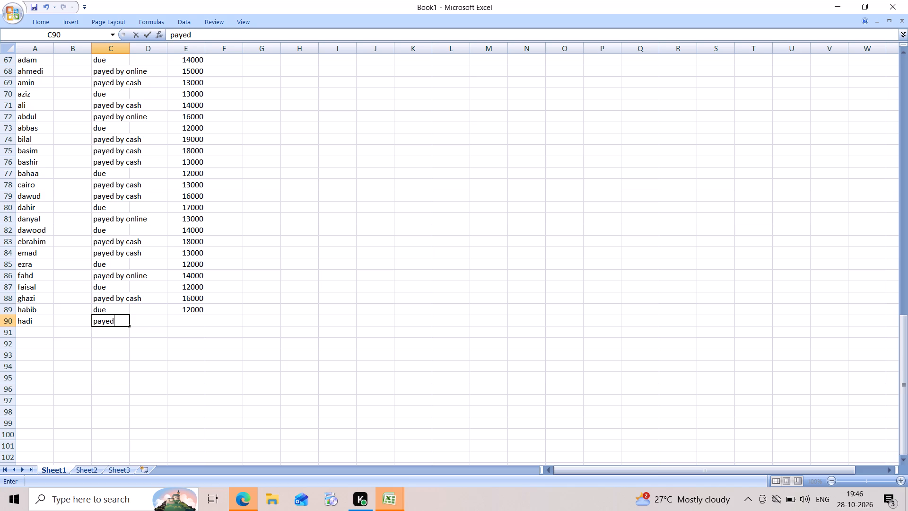
key("space")
type("by cash")
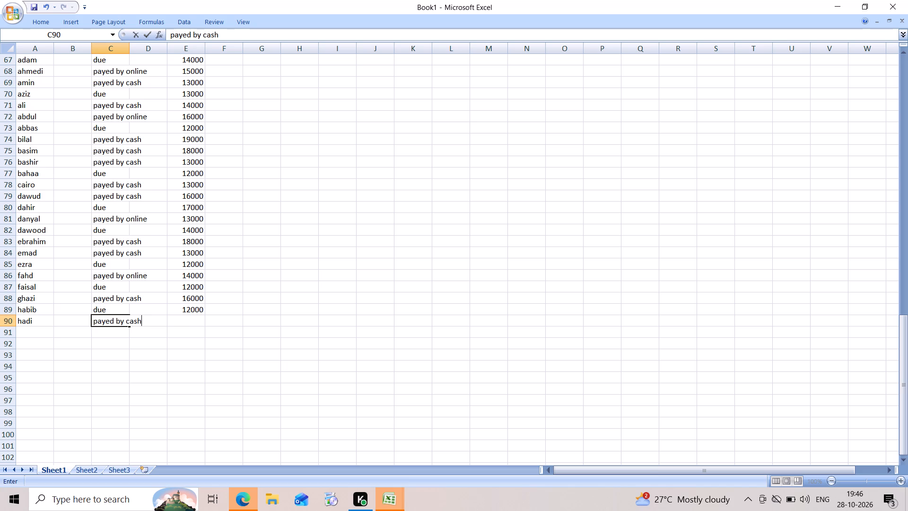
left_click(178, 317)
type("14000")
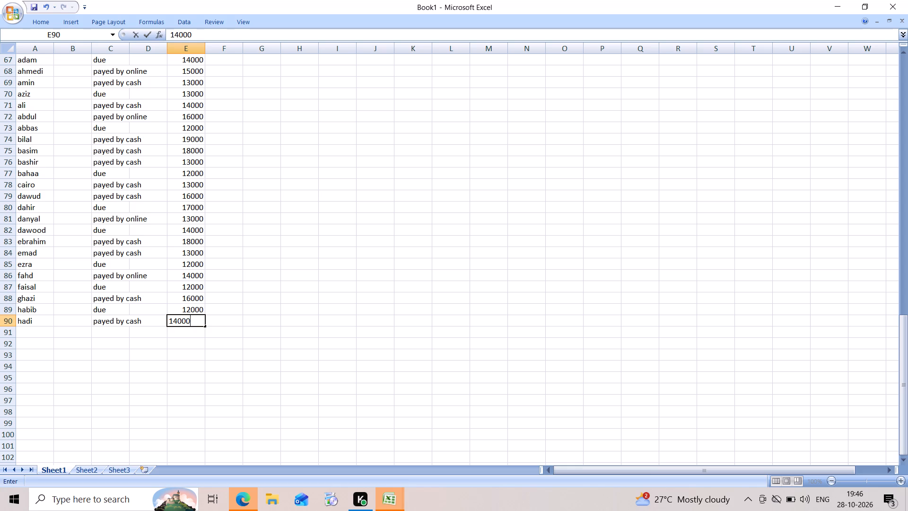
Fill row 91 with the name "hakim" in A91, "due" in C91 and the amount 13000 in E91.
left_click(27, 335)
type("hakim")
left_click(27, 335)
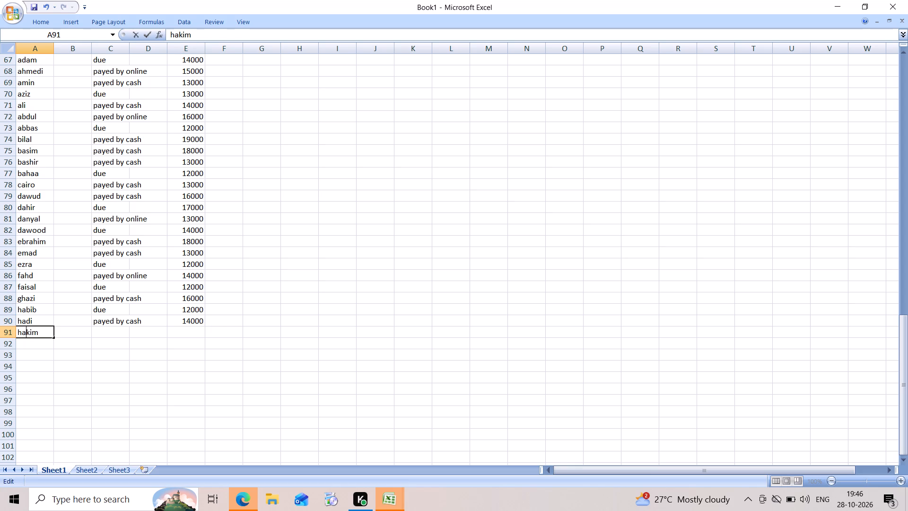
left_click(103, 332)
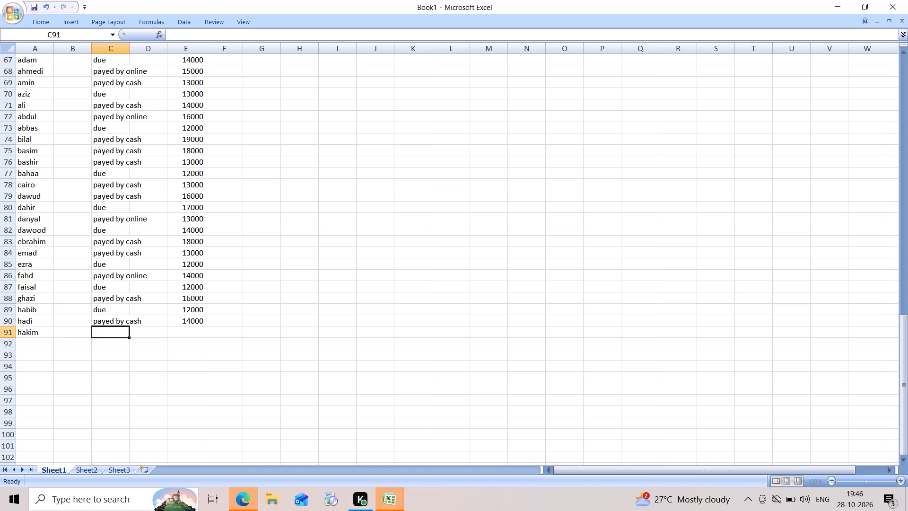
type("due")
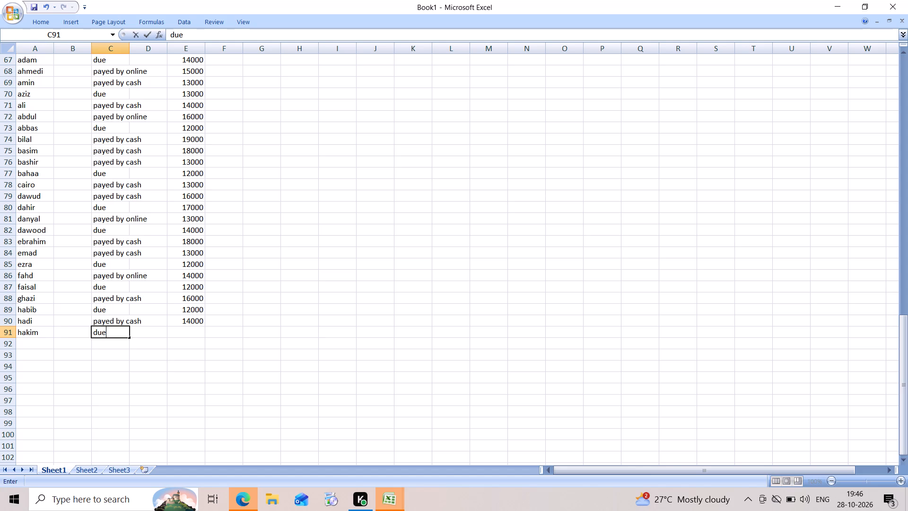
left_click(185, 330)
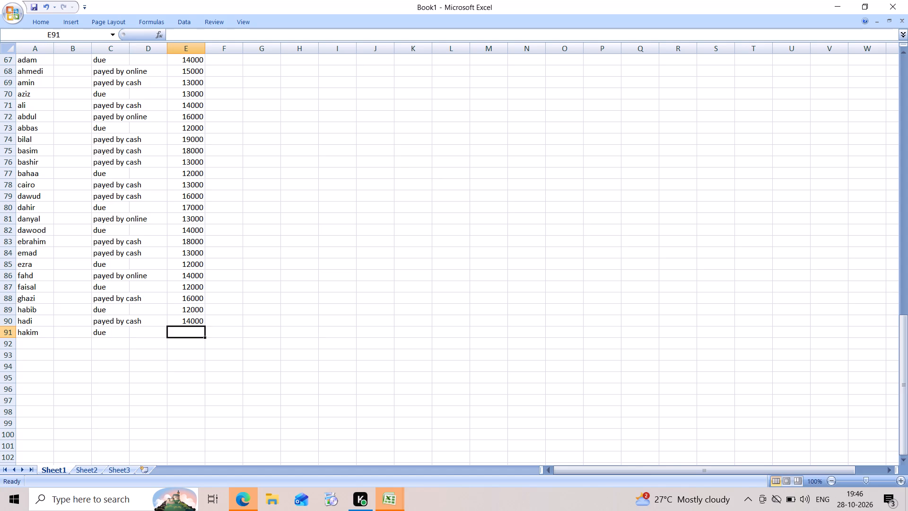
type("1300")
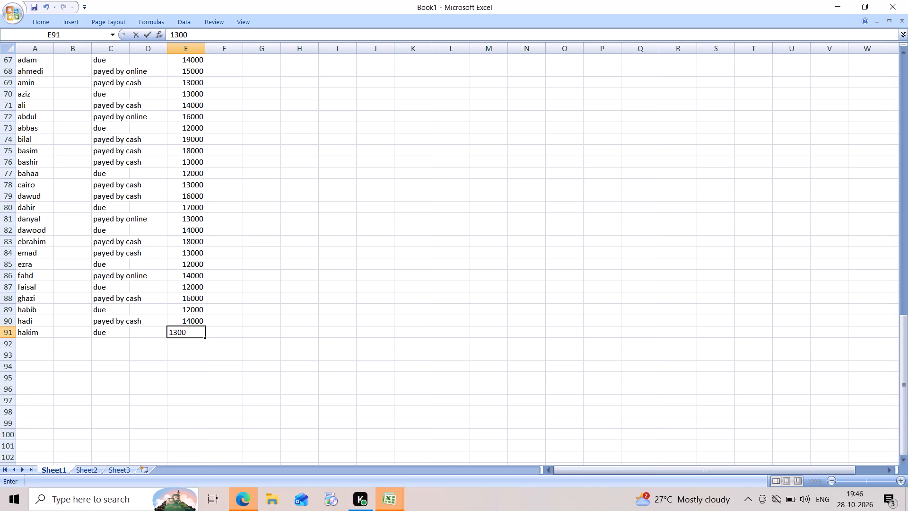
key("0")
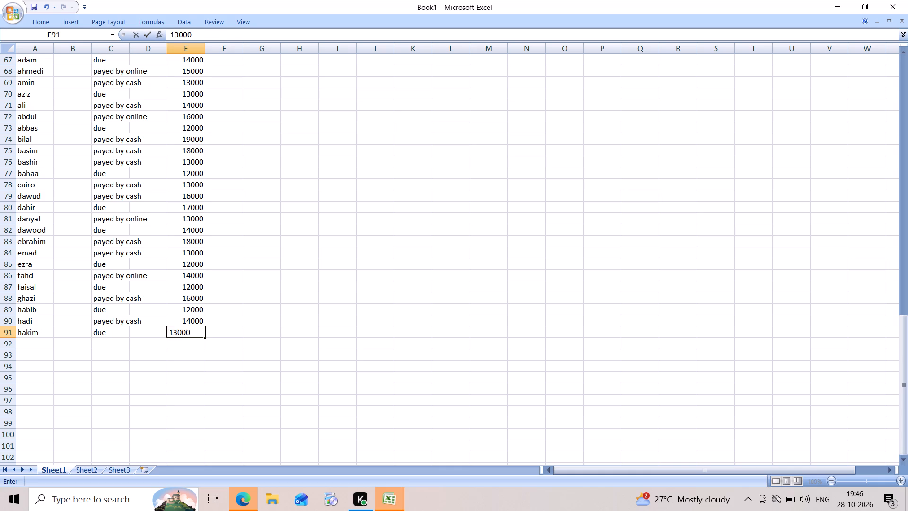
Fill row 92 with the name "hamza" in A92, "payed by online" in C92 and the amount 14000 in E92.
left_click(24, 344)
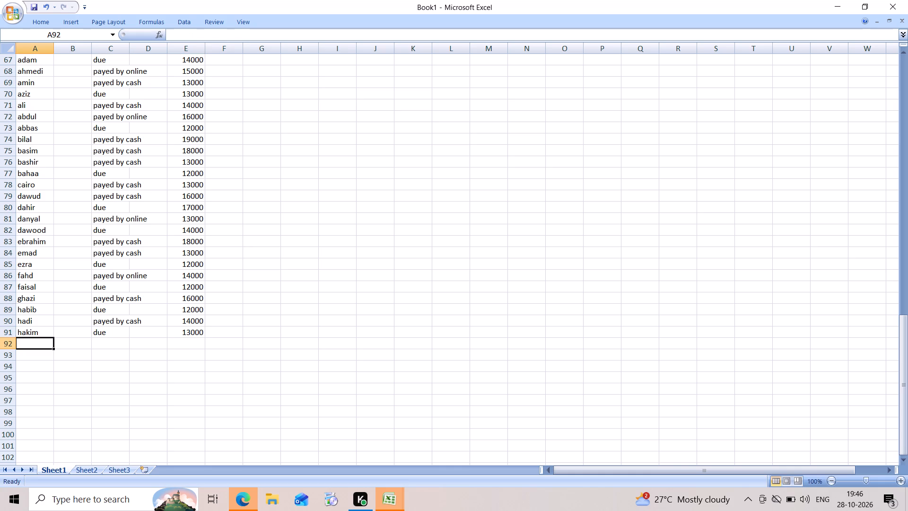
type("ha")
key("m")
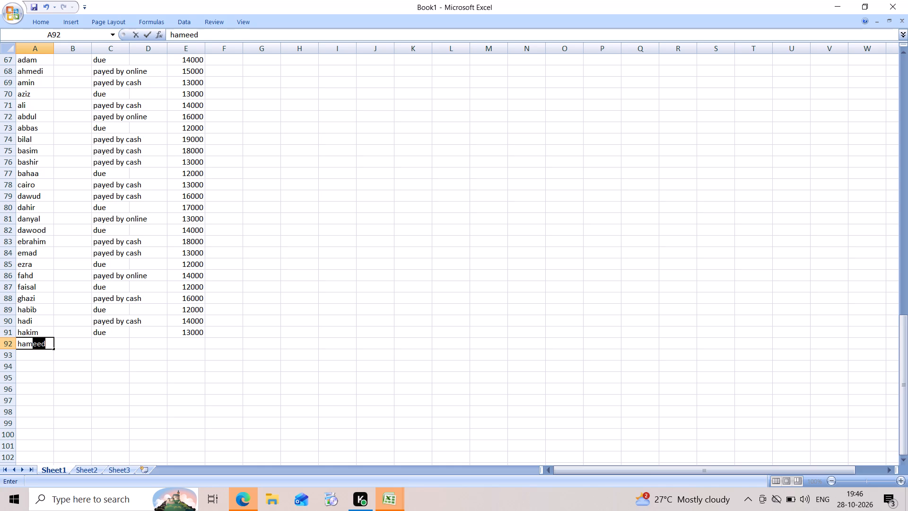
type("za")
left_click(108, 340)
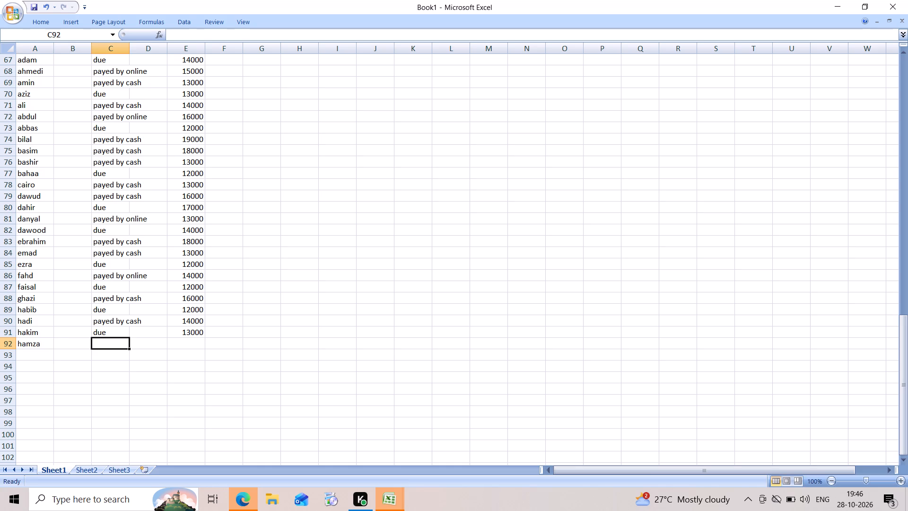
type("payed")
key("space")
type("by online")
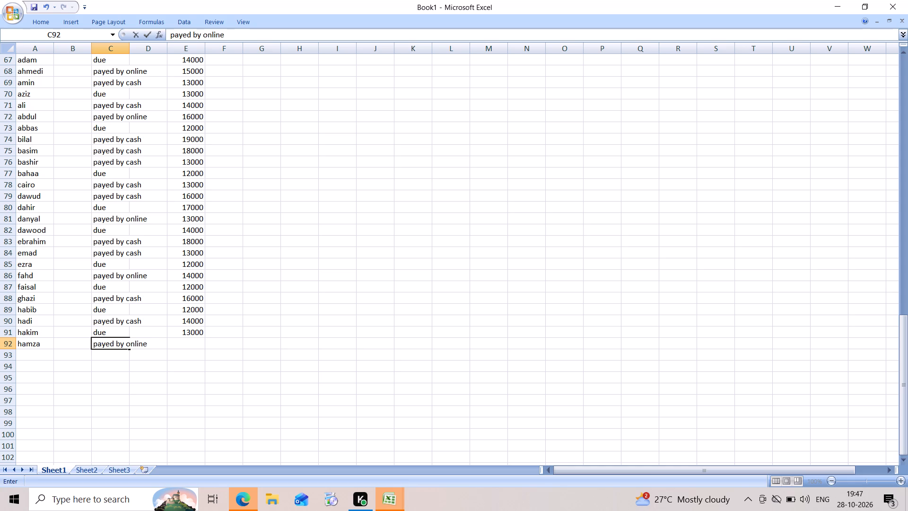
left_click(194, 347)
type("14000")
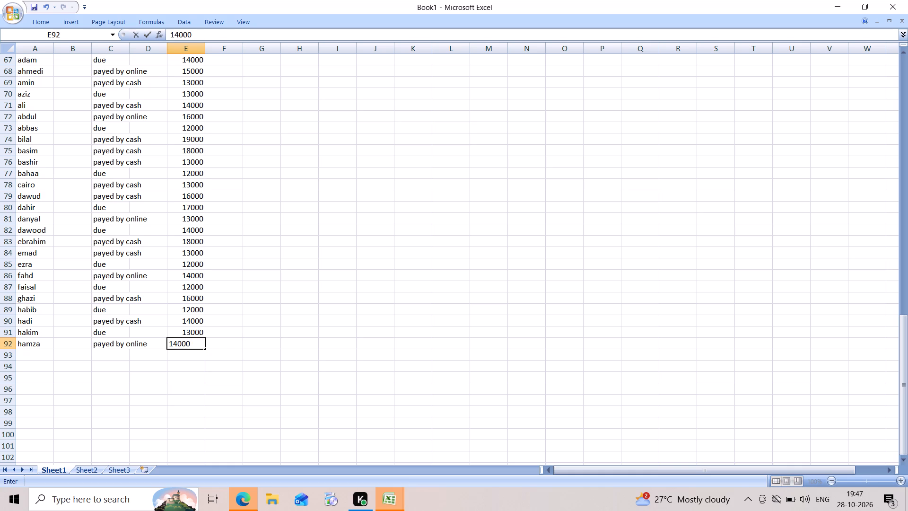
Fill row 93 with the name "idris" in A93, "due" in C93 and the amount 15000 in E93.
left_click(33, 356)
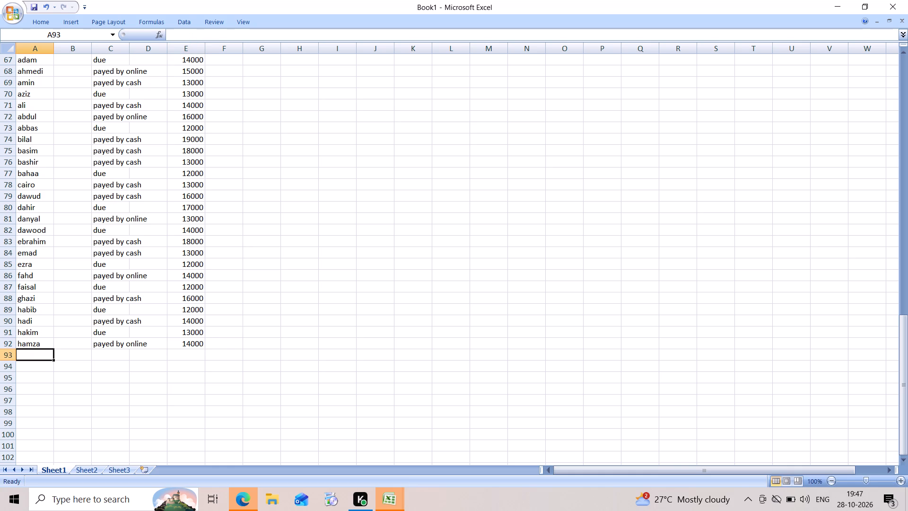
type("id")
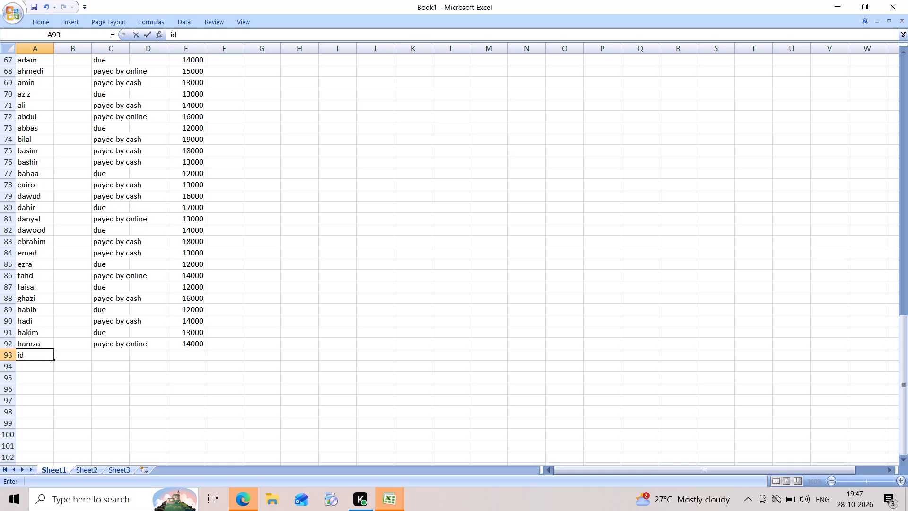
type("ris")
left_click(100, 355)
type("due")
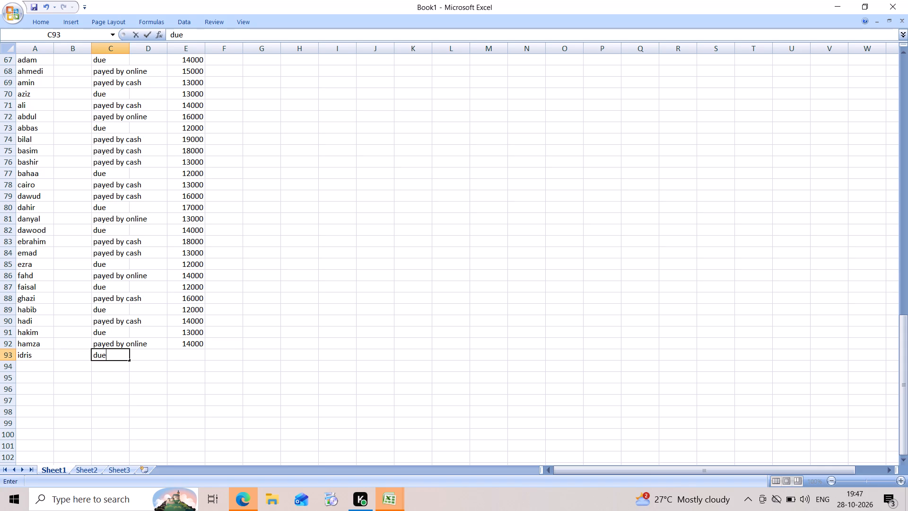
left_click(185, 354)
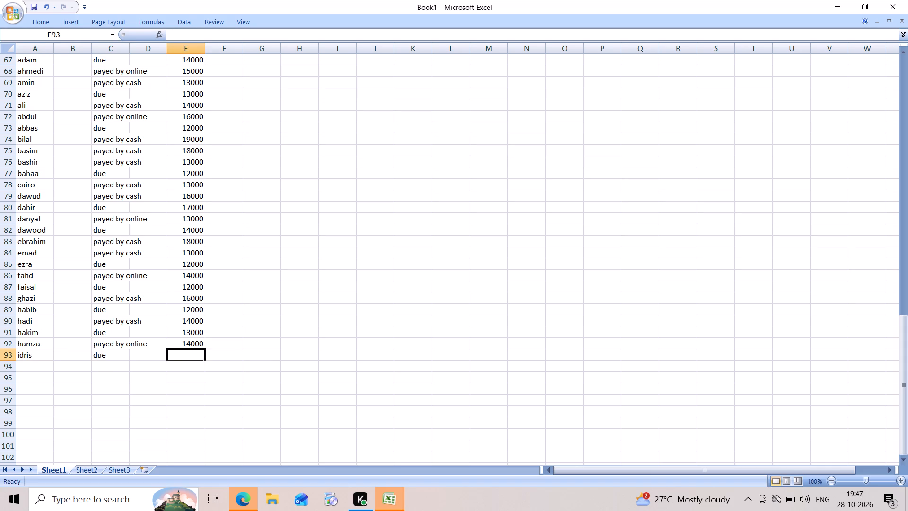
type("15000")
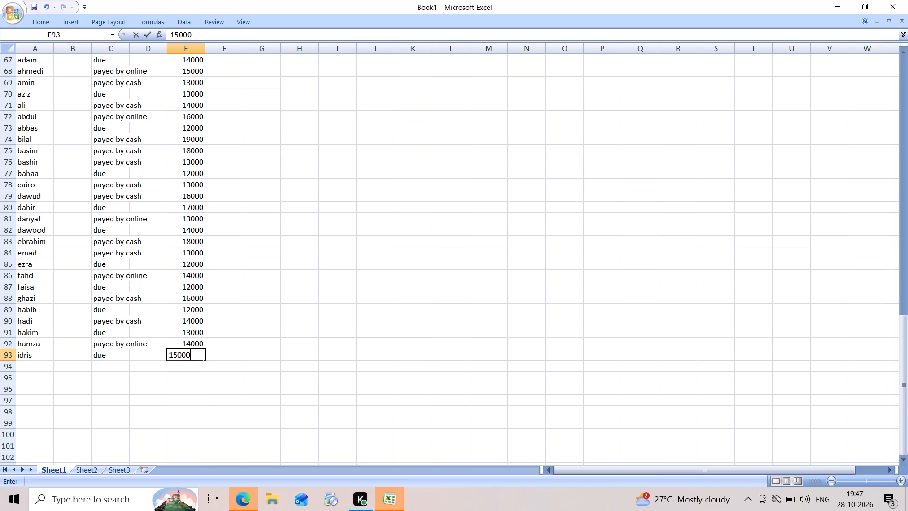
Fill row 94 with the name "imad" in A94, "payed by cash" in C94 and the amount 16000 in E94.
left_click(17, 367)
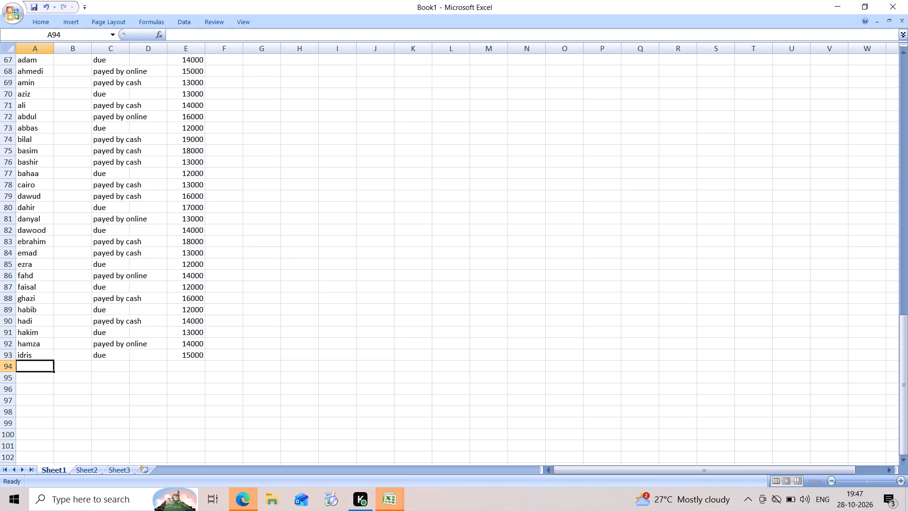
type("imad")
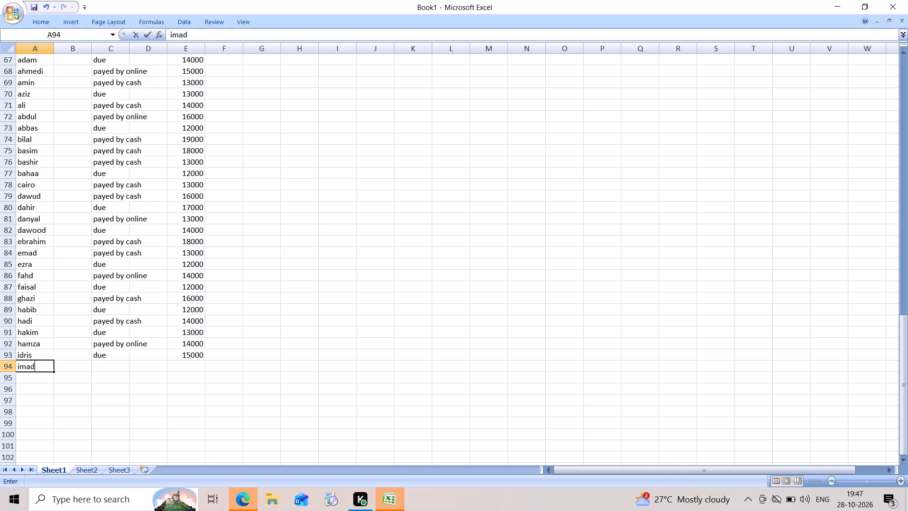
left_click(104, 367)
type("payed by")
key("space")
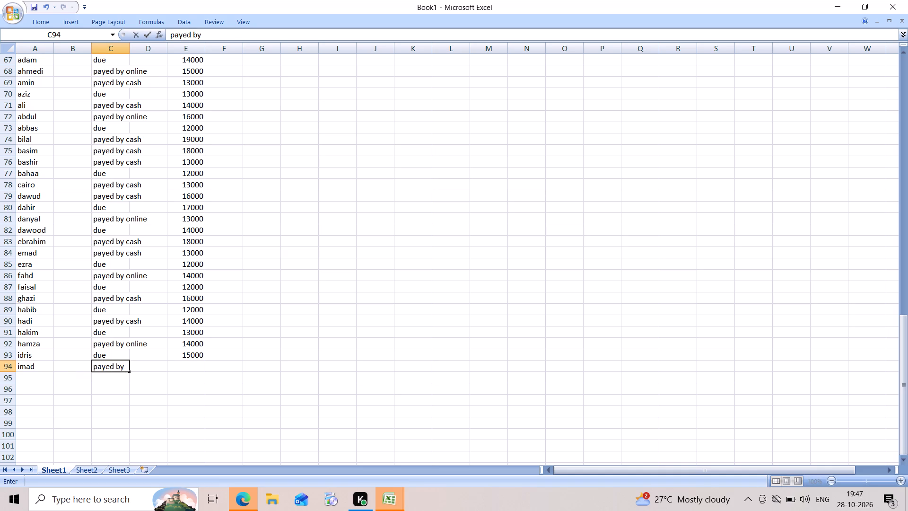
type("cash")
left_click(183, 364)
key("1")
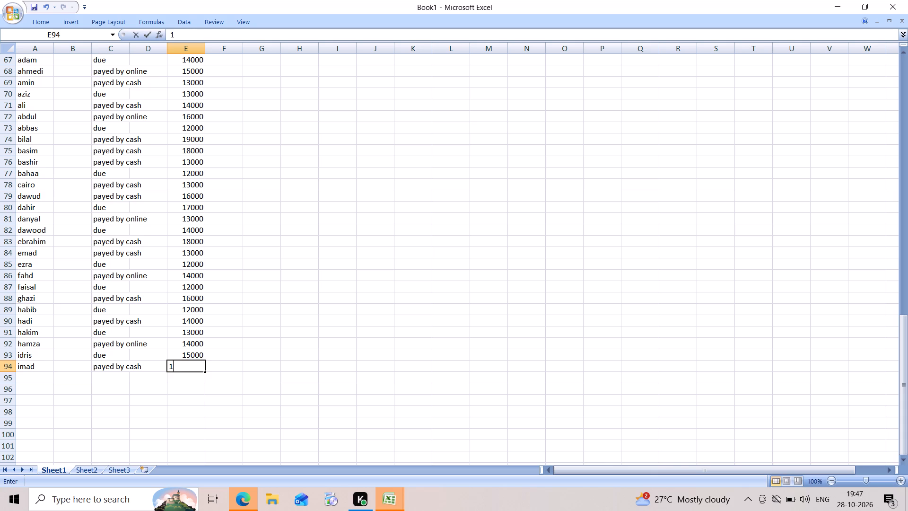
type("6000")
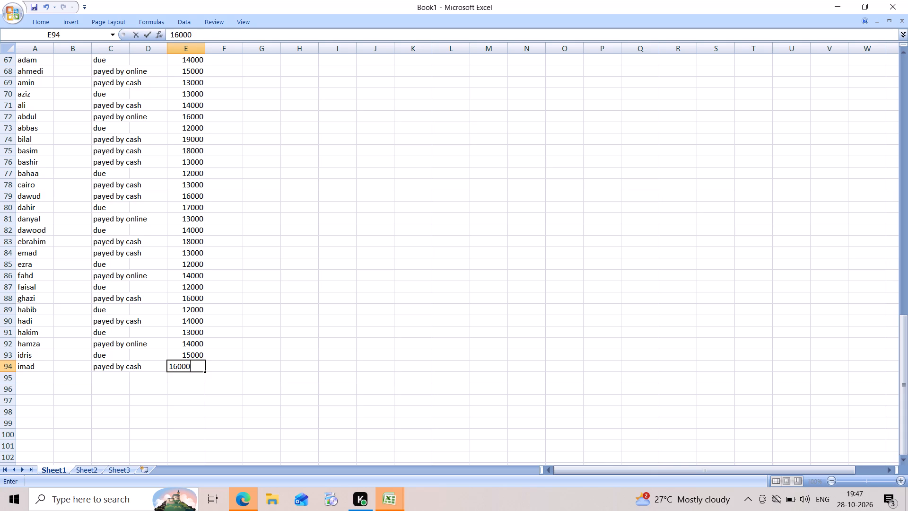
Fill row 95 with the name "jabir" in A95, "payed by cash" in C95 and the amount 17000 in E95.
left_click(36, 377)
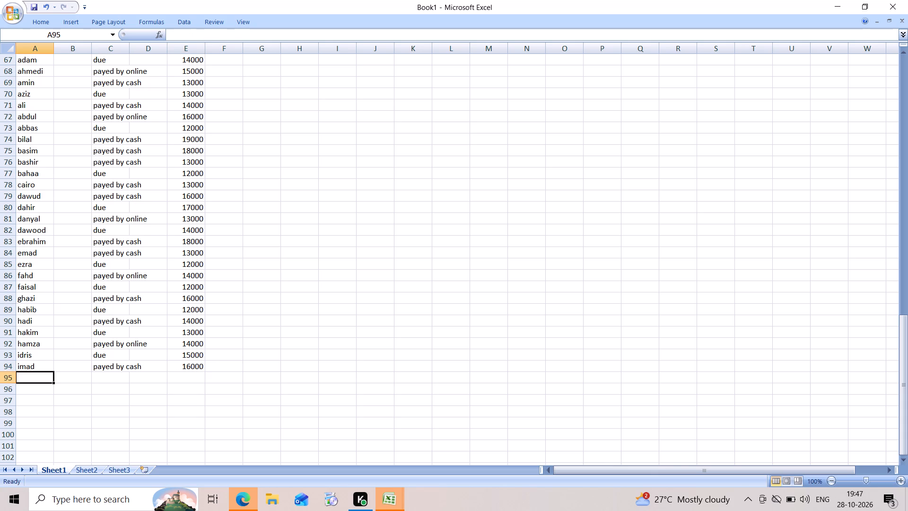
type("ja")
type("bir")
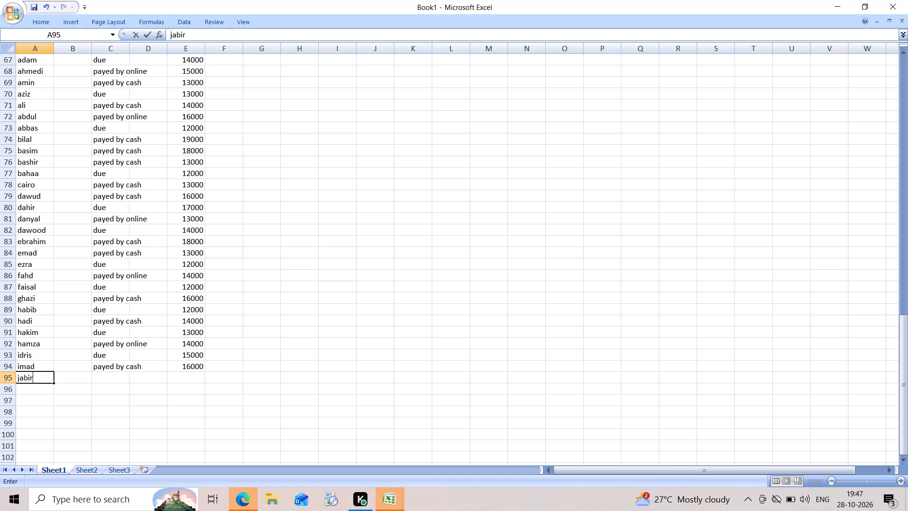
left_click(96, 382)
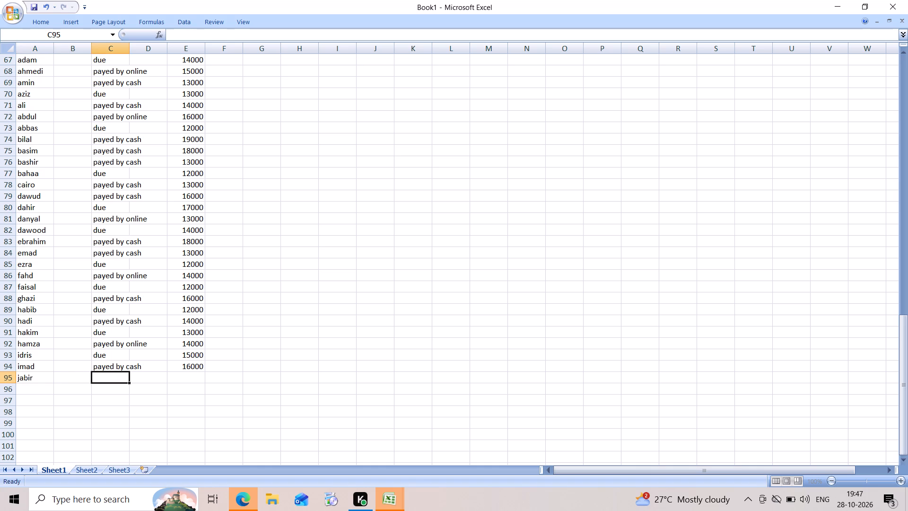
type("payed by va")
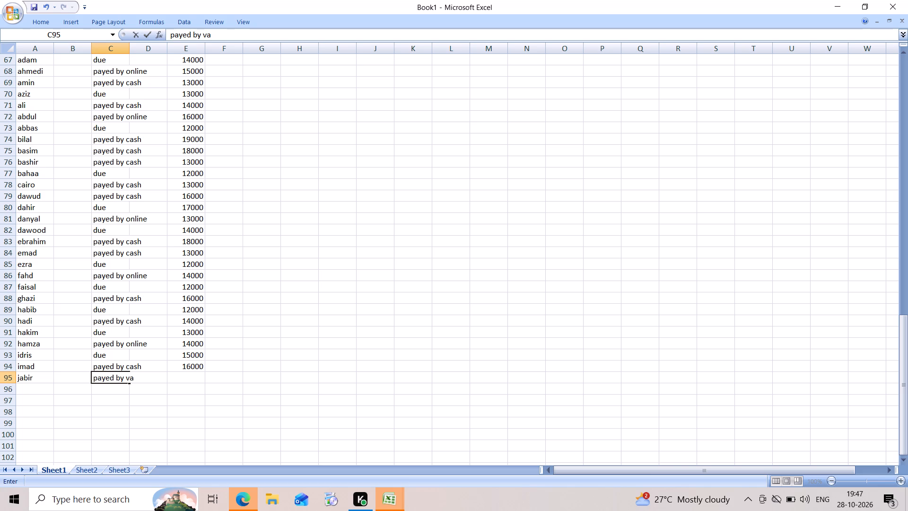
key("BackSpace")
key("BackSpace")
type("cash")
left_click(179, 378)
type("17")
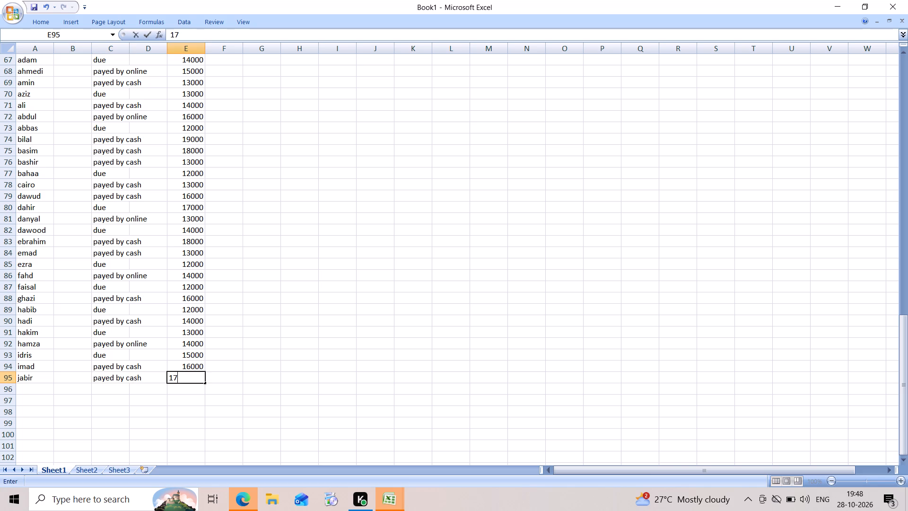
type("000")
Fill row 96 with the name "kareem" in A96, "due" in C96 and the amount 20000 in E96.
left_click(42, 387)
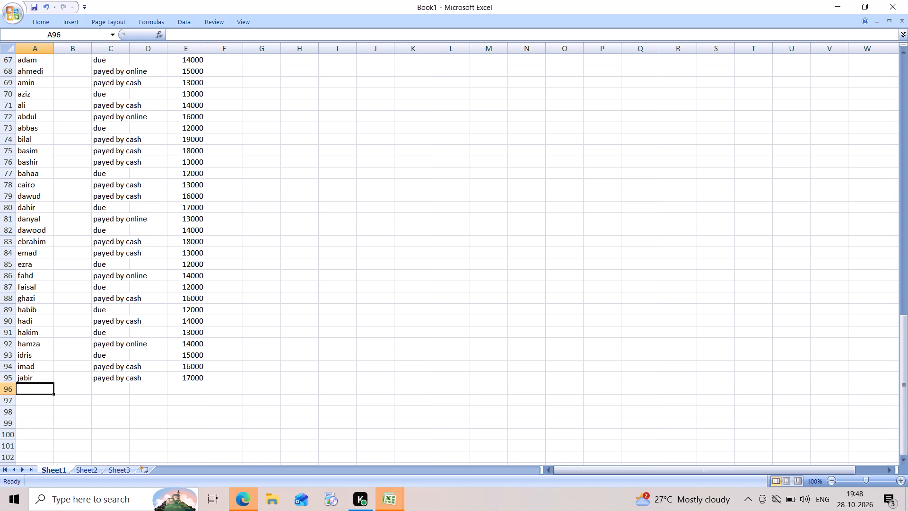
type("kareem")
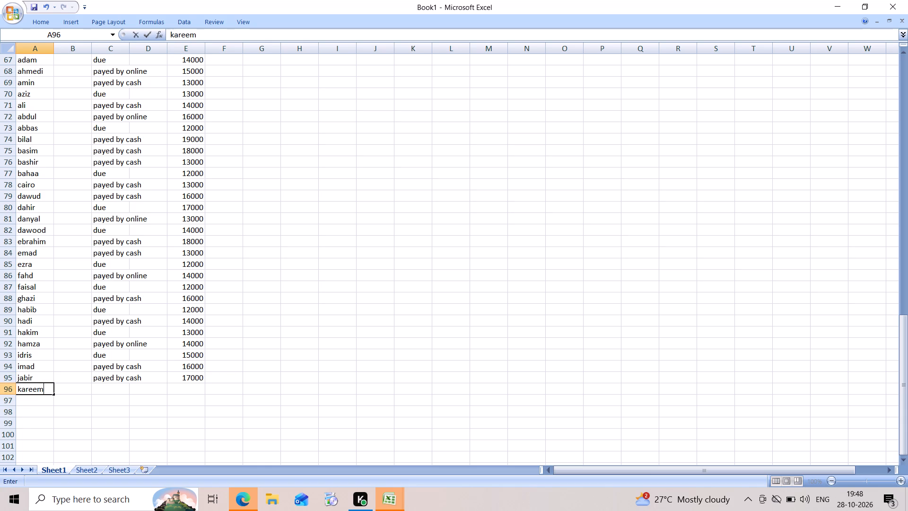
left_click(105, 387)
type("due")
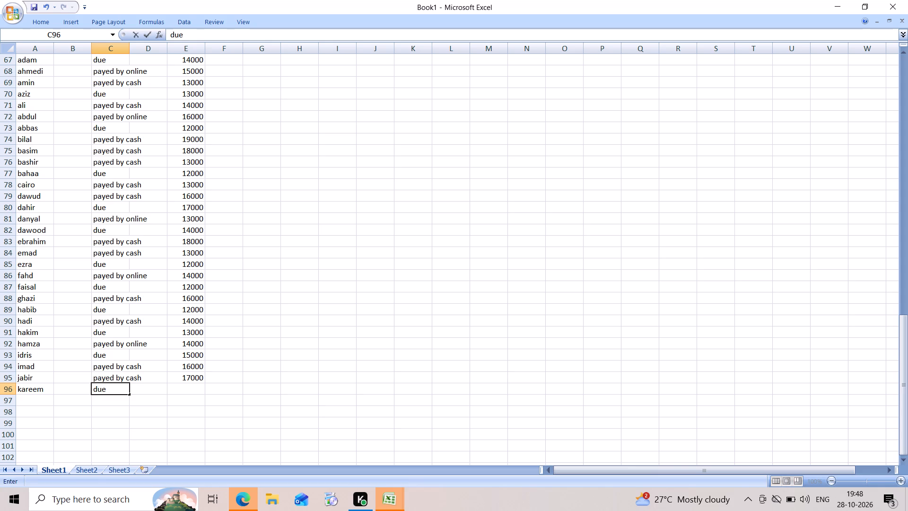
left_click(192, 392)
type("20000")
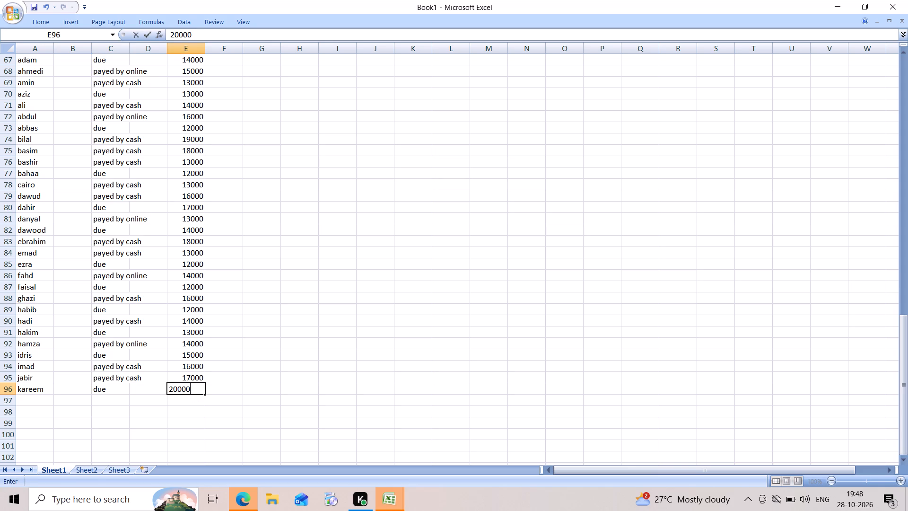
Replace the amount in E96 with 12000.
key("BackSpace")
key("BackSpace")
key("BackSpace")
key("BackSpace")
key("BackSpace")
type("12000")
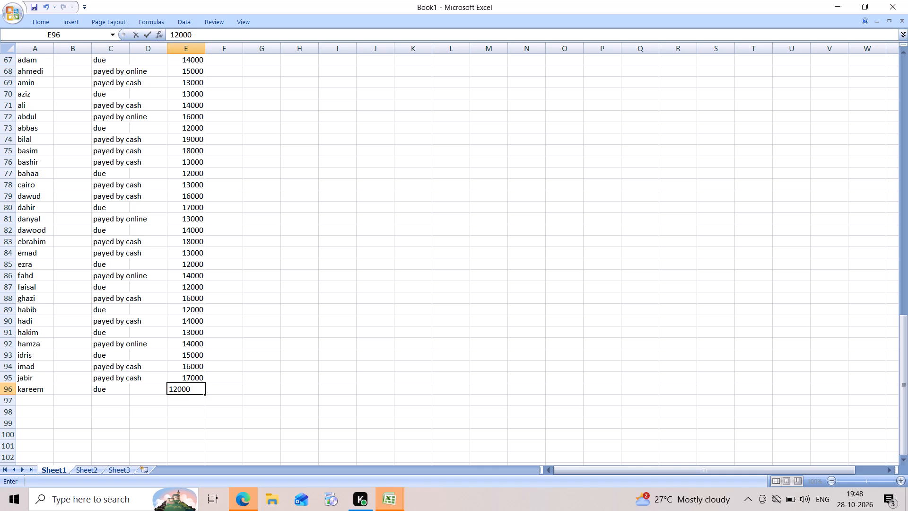
Fill row 97 with the name "khalid" in A97, "payed by cash" in C97 and the amount 13000 in E97.
left_click(26, 405)
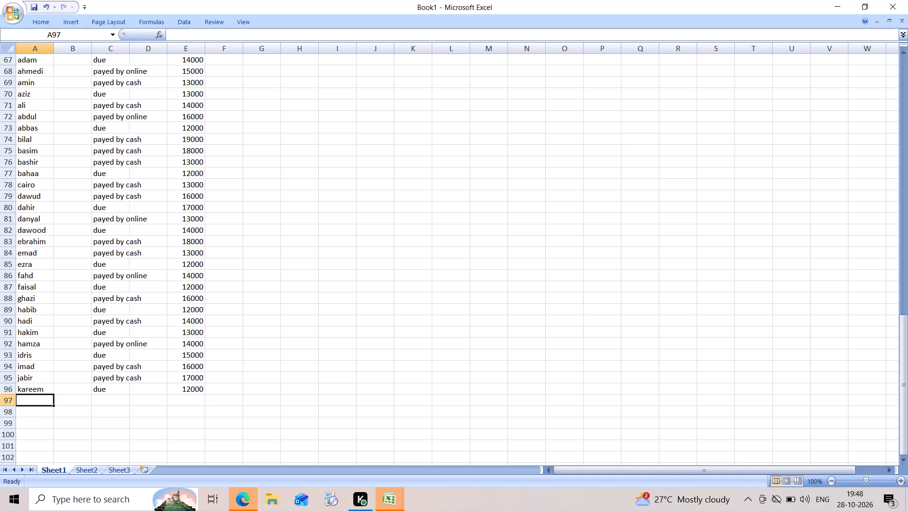
type("kh")
key("a")
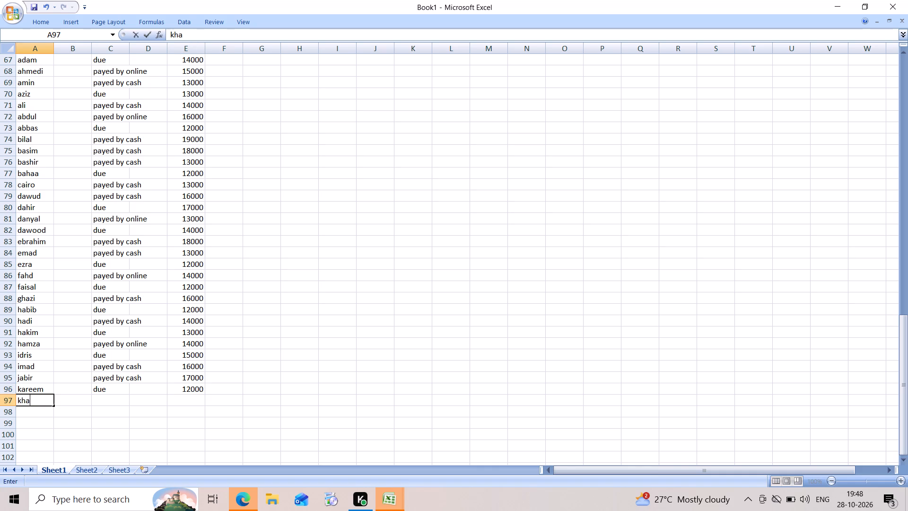
type("lid")
left_click(95, 402)
type("payed by cash")
key("space")
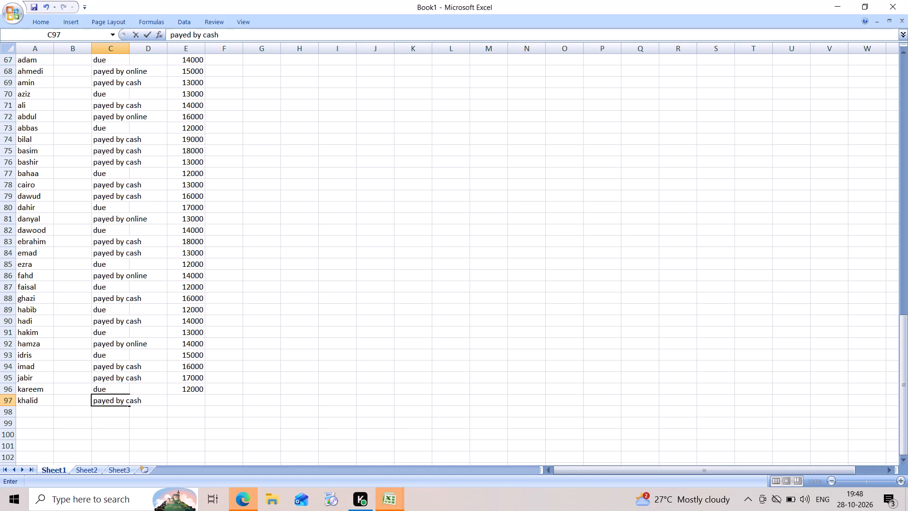
left_click(201, 402)
type("13000")
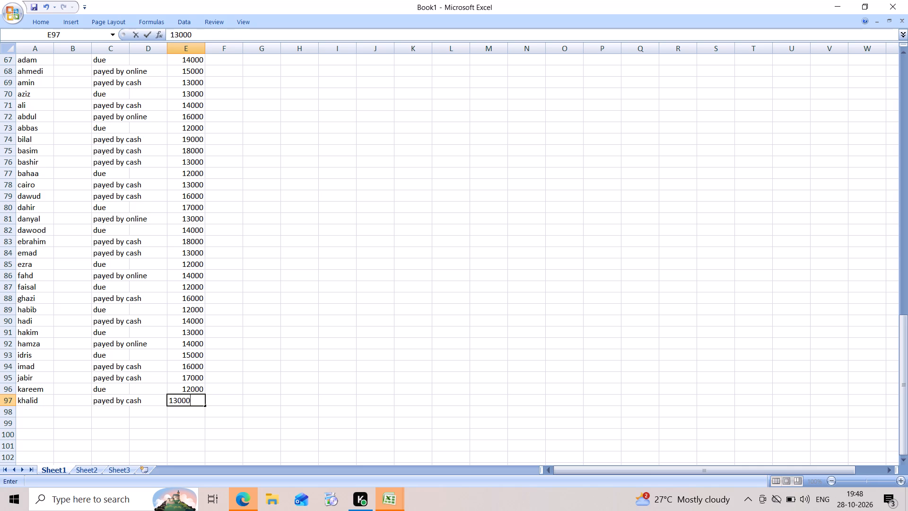
Fill row 98 with the next person's name in A98, "payed by online" in C98 and the amount 12000 in E98.
left_click(44, 414)
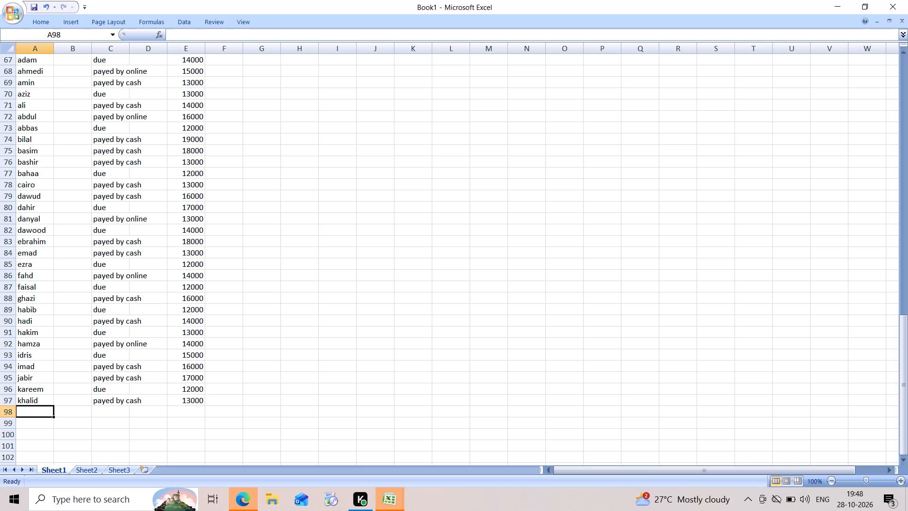
key("a")
type("bdul ma")
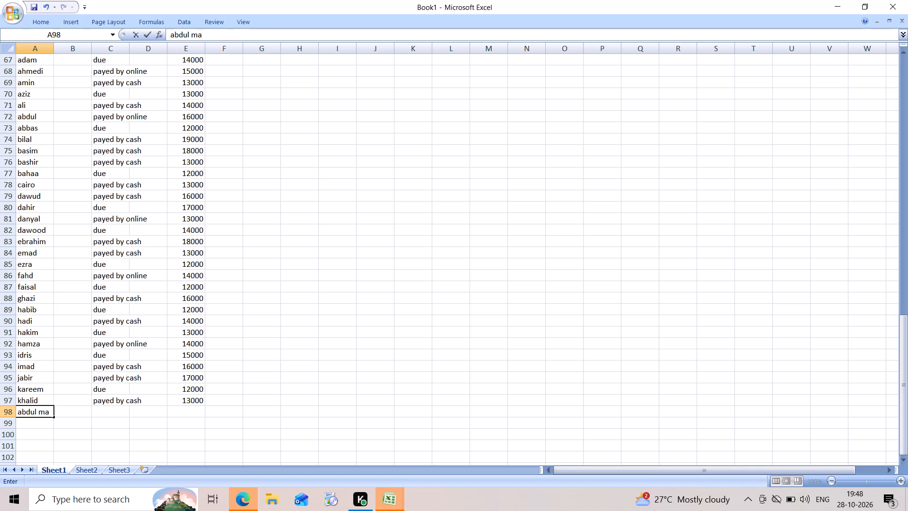
key("l")
type("ik")
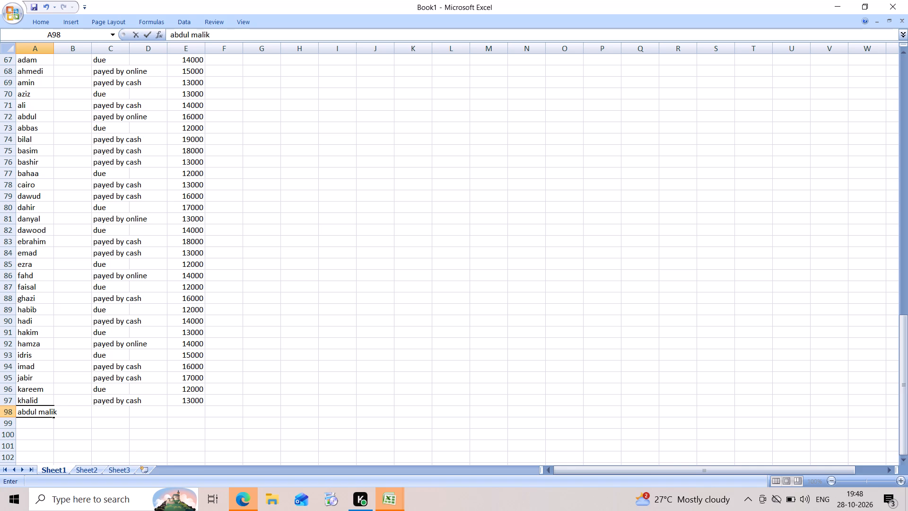
left_click(105, 409)
type("payed by")
key("space")
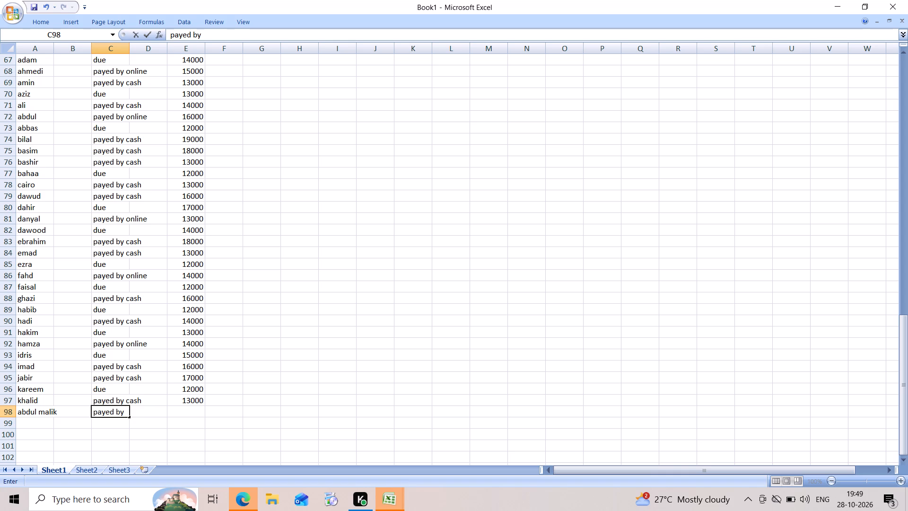
type("om")
key("BackSpace")
type("nline")
key("space")
left_click(188, 412)
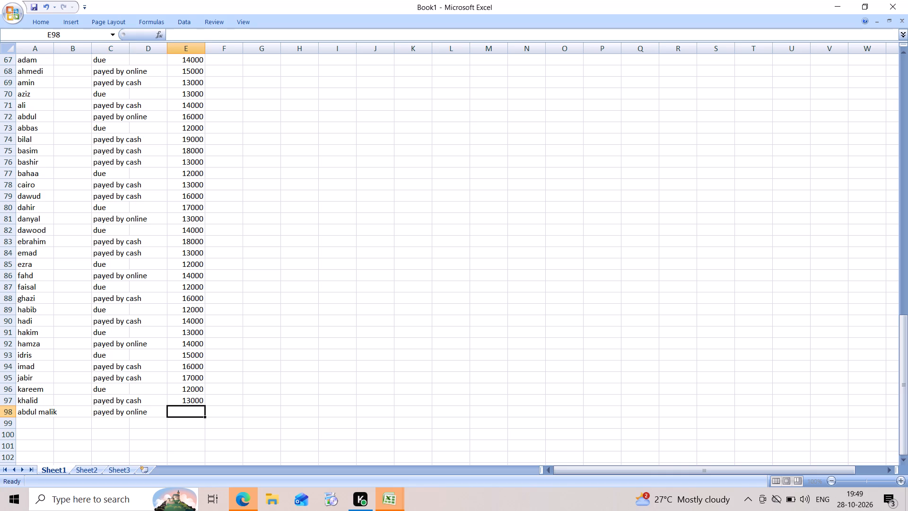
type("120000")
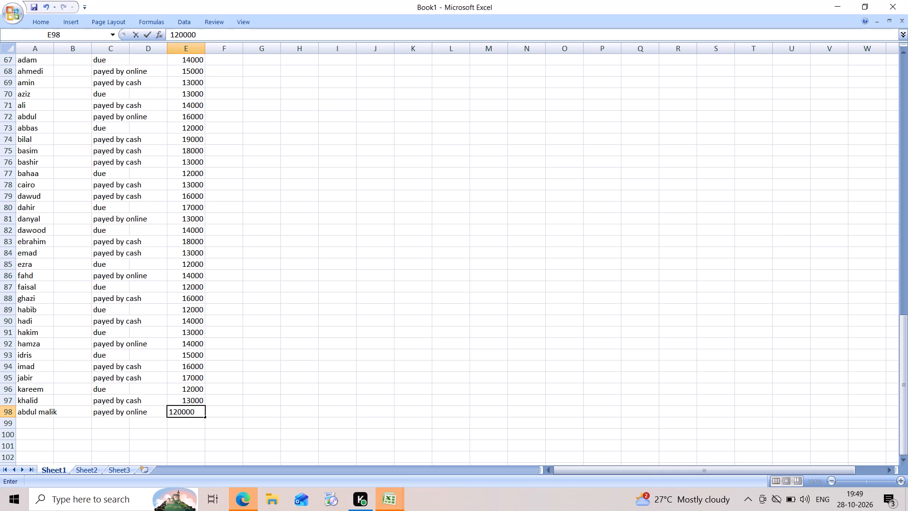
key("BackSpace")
Fill row 99 with the name "majid" in A99, "due" in C99 and the amount 5000 in E99.
left_click(25, 425)
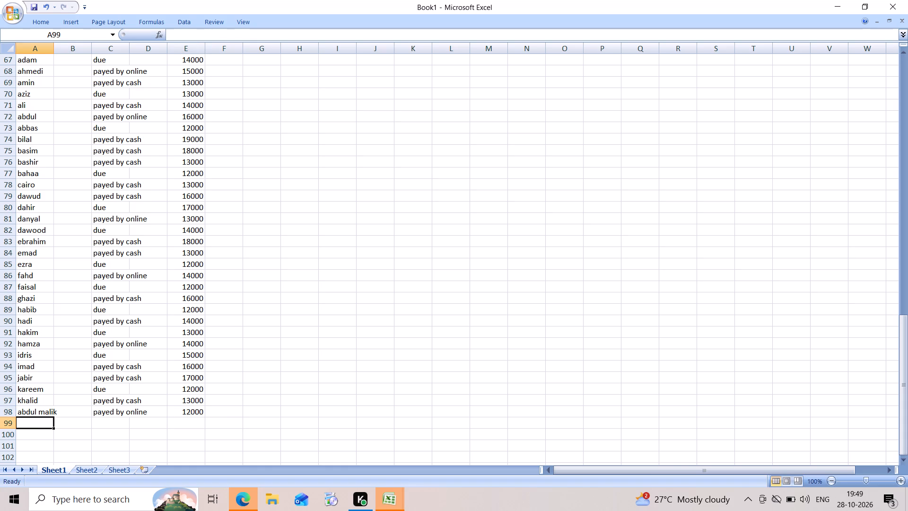
type("majid")
key("space")
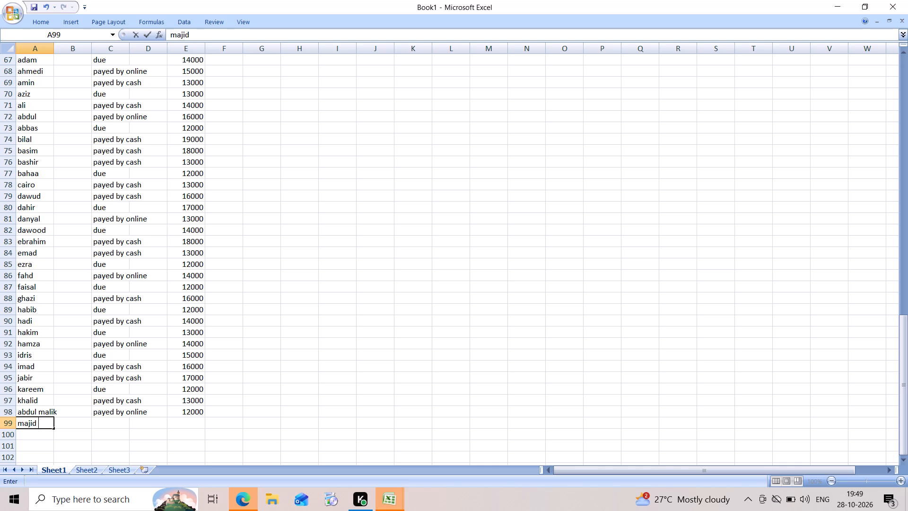
left_click(106, 424)
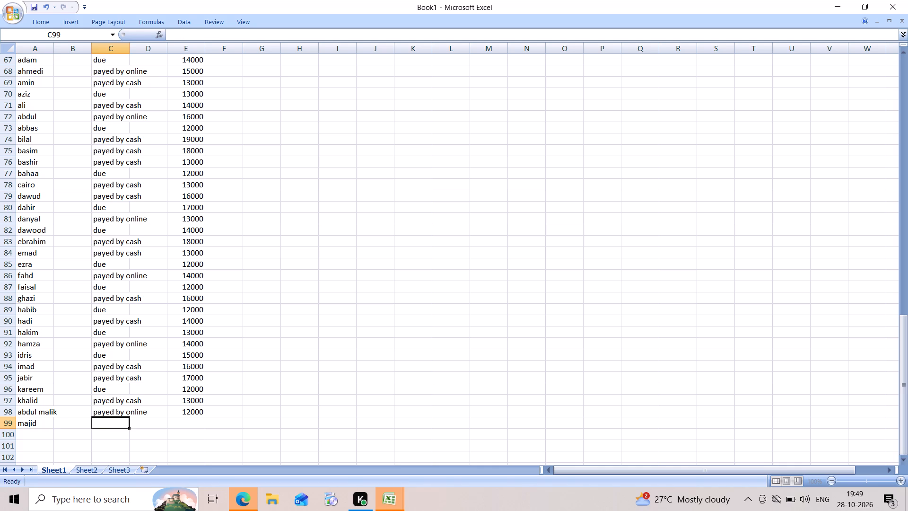
type("dur")
key("space")
key("BackSpace")
key("BackSpace")
key("e")
left_click(182, 425)
key("1")
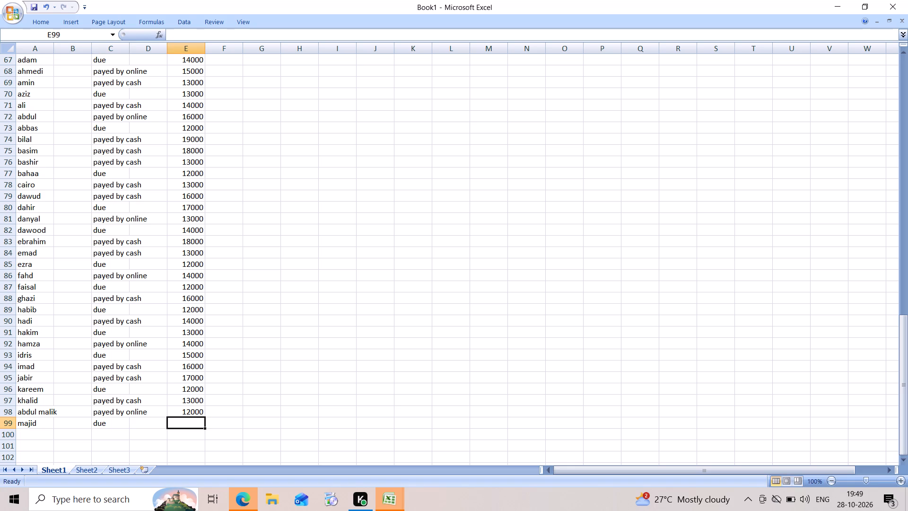
key("5")
type("0000")
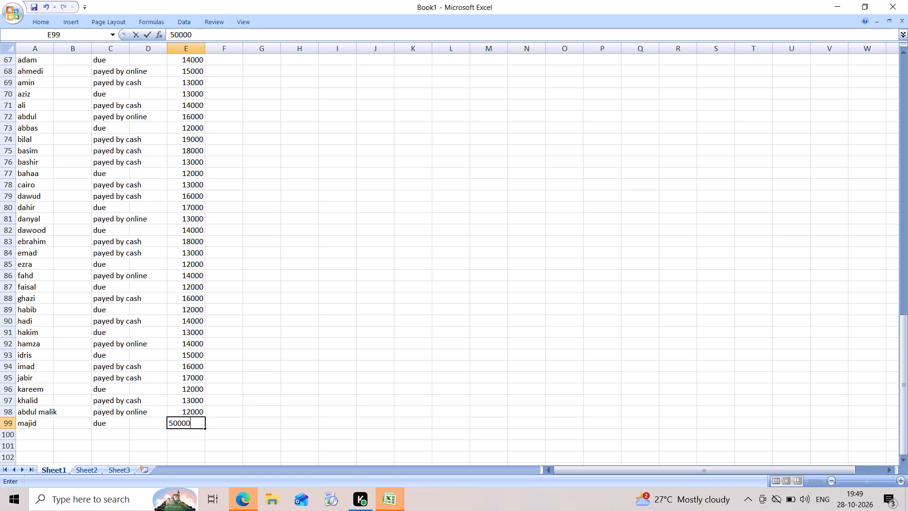
key("BackSpace")
key("BackSpace")
key("BackSpace")
key("BackSpace")
key("BackSpace")
key("5")
type("000")
Fill row 100 with the name "nabil" in A100, "payed by cash" in C100 and the amount 15000 in E100.
left_click(34, 436)
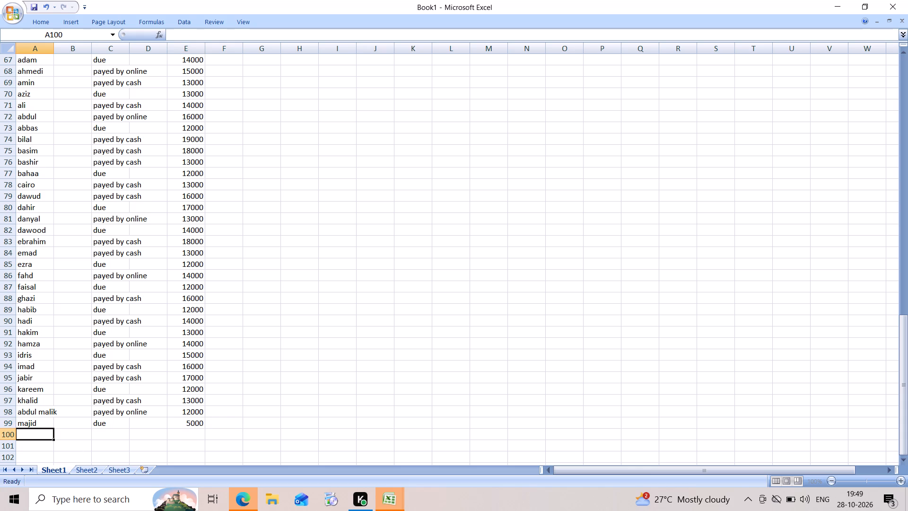
type("na")
type("bil")
left_click(113, 433)
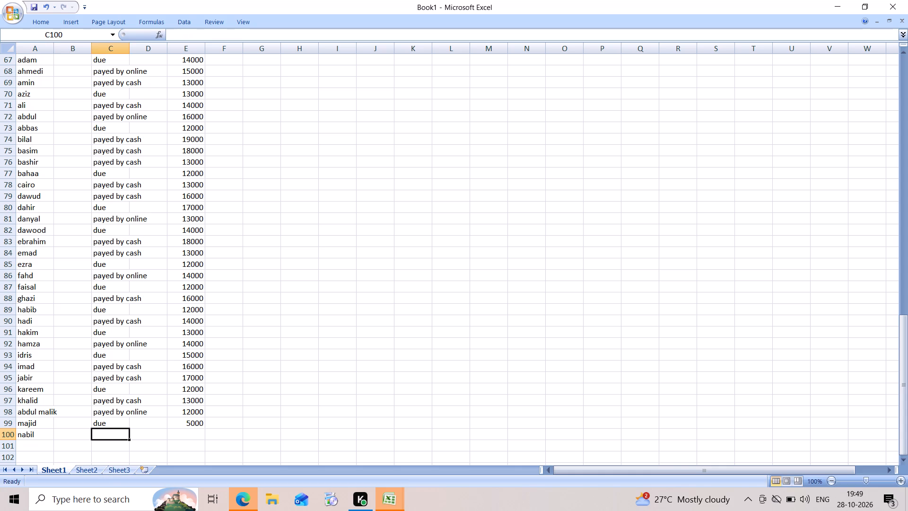
type("payed by cash")
key("space")
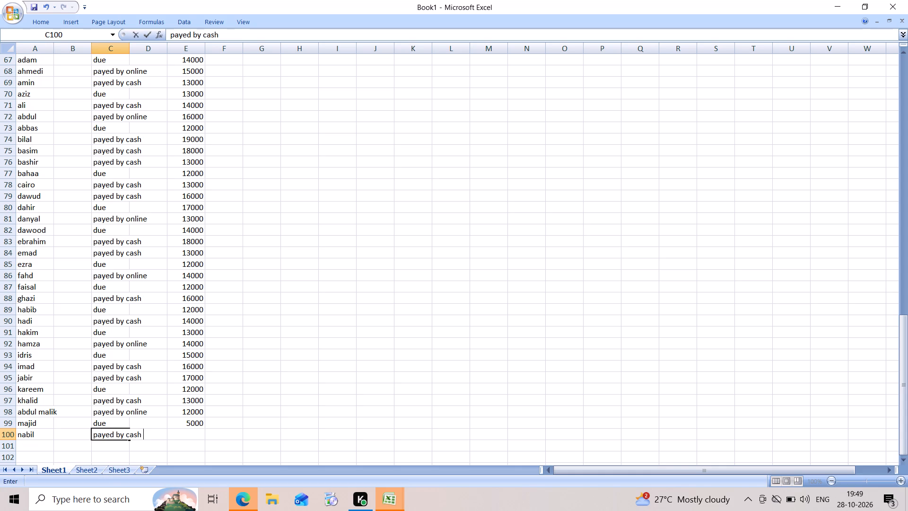
left_click(175, 437)
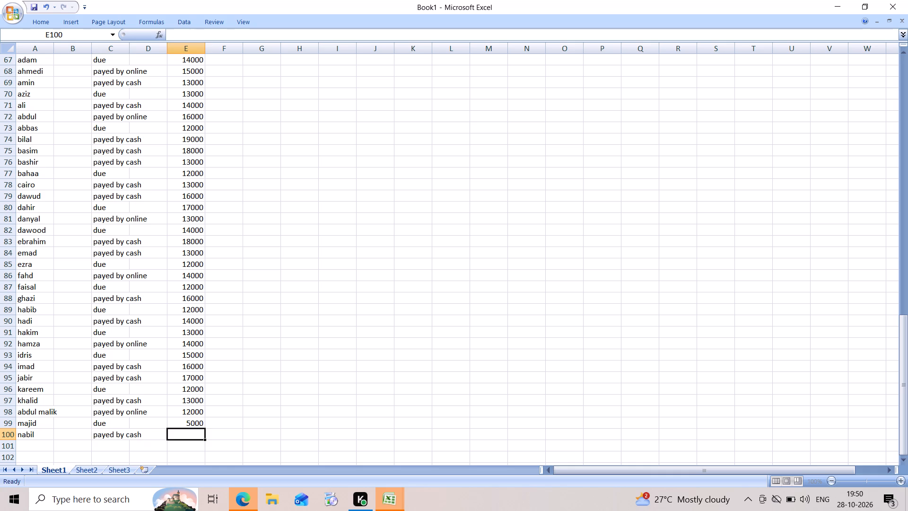
key("1")
key("5")
type("000")
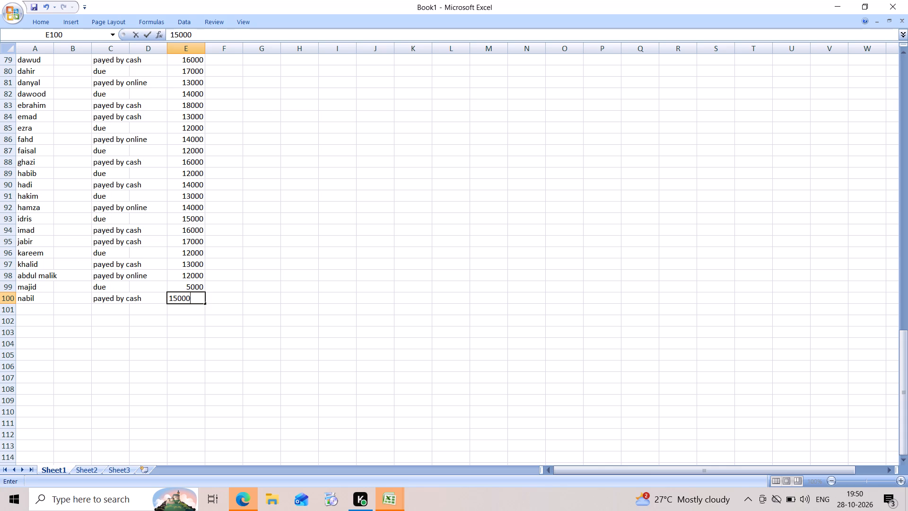
type("ra")
key("BackSpace")
key("BackSpace")
Fill row 101 with the name "nawaf" in A101, "due" in C101 and the amount 14000 in E101.
left_click(47, 313)
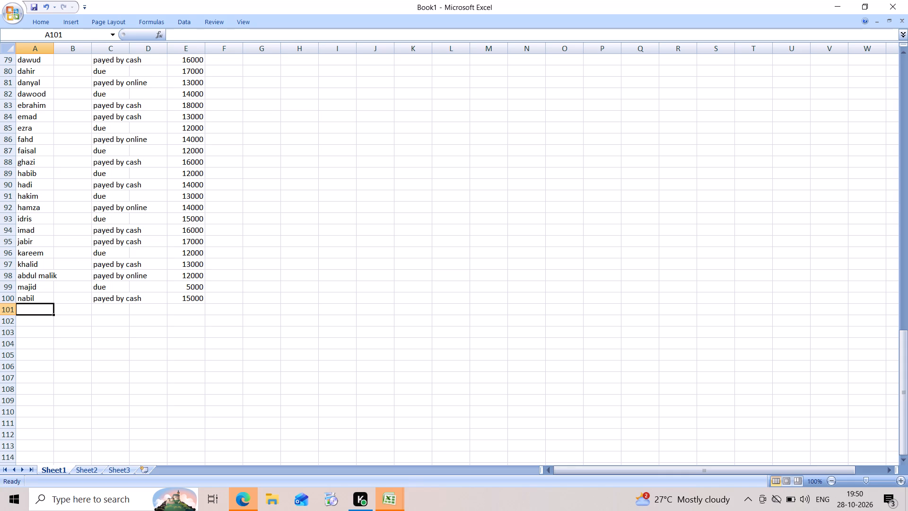
type("na")
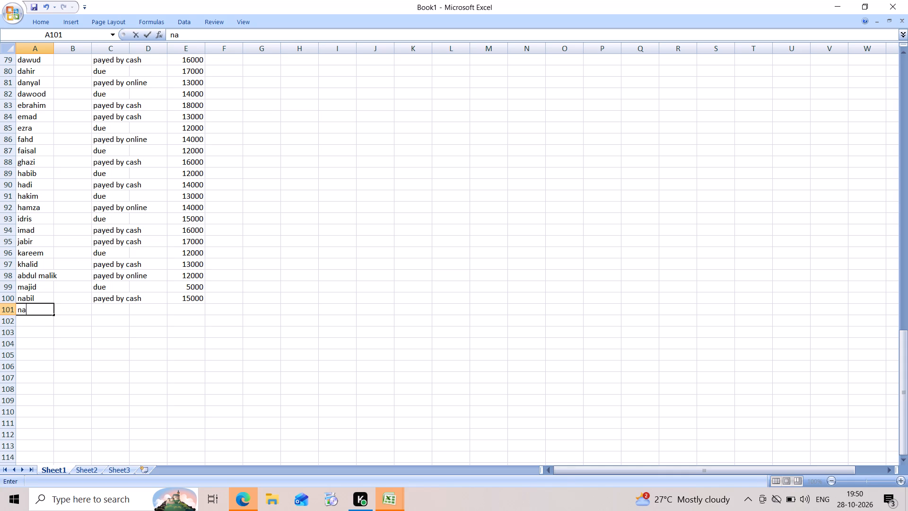
key("w")
type("af")
key("space")
left_click(108, 313)
type("due")
key("space")
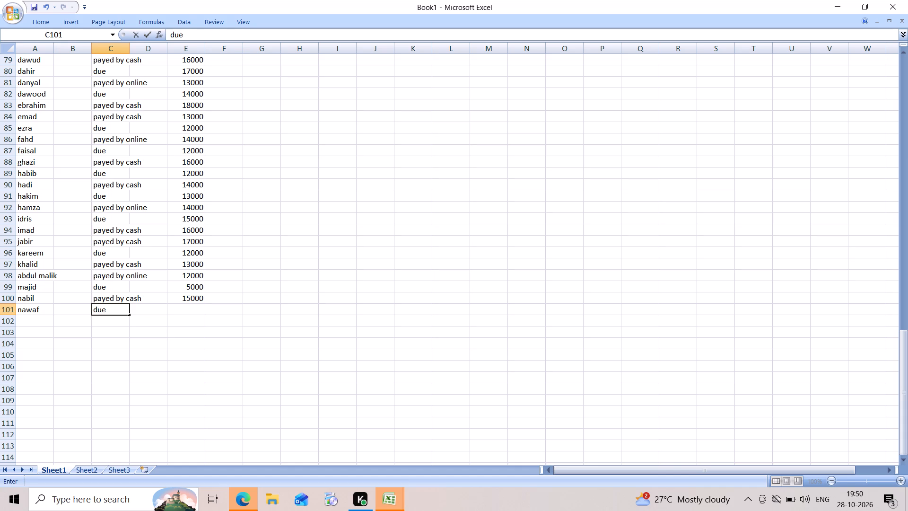
left_click(179, 308)
type("14000")
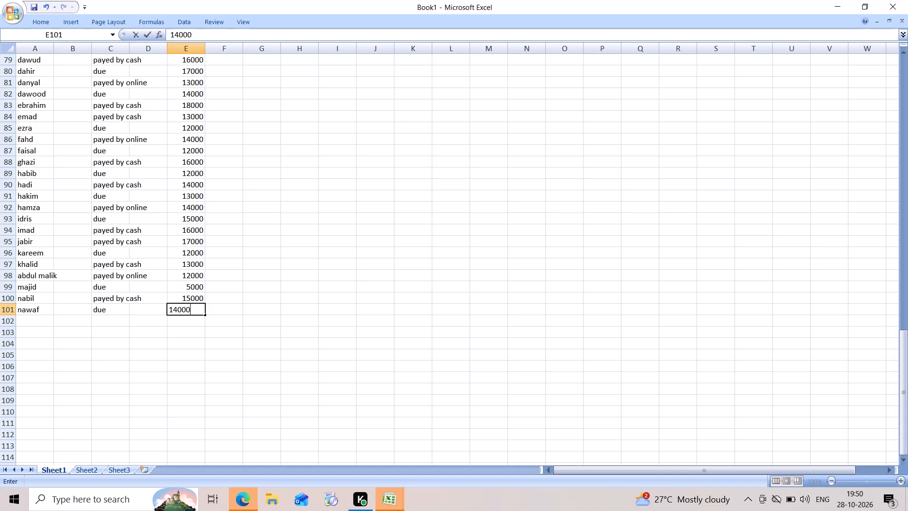
Fill row 102 with the name "yasin" in A102, "payed by cash" in C102 and the amount 13000 in E102.
left_click(37, 323)
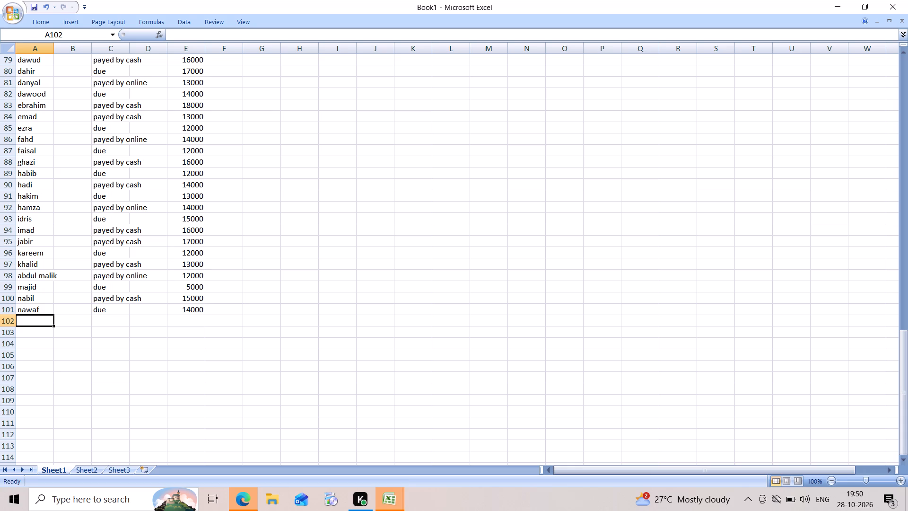
type("yasin")
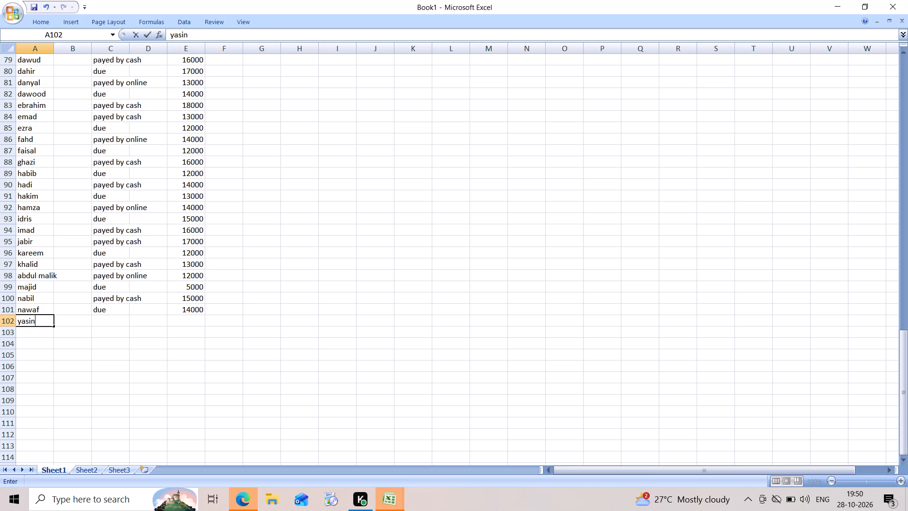
left_click(101, 318)
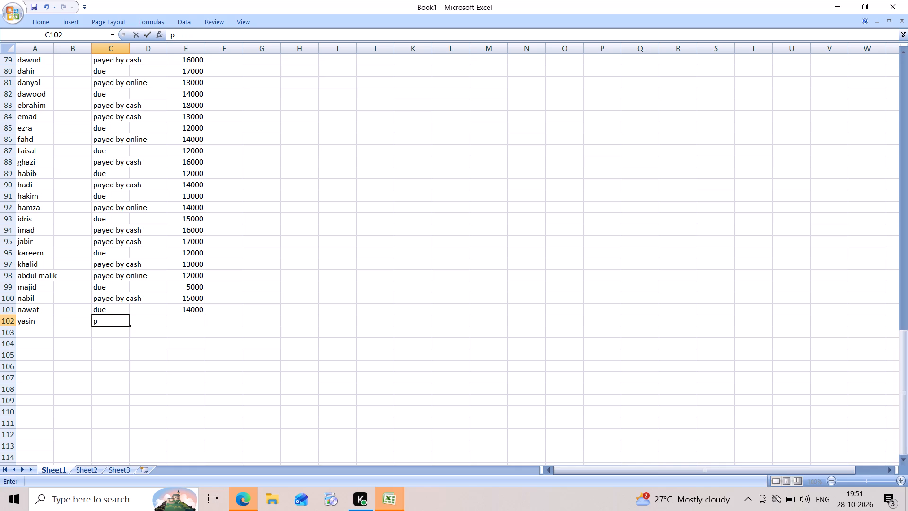
key("a")
key("BackSpace")
key("a")
key("BackSpace")
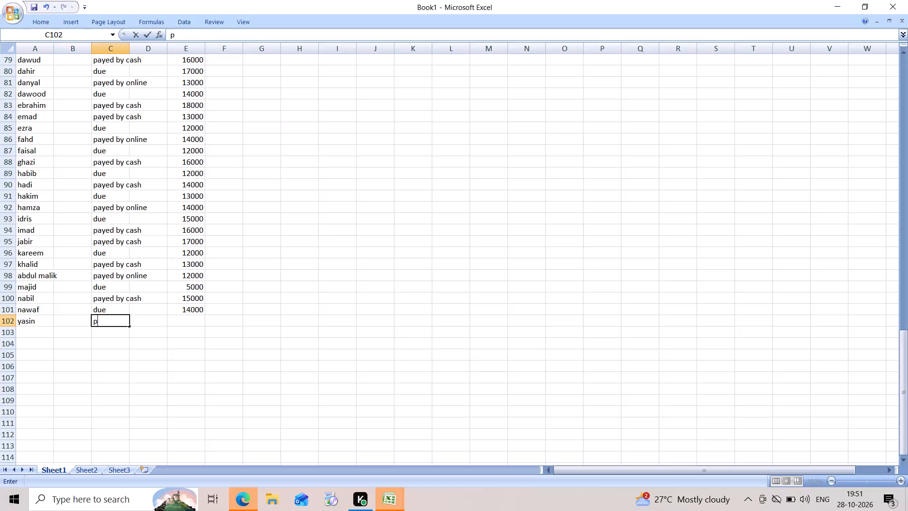
key("a")
type("yed by cash")
left_click(189, 321)
type("13")
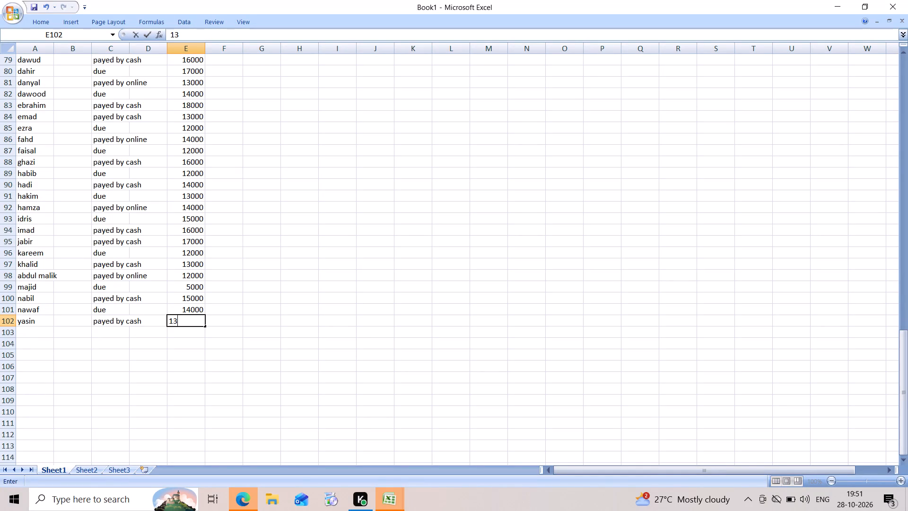
type("--")
key("BackSpace")
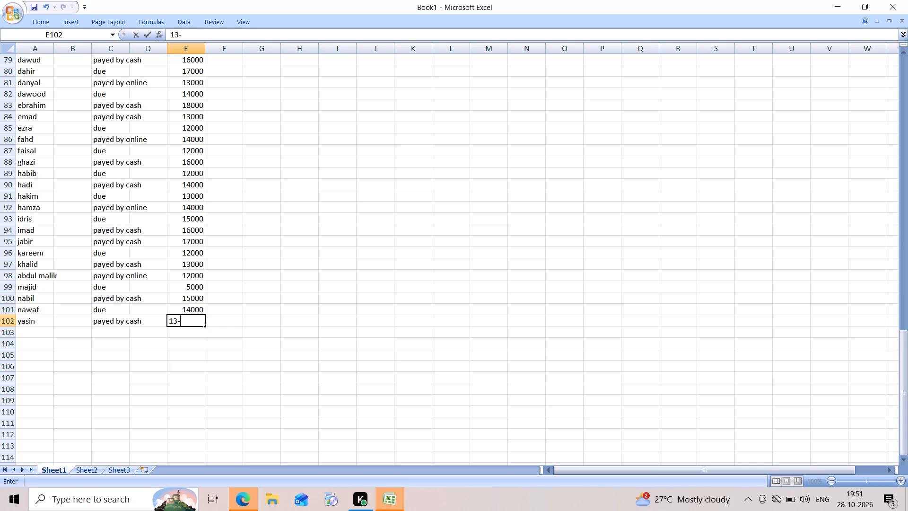
key("BackSpace")
type("000")
Fill row 103 with the name "tamer" in A103, "payed by online" in C103 and the amount 16000 in E103.
left_click(26, 336)
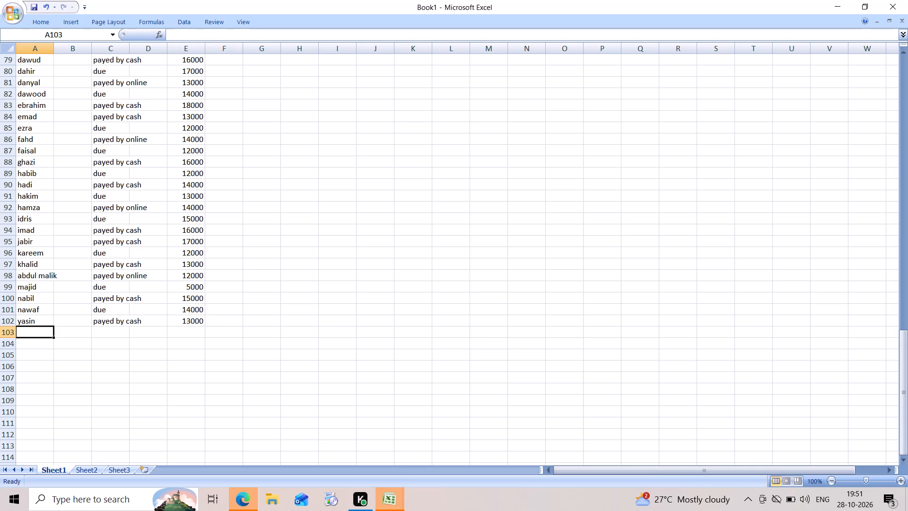
type("tam")
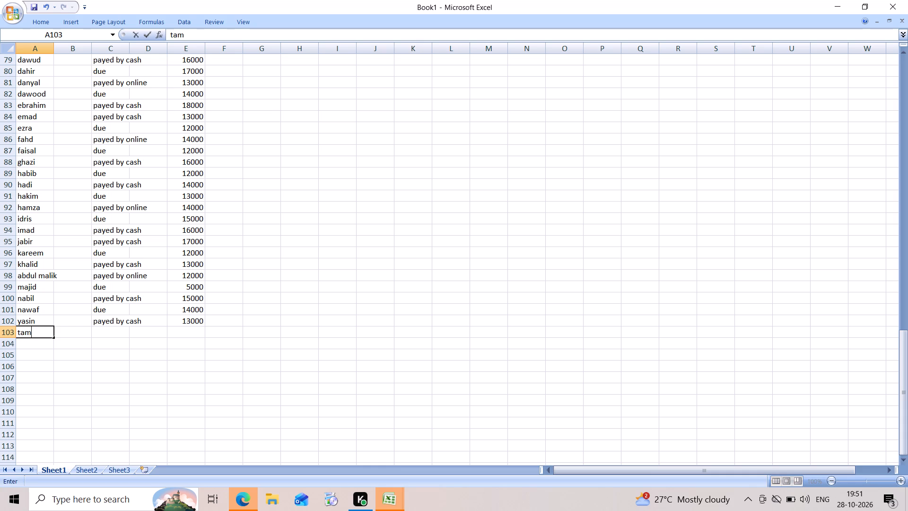
type("er")
left_click(99, 329)
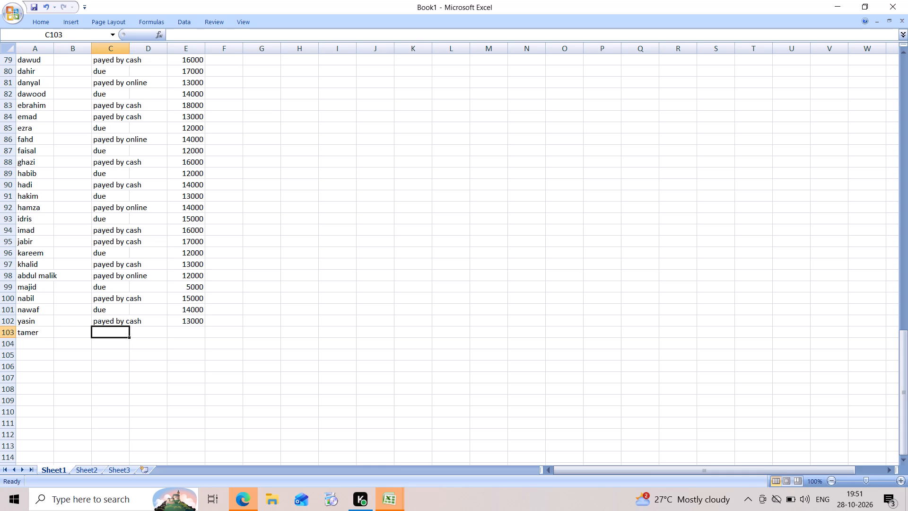
type("YED")
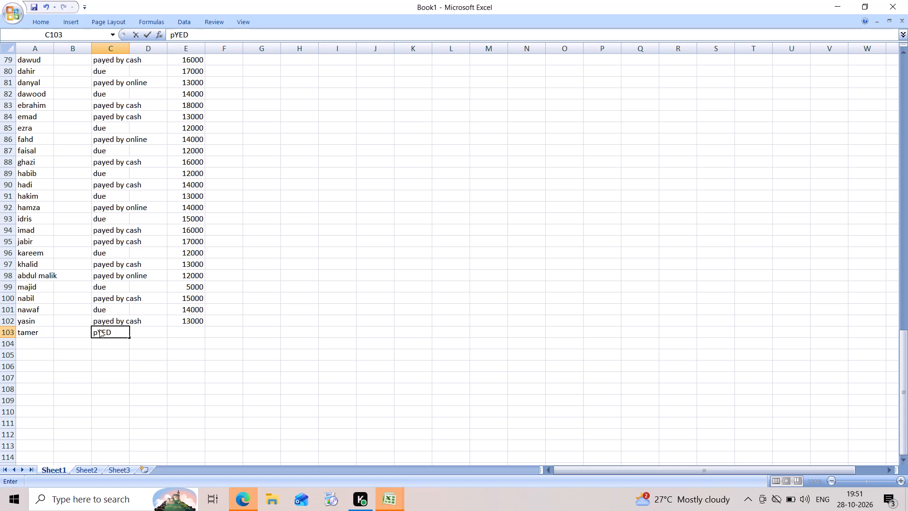
key("BackSpace")
key("BackSpace")
key("BackSpace")
type("ayed by")
key("space")
type("online")
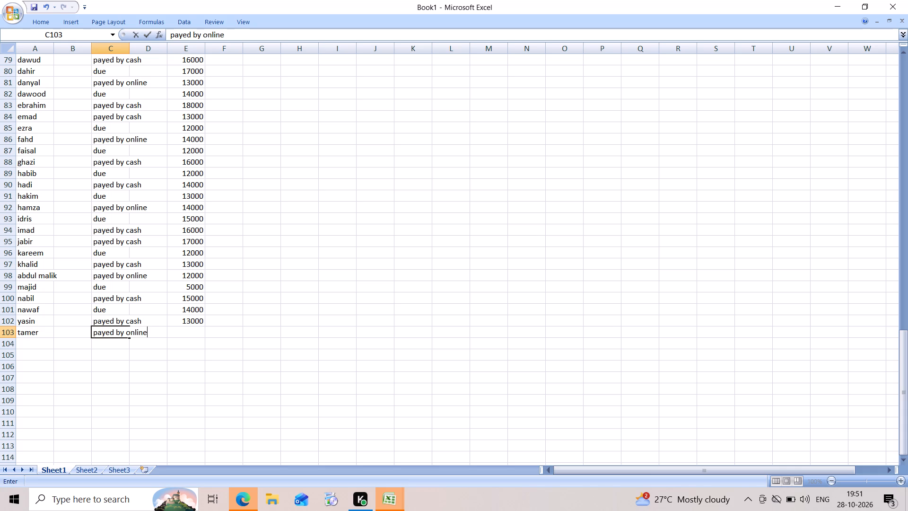
left_click(197, 329)
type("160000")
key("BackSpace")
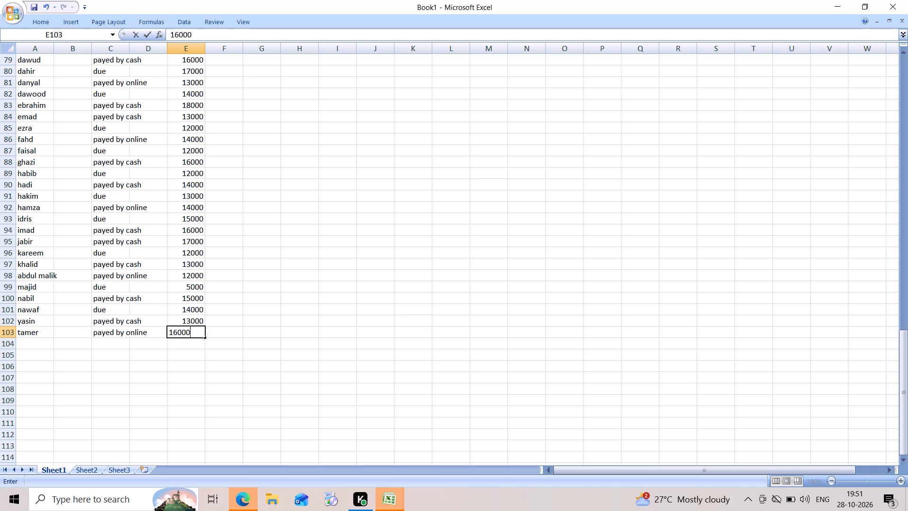
left_click(33, 350)
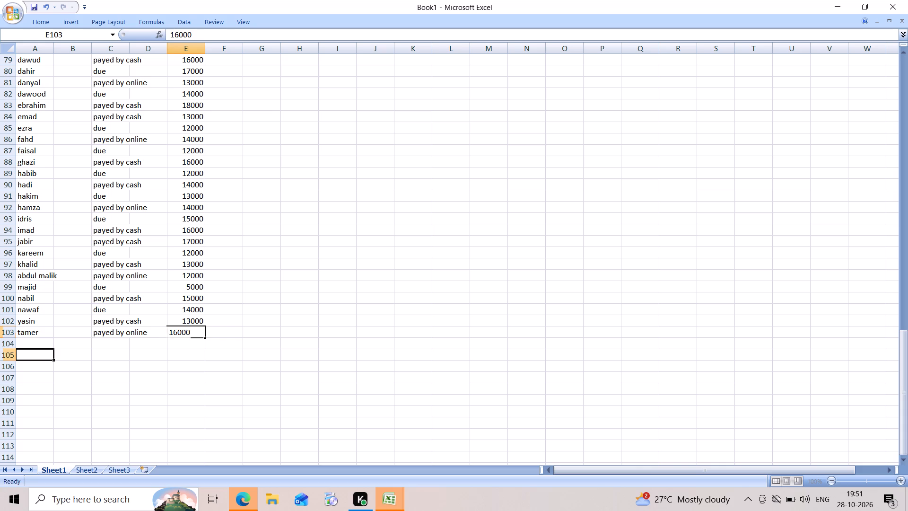
Fill row 104 with the name "saif" in A104, "due" in C104 and the amount 17000 in E104.
left_click(33, 341)
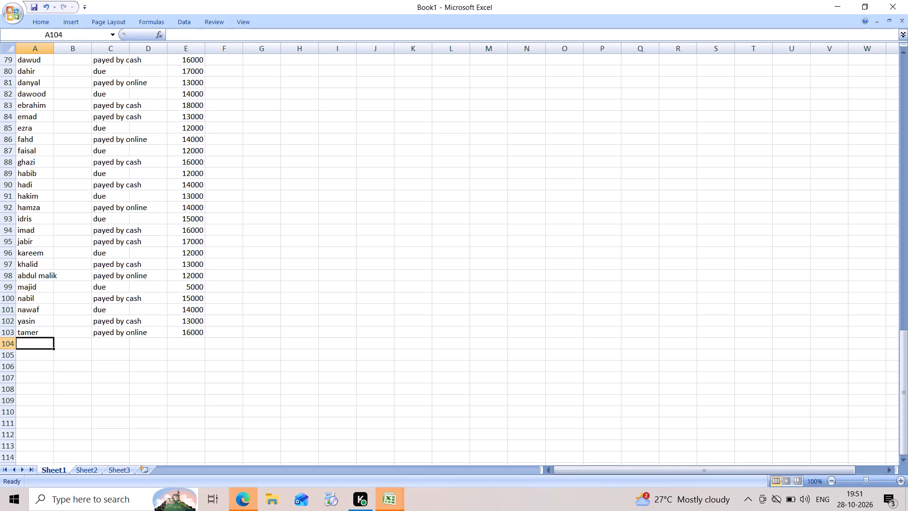
type("saif")
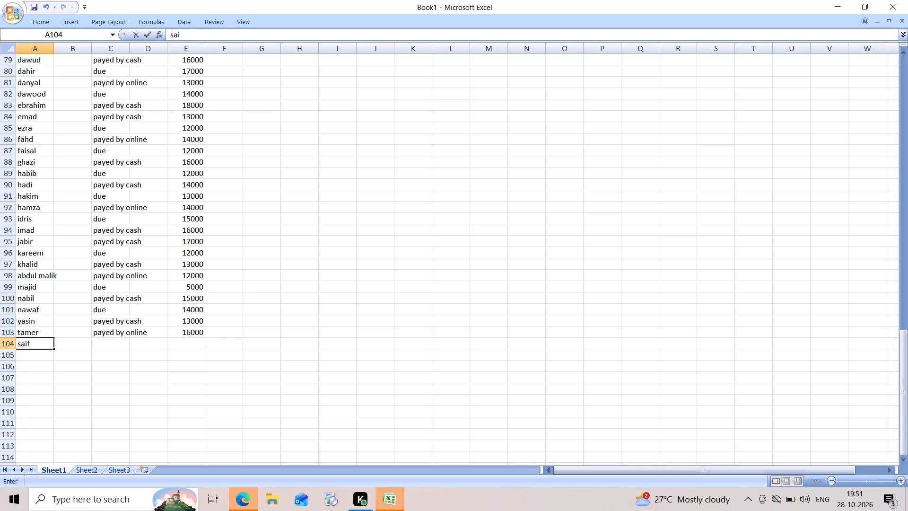
left_click(99, 345)
type("du")
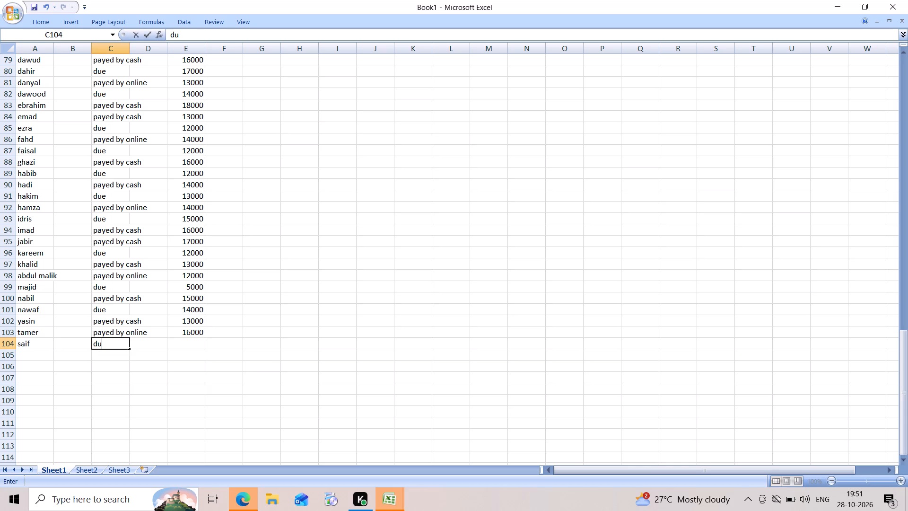
key("e")
left_click(168, 341)
key("1")
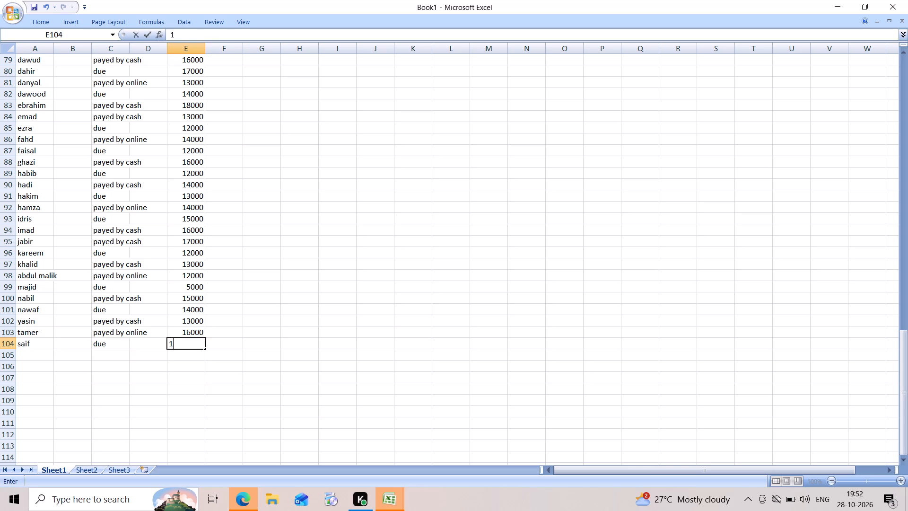
type("7000")
Fill row 105 with the name "rashid" in A105, "payed by cash" in C105 and the amount 17000 in E105.
left_click(44, 352)
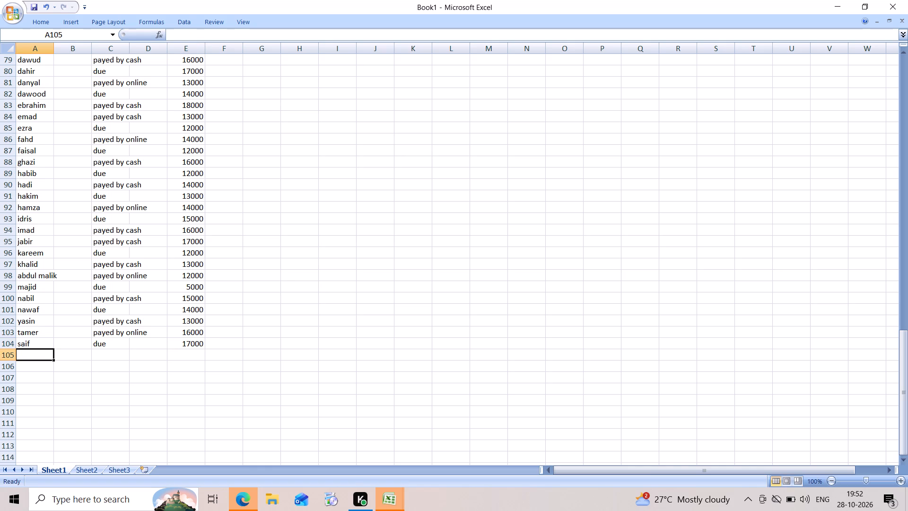
type("ras")
type("hid")
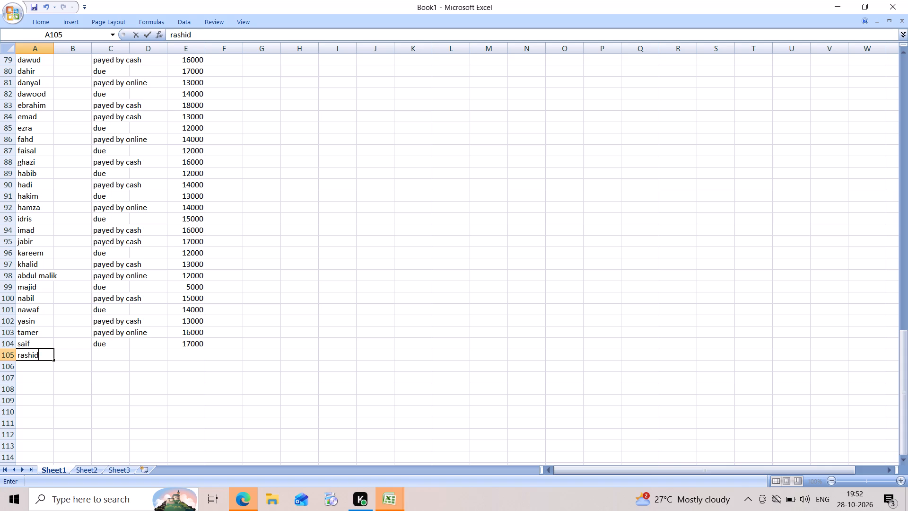
left_click(99, 356)
type("payee")
key("BackSpace")
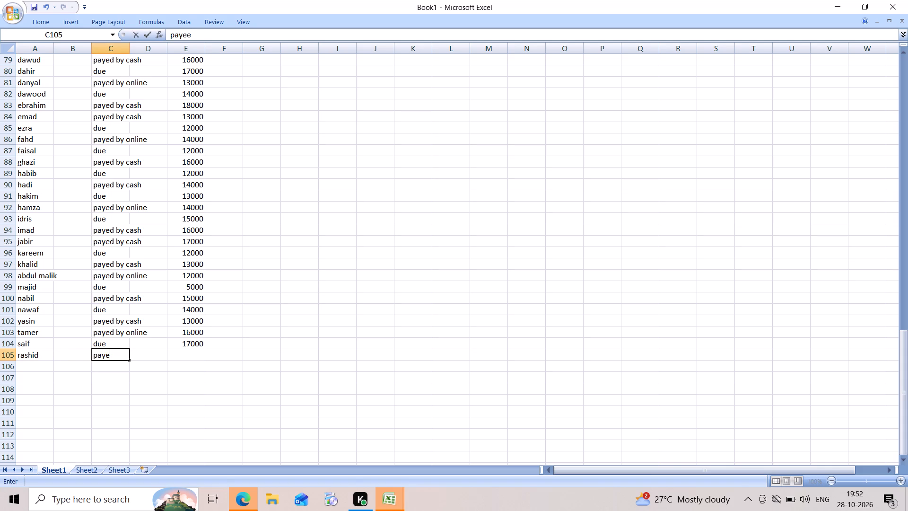
type("d by cash")
left_click(188, 356)
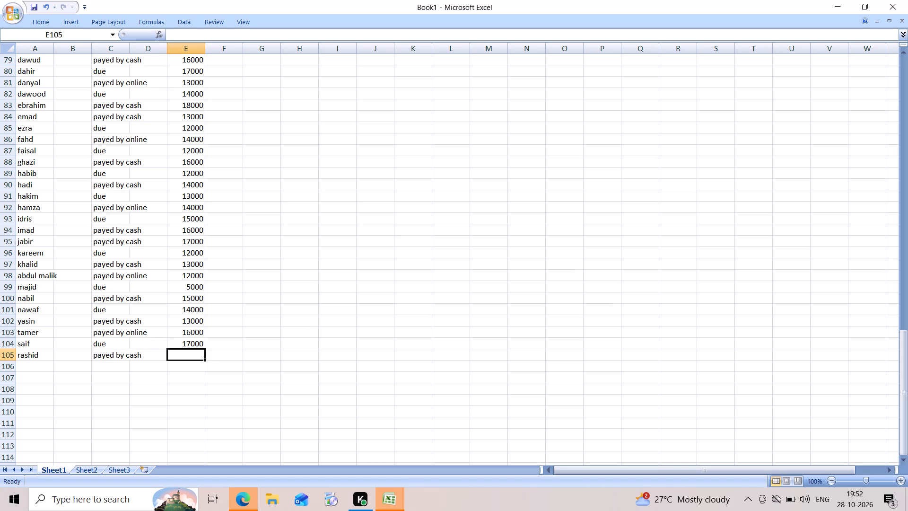
key("1")
type("7000")
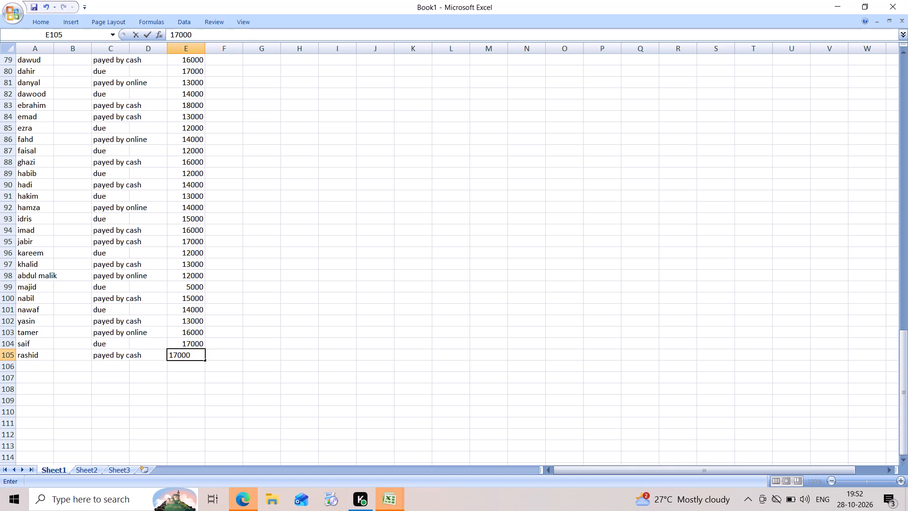
Fill row 106 with the name "sami" in A106, "payed by cash" in C106 and the amount 14000 in E106.
left_click(38, 368)
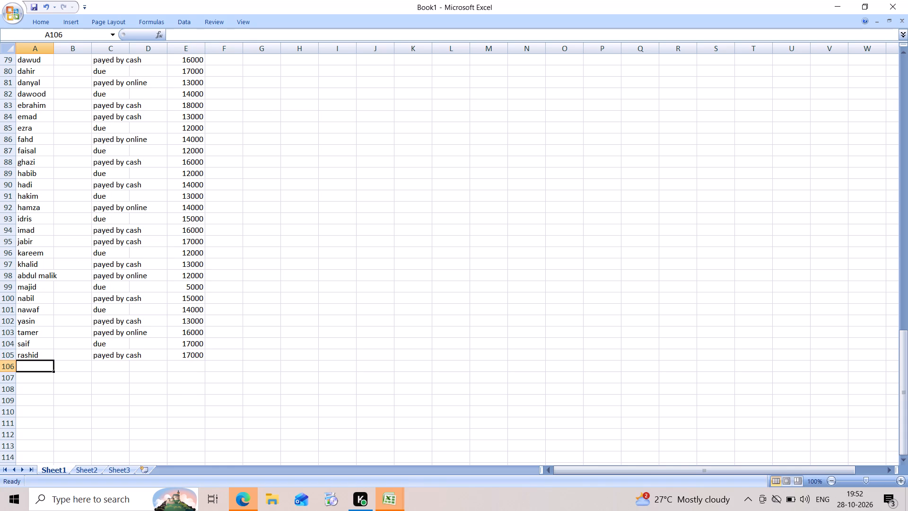
type("sami")
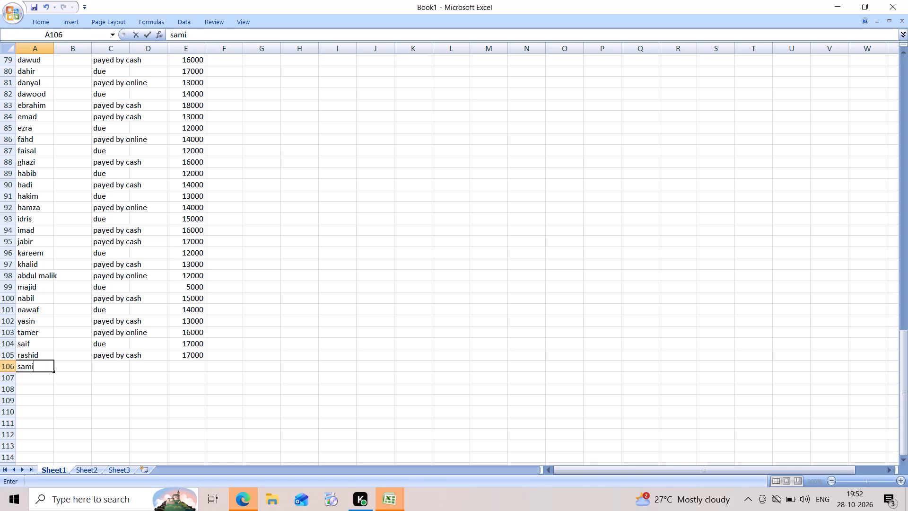
left_click(102, 367)
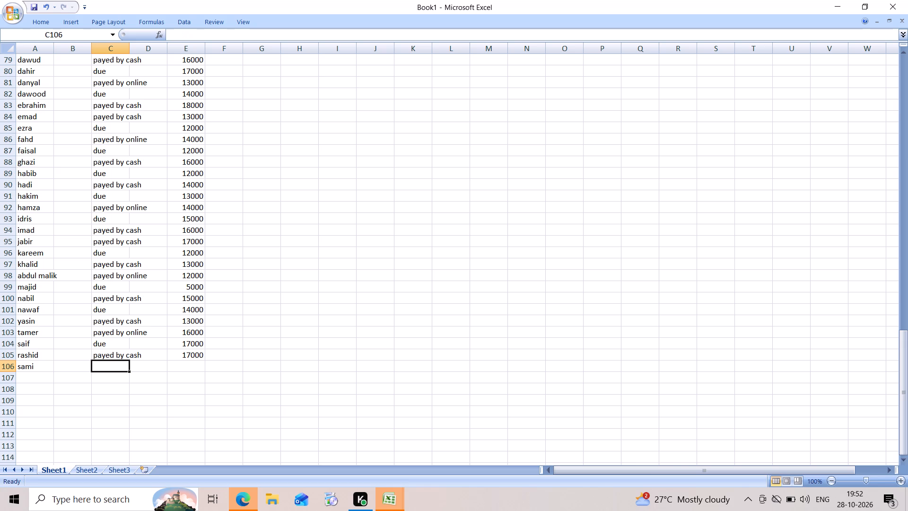
type("pa")
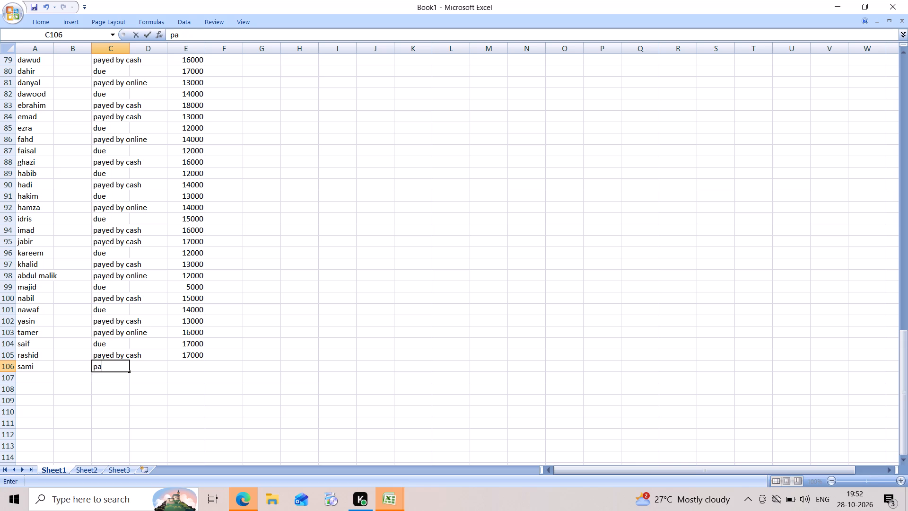
key("y")
type("ed by cash")
left_click(191, 365)
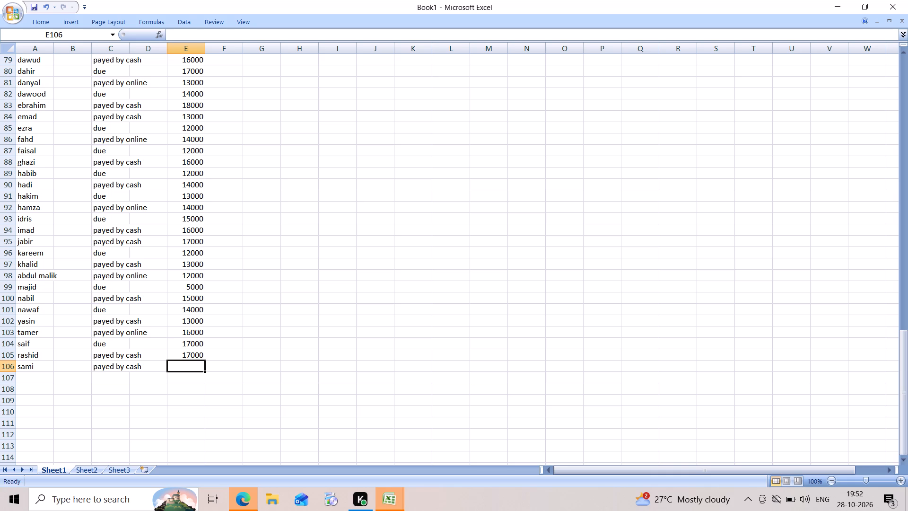
type("14000")
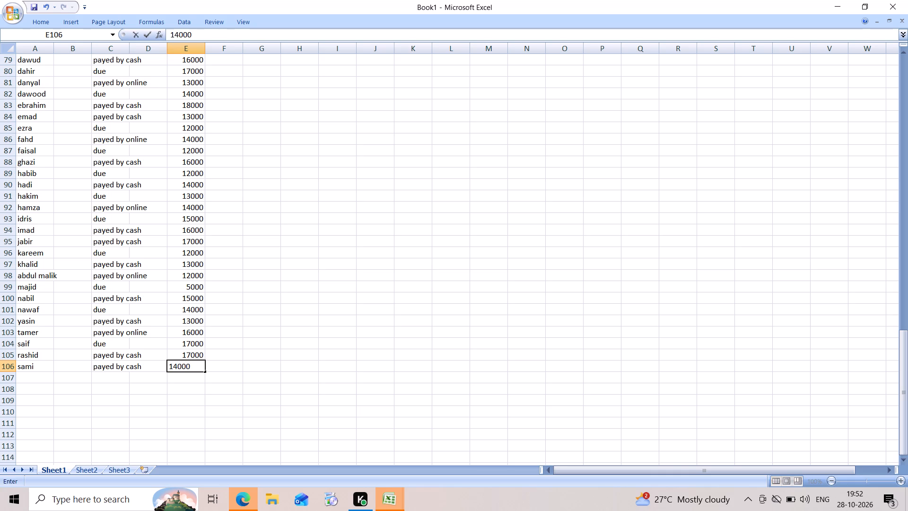
Fill row 107 with the name "qamar" in A107, "due" in C107 and the amount 12000 in E107.
left_click(37, 380)
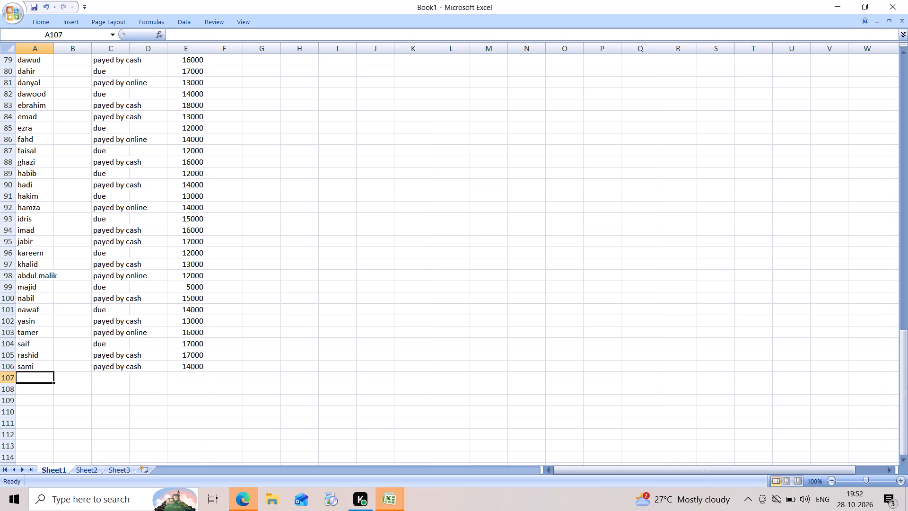
type("qa")
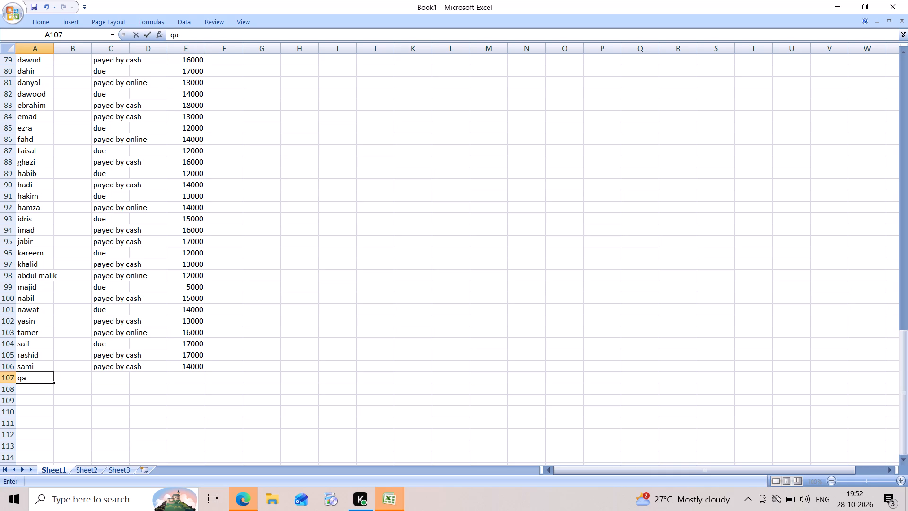
type("mar")
left_click(110, 378)
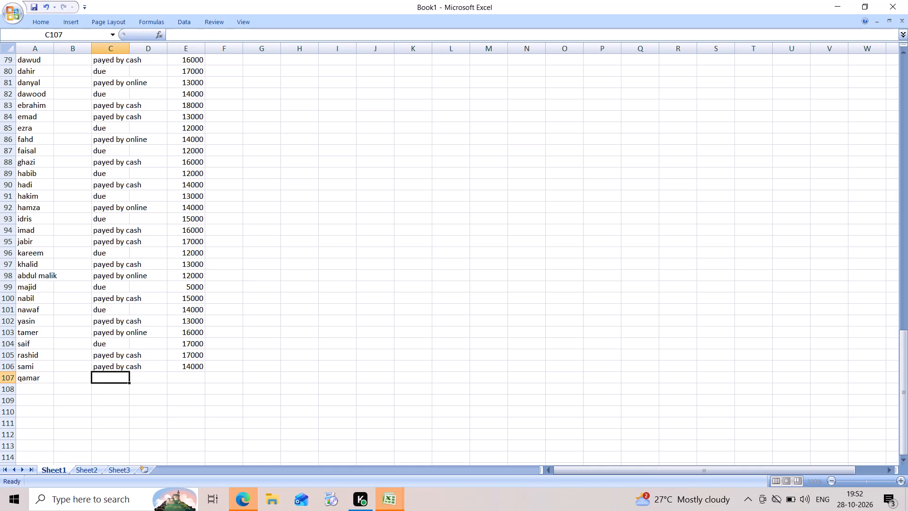
type("due")
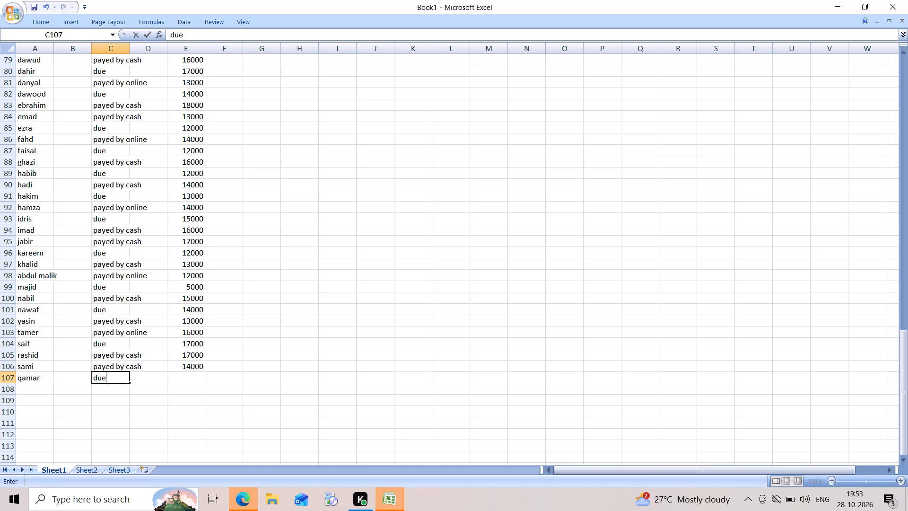
left_click(174, 377)
type("12000")
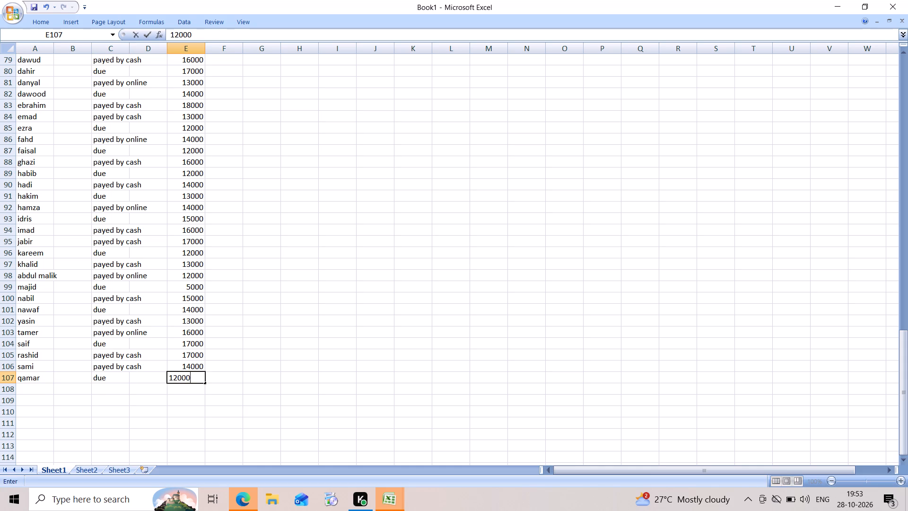
Fill row 108 with the name "areeba" in A108, "payed by cash" in C108 and the amount 13000 in E108.
left_click(24, 385)
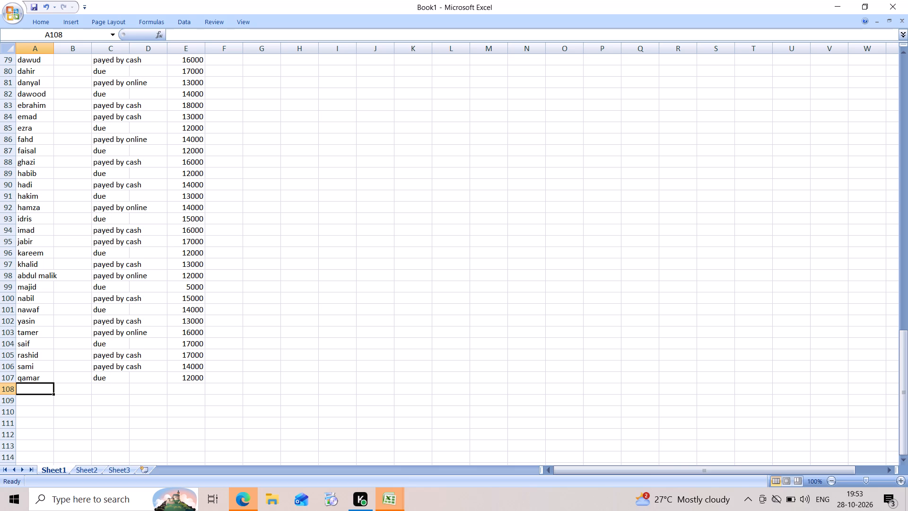
type("areeba")
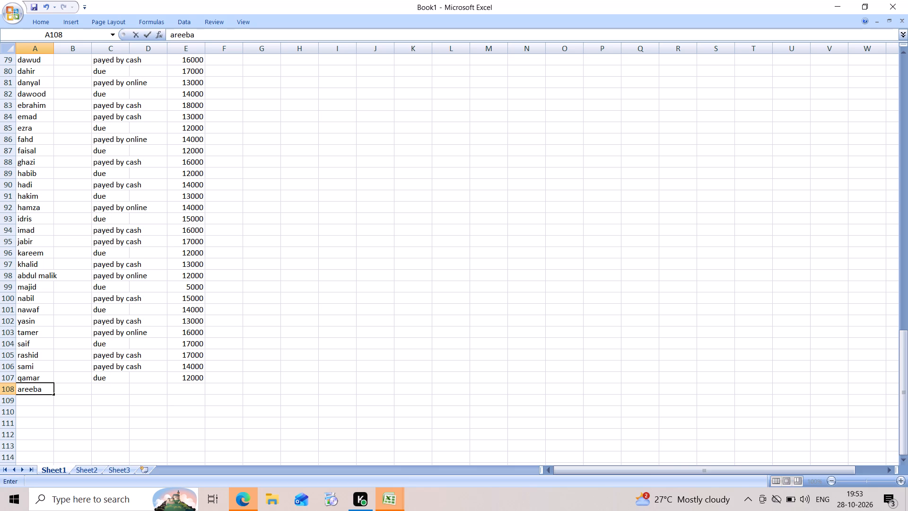
left_click(108, 390)
type("pay")
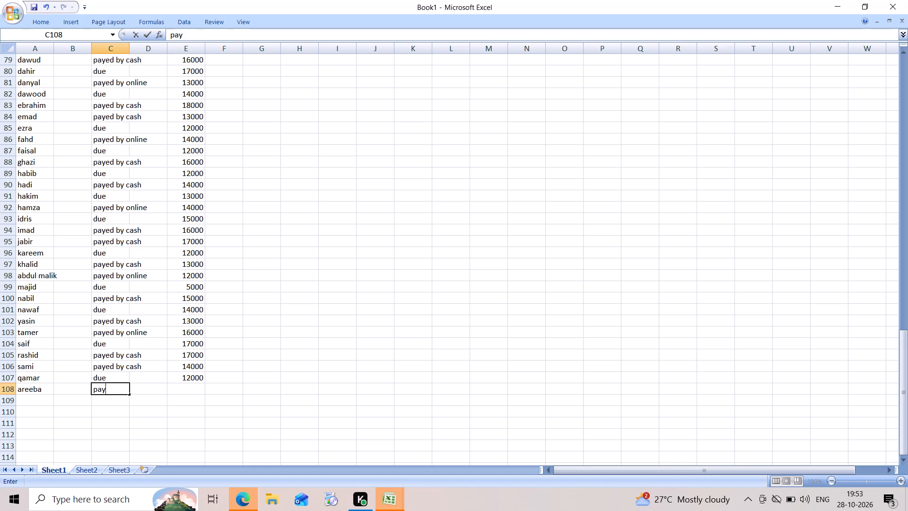
type("ed by cash")
left_click(186, 387)
type("1300")
key("0")
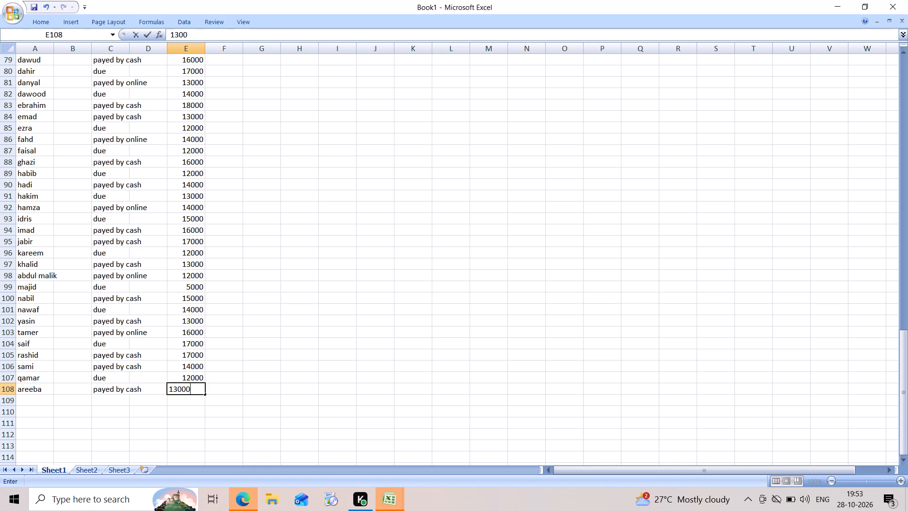
Fill row 109 with the name "bushra" in A109, "due" in C109 and the amount 17000 in E109.
left_click(32, 402)
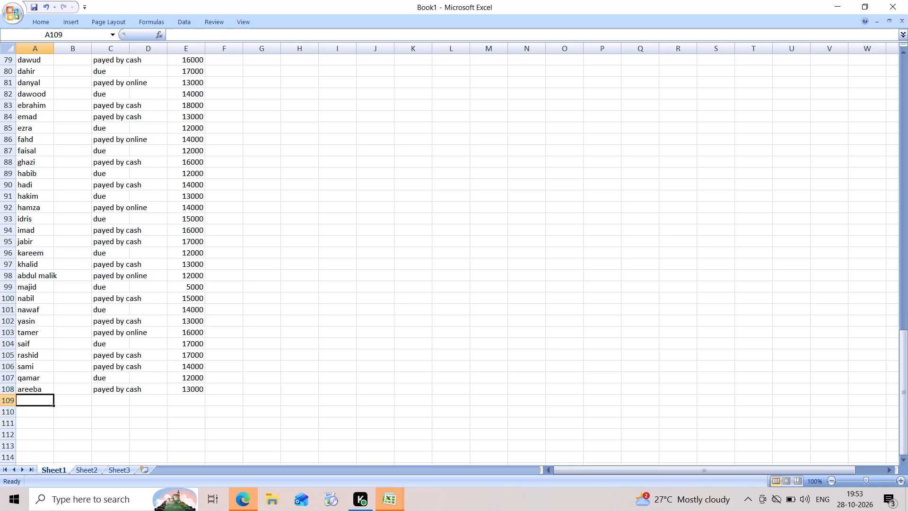
type("bu")
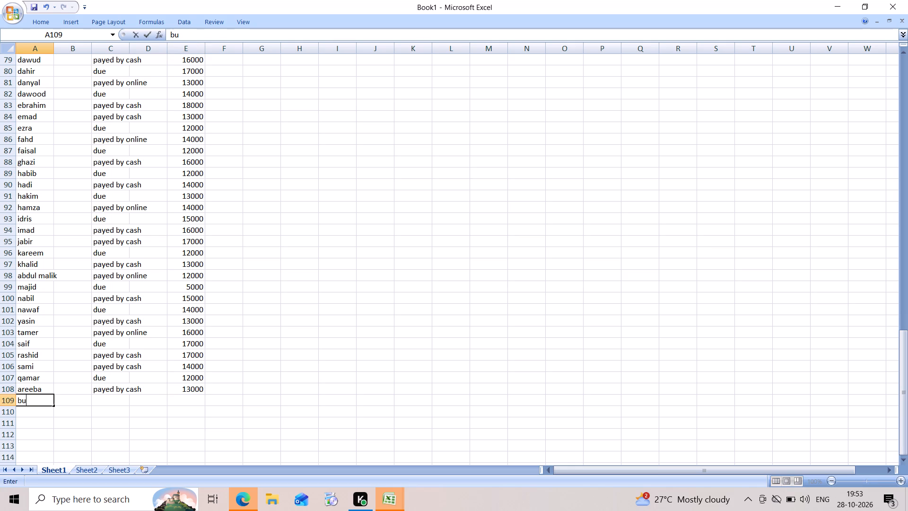
type("shra")
left_click(119, 398)
type("due")
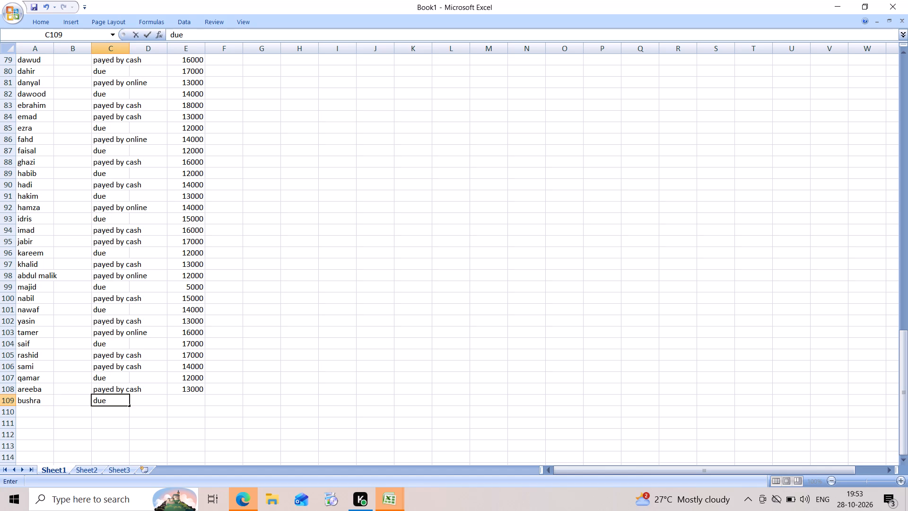
left_click(191, 402)
type("17000")
Fill row 110 with the name "latifa" in A110, "payed by cash" in C110 and the amount 7000 in E110.
left_click(24, 413)
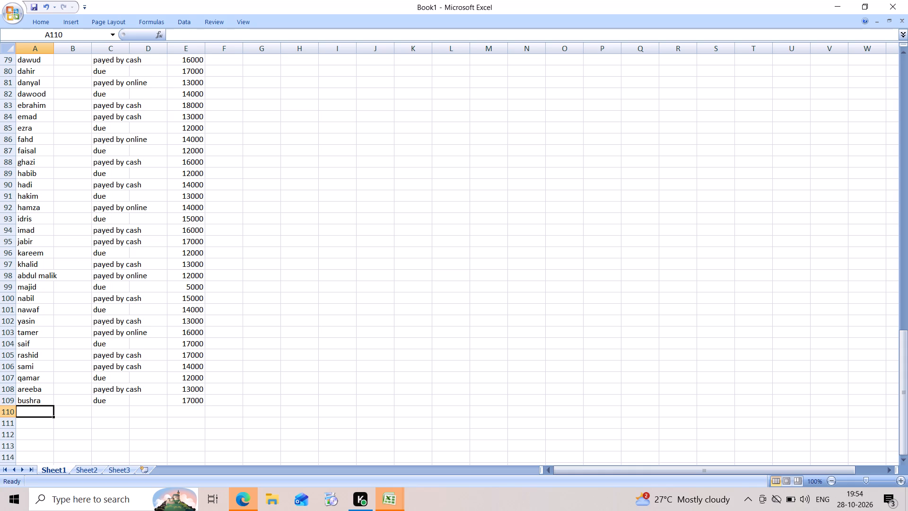
type("la")
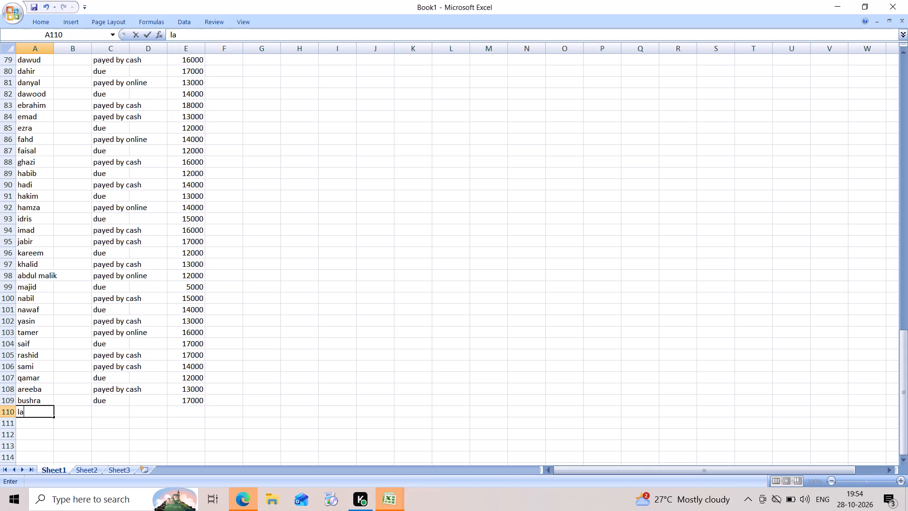
type("tifa")
left_click(110, 411)
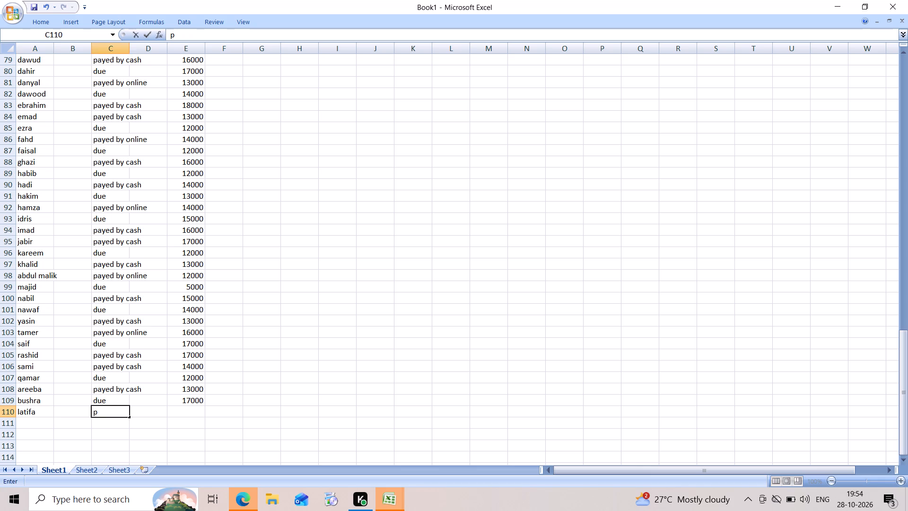
type("ayed by cash")
left_click(194, 411)
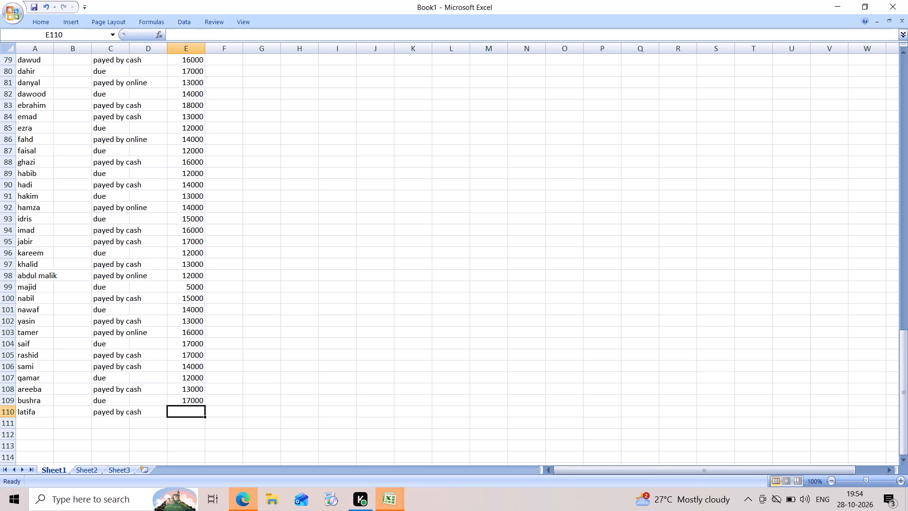
type("7000")
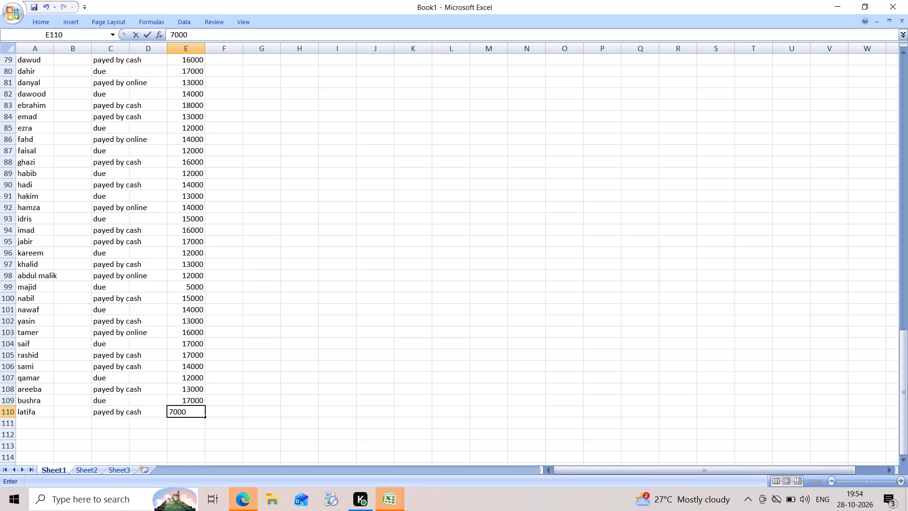
Fill row 111 with the name "khalida" in A111, "due" in C111 and the amount 9000 in E111.
left_click(34, 425)
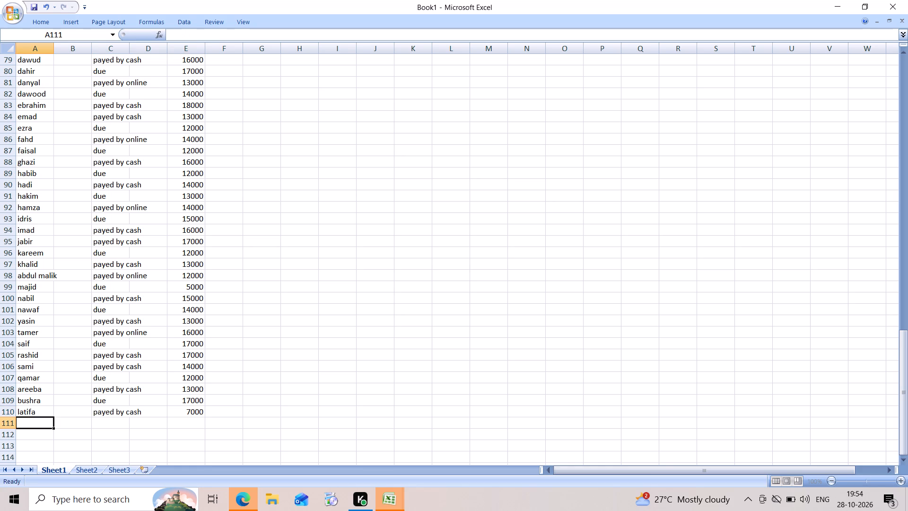
type("kha")
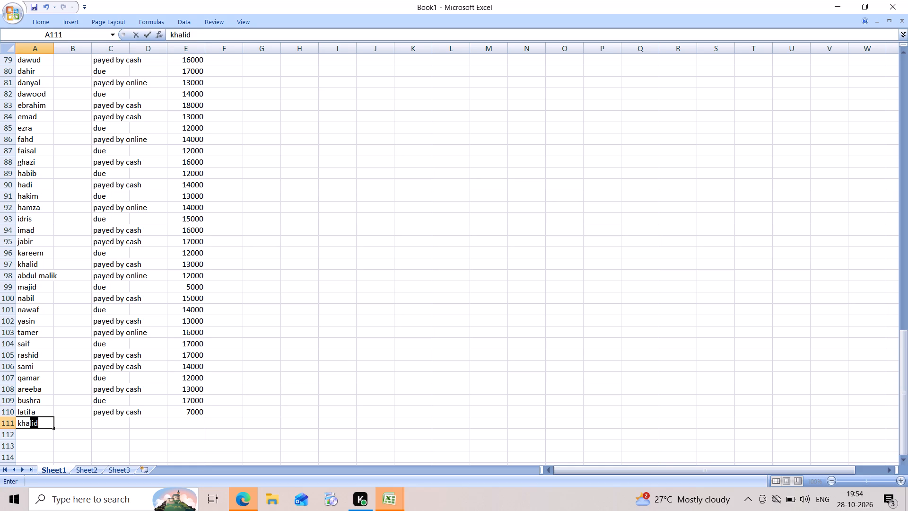
type("lida")
left_click(106, 423)
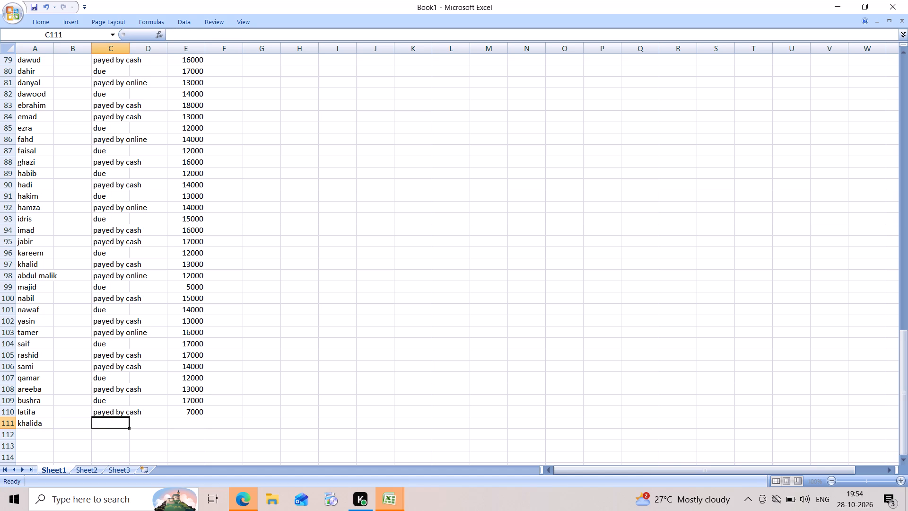
type("due")
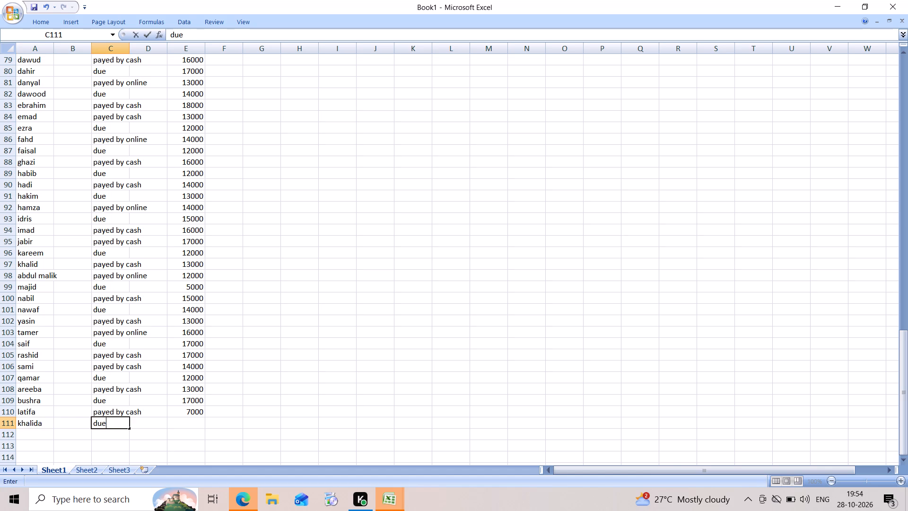
left_click(200, 422)
type("9000")
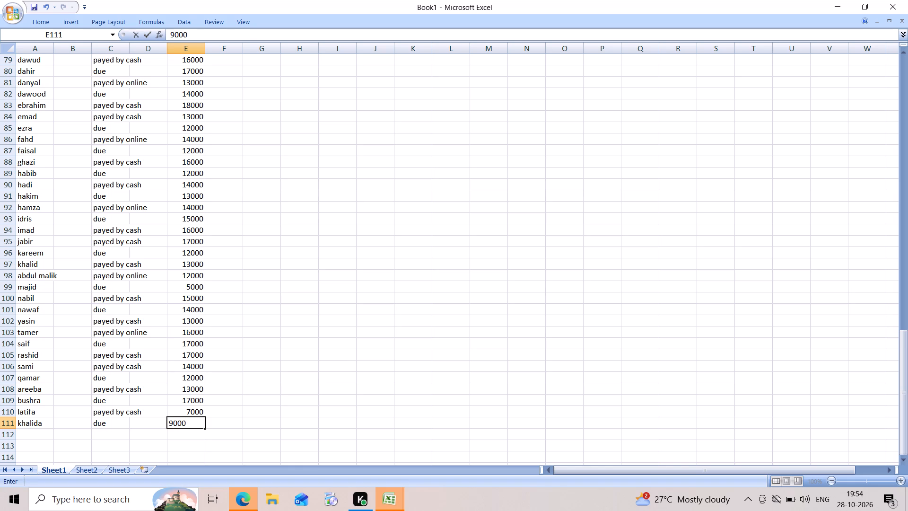
Fill row 112 with the name "faizaa" in A112, "payed by cash" in C112 and the amount 7000 in E112.
left_click(25, 432)
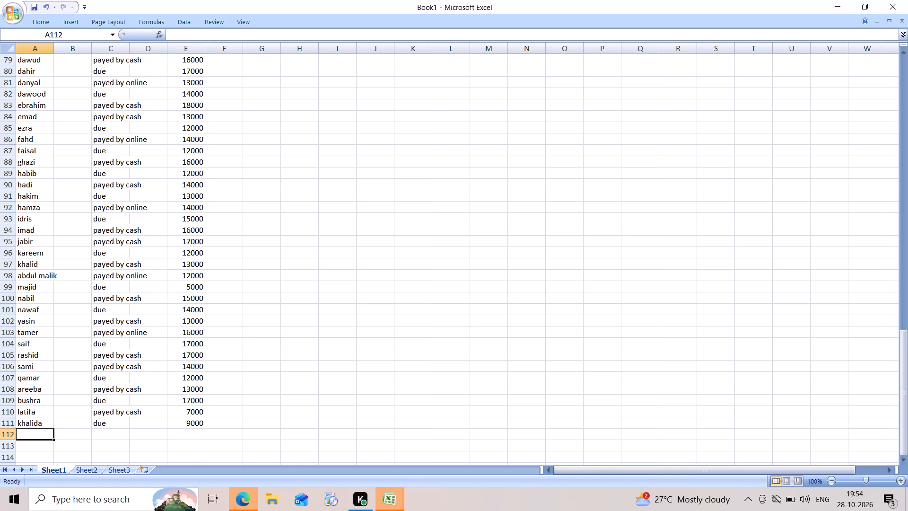
type("faiza")
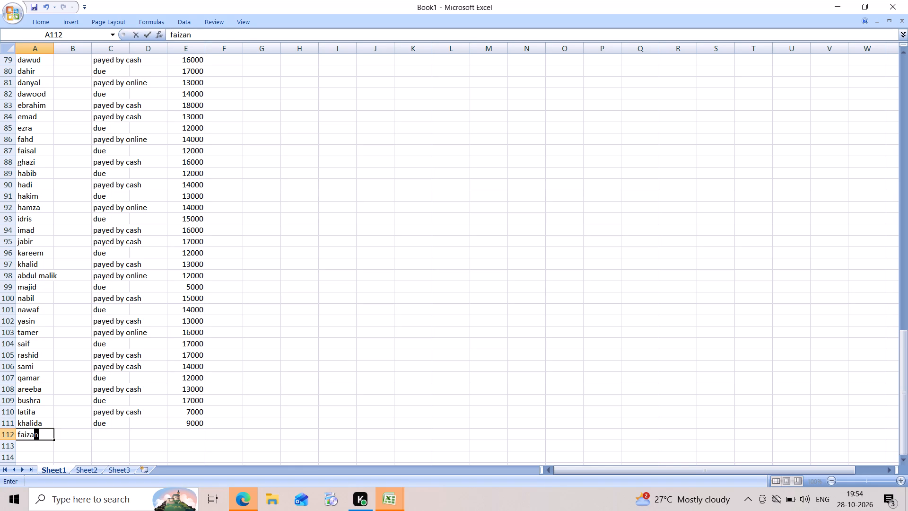
key("a")
left_click(113, 435)
type("pq")
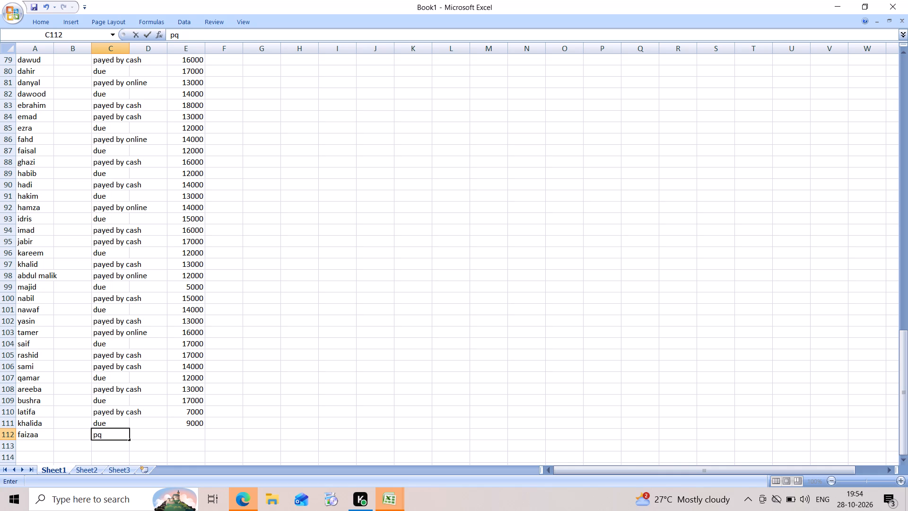
key("BackSpace")
type("ayed by")
key("space")
type("cash")
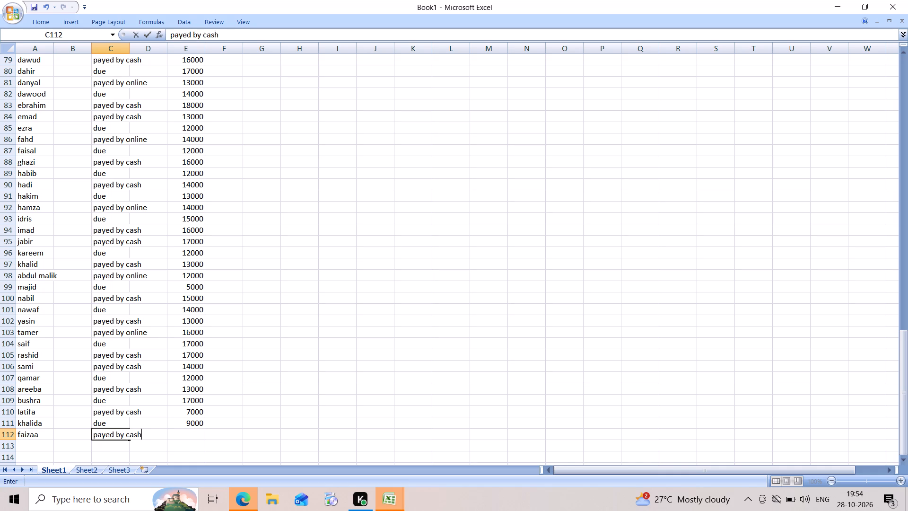
left_click(202, 435)
type("7000")
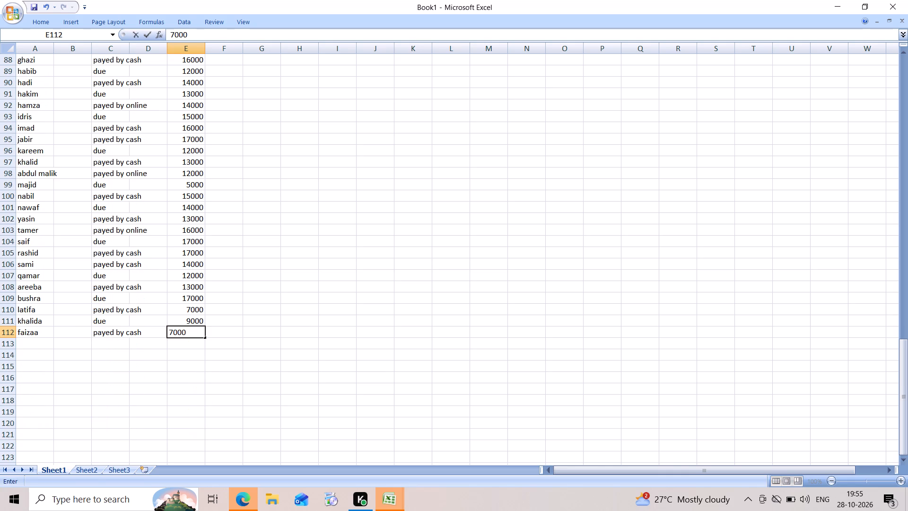
Fill row 113 with the name "diyanah" in A113, "due" in C113 and the amount 5000 in E113.
left_click(26, 343)
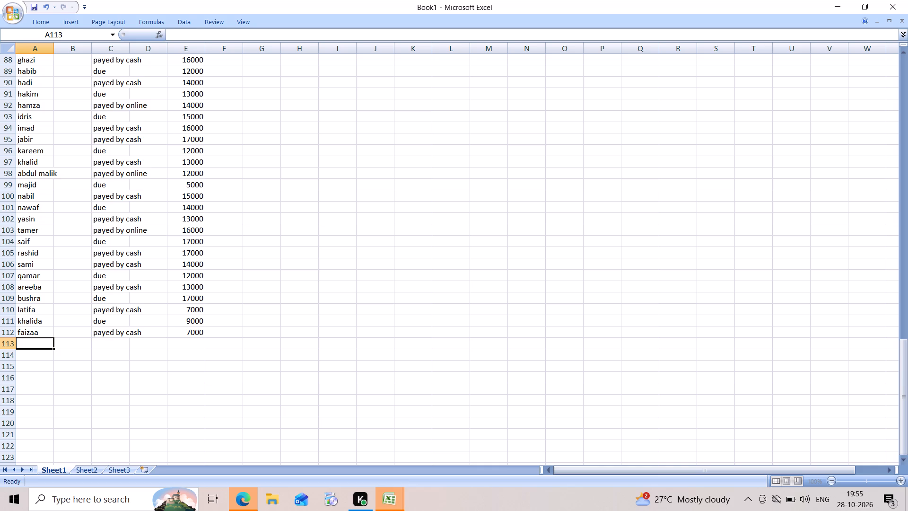
type("diya")
type("nah")
left_click(98, 343)
type("due")
key("space")
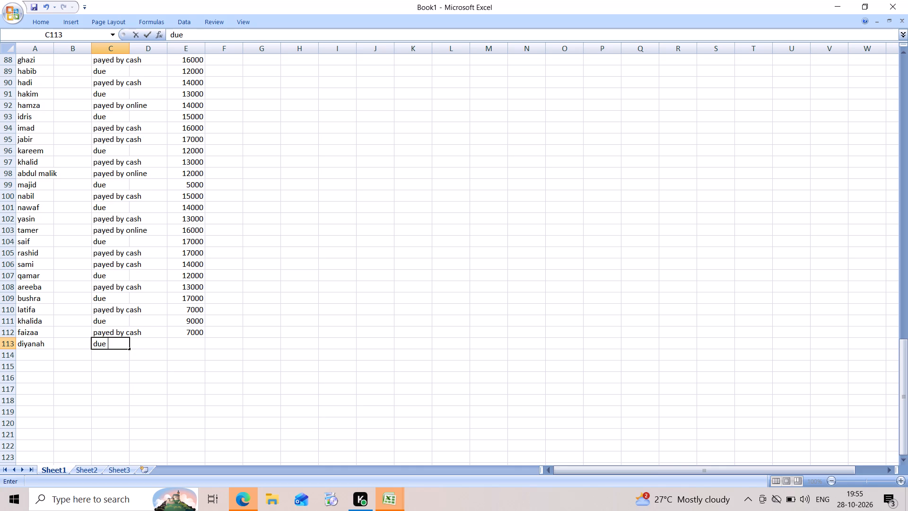
left_click(198, 342)
type("5000")
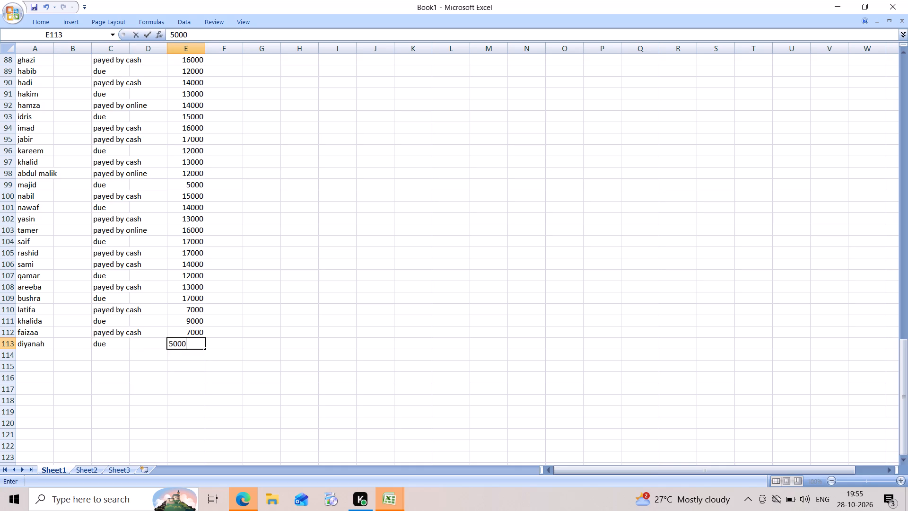
Fill row 114 with the name "fareeda" in A114, "payed by online" in C114 and the amount 3000 in E114.
left_click(39, 354)
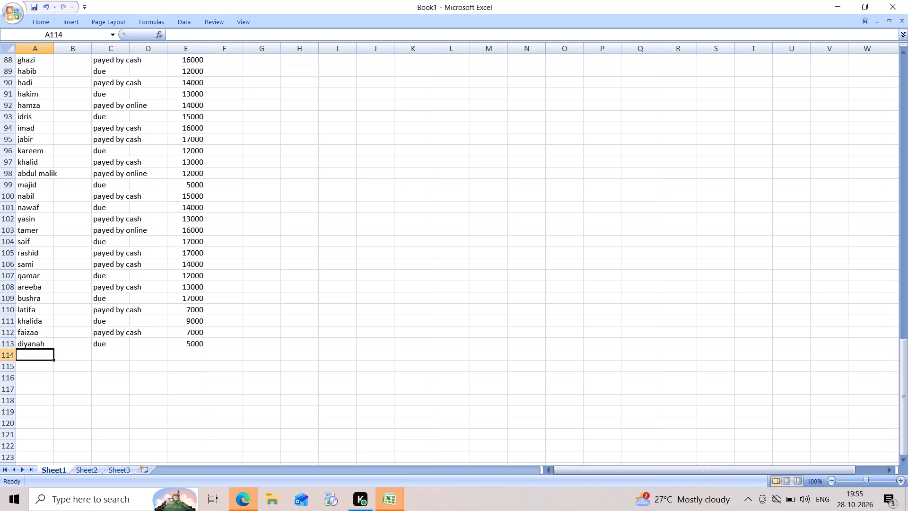
key("f")
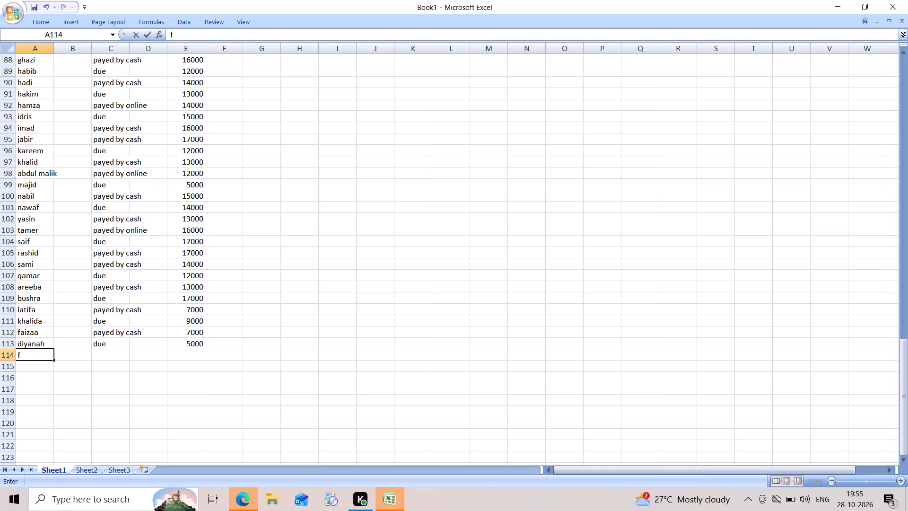
type("REE")
key("BackSpace")
key("BackSpace")
key("BackSpace")
type("areeda")
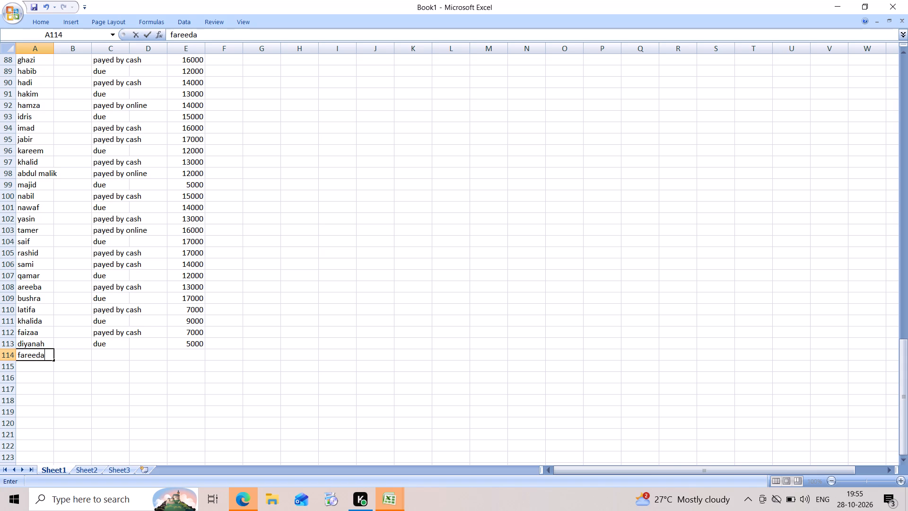
left_click(90, 355)
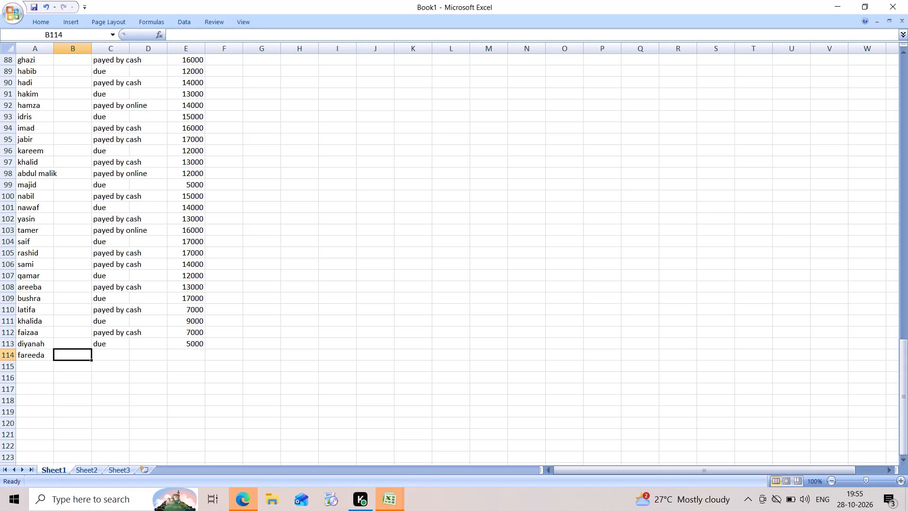
left_click(113, 352)
type("payed by onlinr")
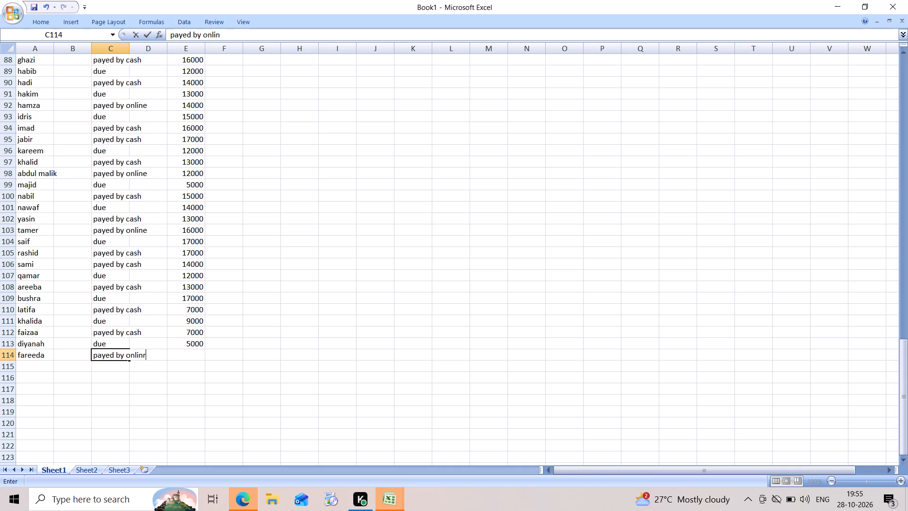
key("BackSpace")
key("e")
left_click(186, 357)
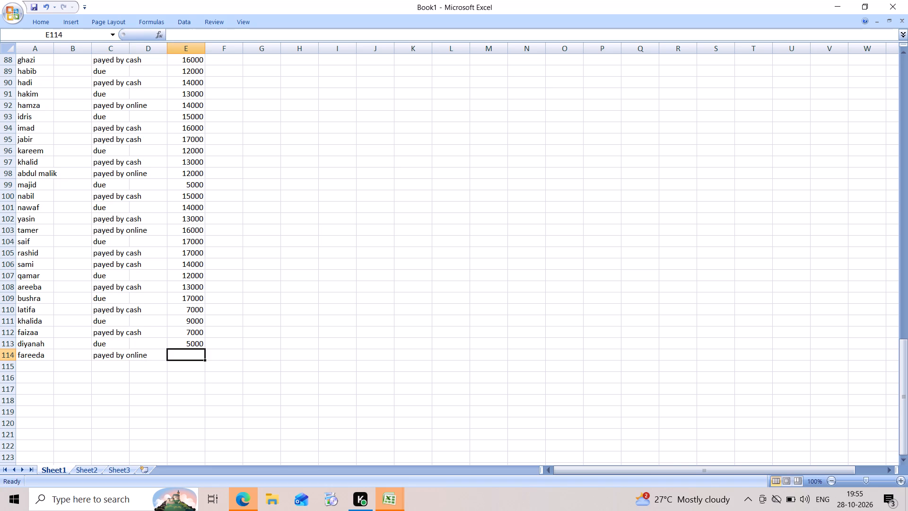
type("3000")
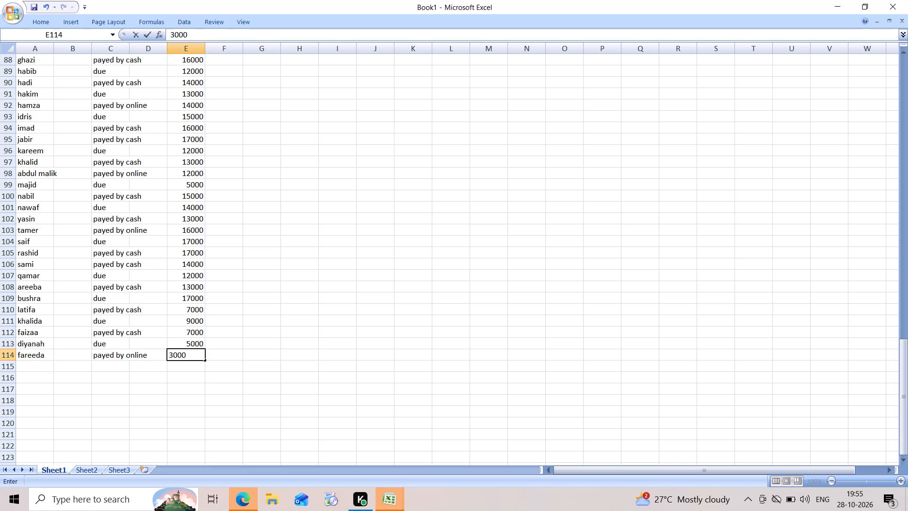
Fill row 115 with the name "iman" in A115, "due" in C115 and the amount 4000 in E115.
left_click(44, 364)
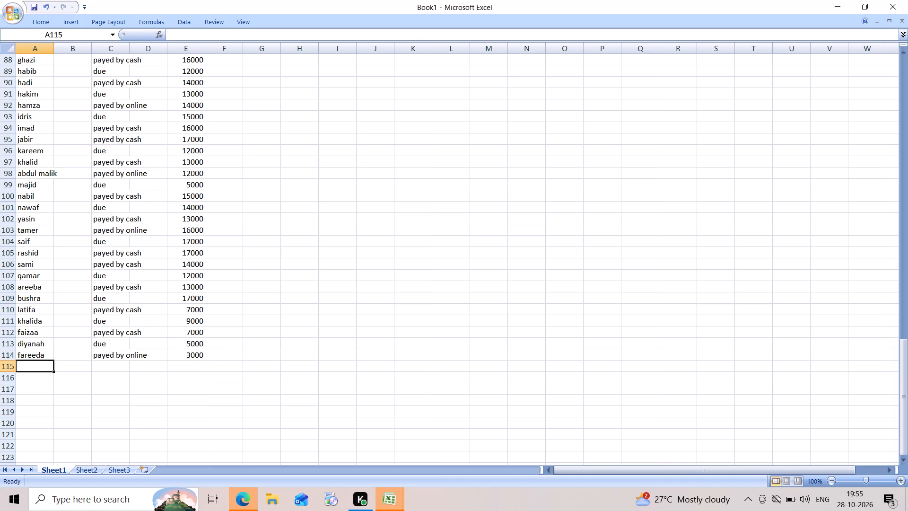
type("ims")
key("BackSpace")
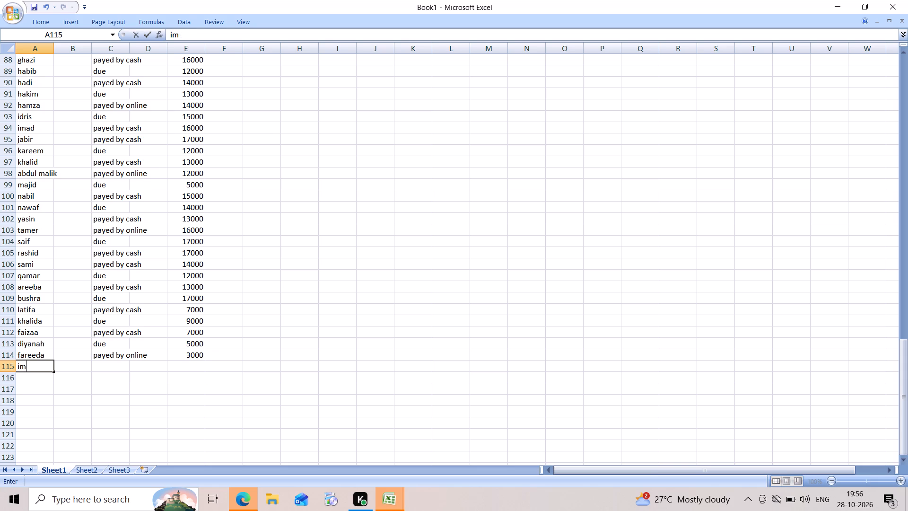
type("an")
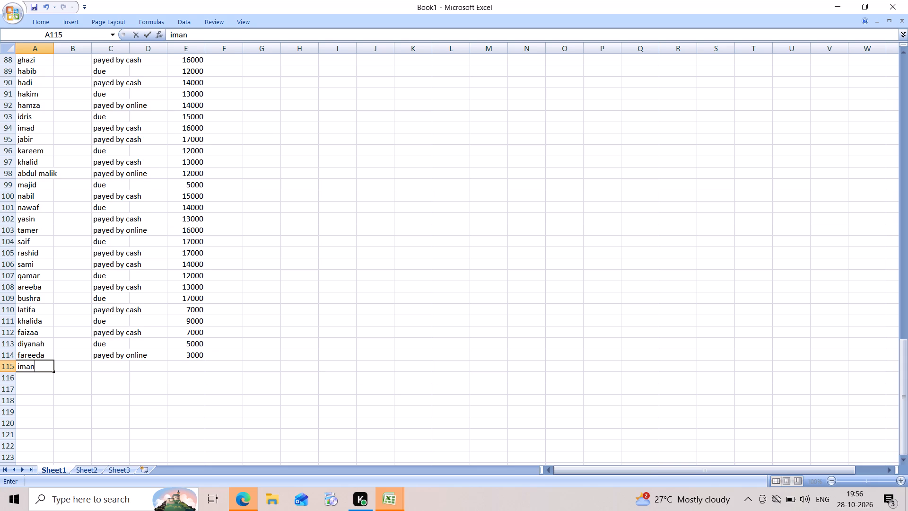
left_click(97, 370)
type("due")
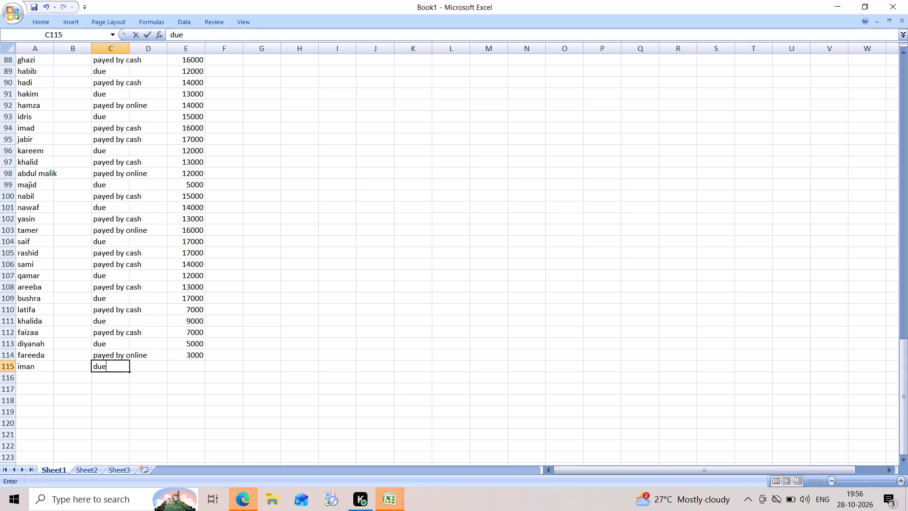
left_click(182, 367)
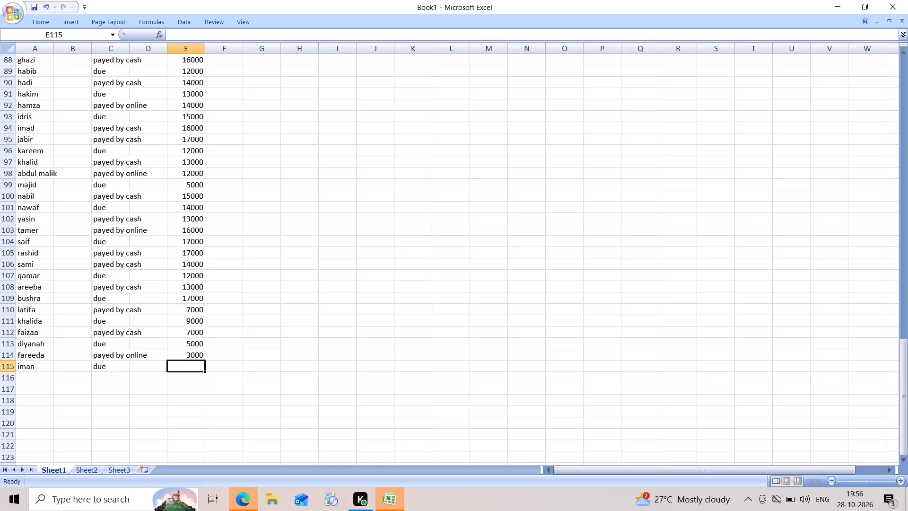
type("4000")
Fill row 116 with the name "inaaya" in A116, "payed by cash" in C116 and the amount 8000 in E116.
left_click(38, 374)
type("in")
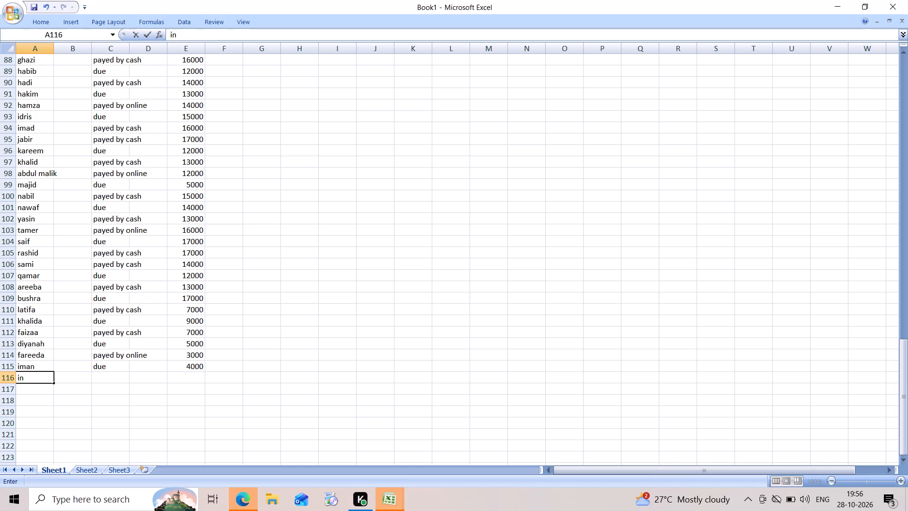
type("aaya")
left_click(96, 377)
type("payed by cash")
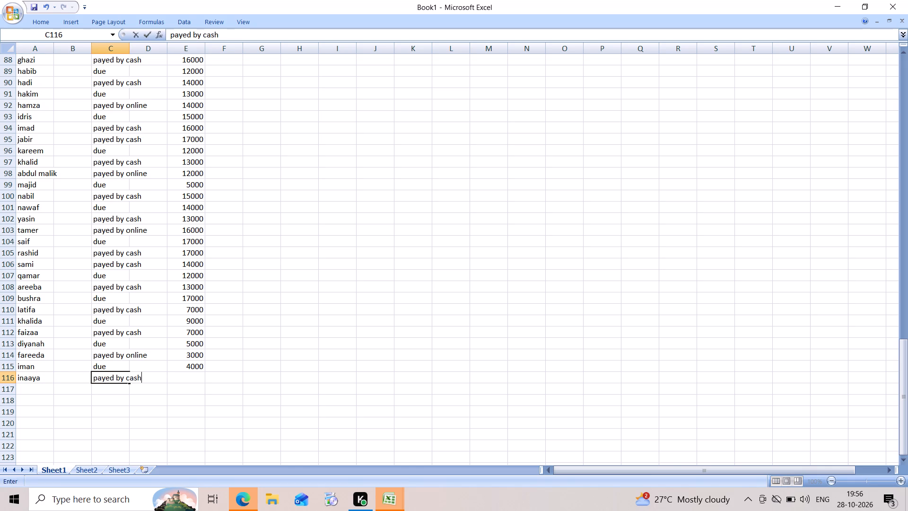
left_click(186, 380)
type("8000")
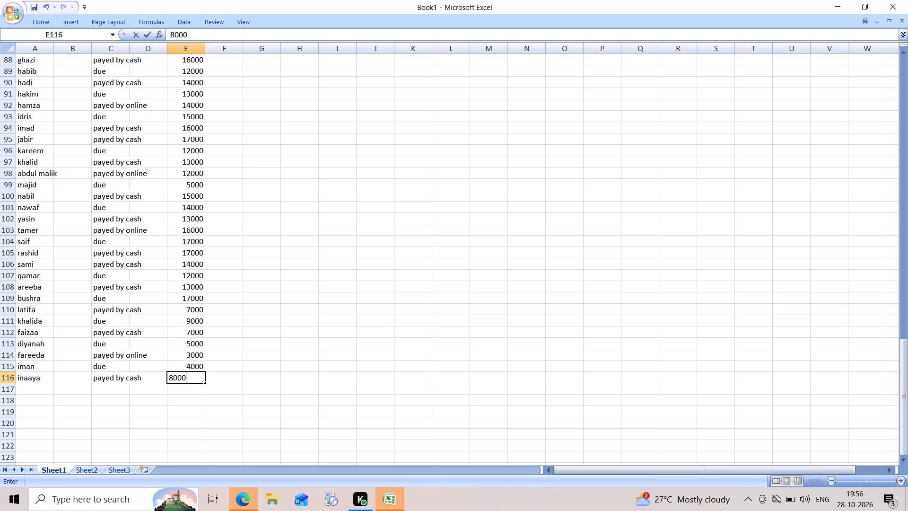
Fill row 117 with the name "haniya" in A117, "payesd by online" in C117 and the amount 15000 in E117.
left_click(39, 389)
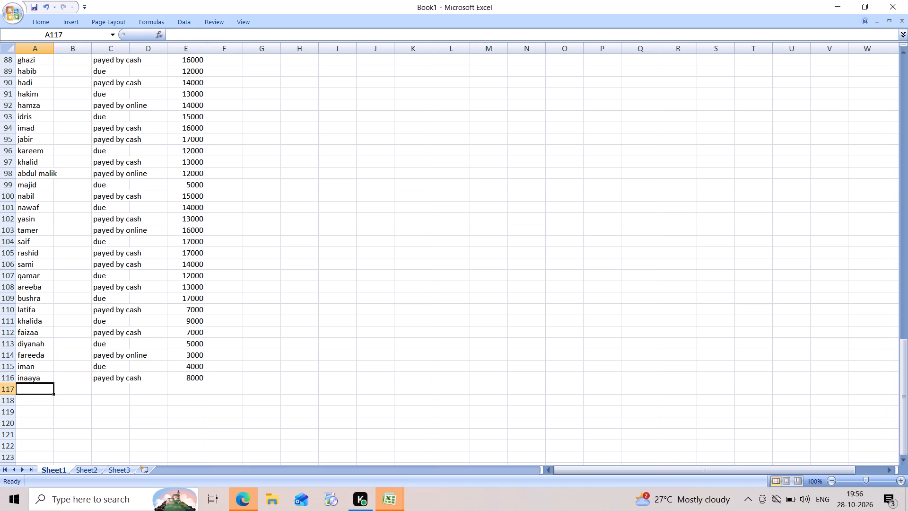
type("haniya")
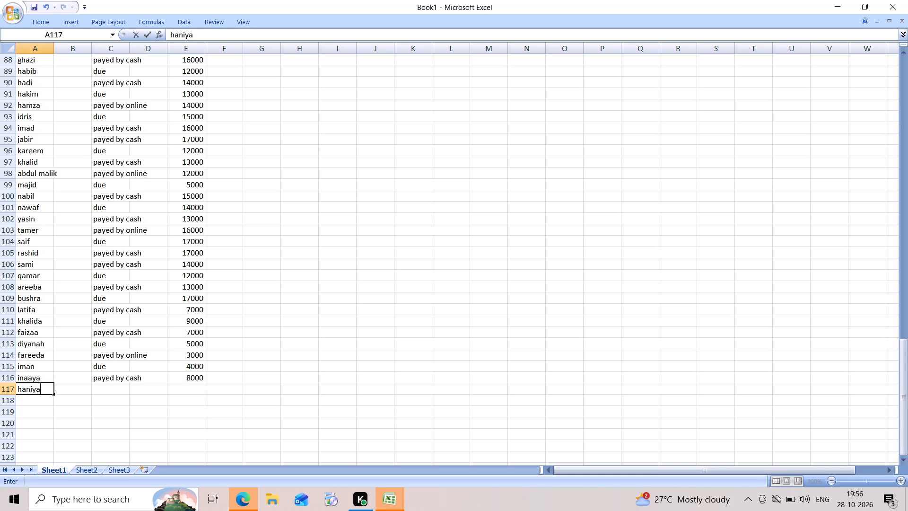
left_click(96, 388)
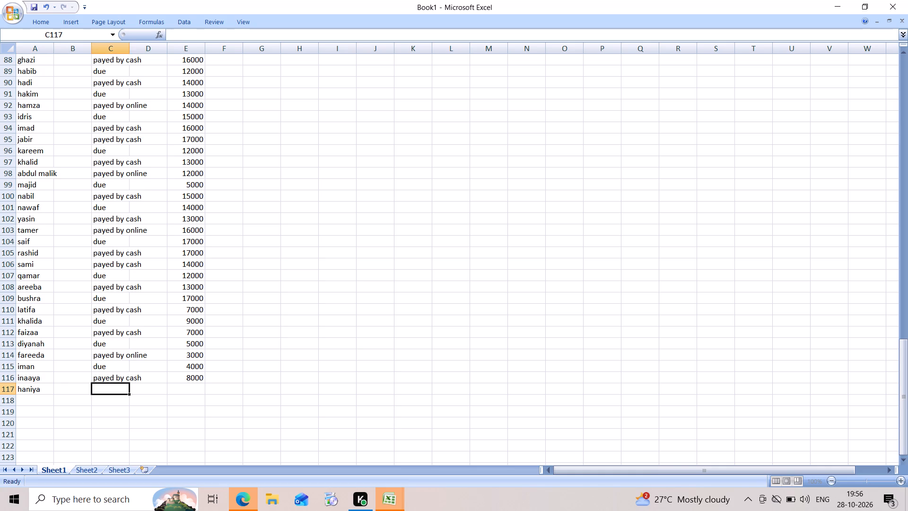
type("payesd v")
key("BackSpace")
type("by c")
key("BackSpace")
type("onlinr")
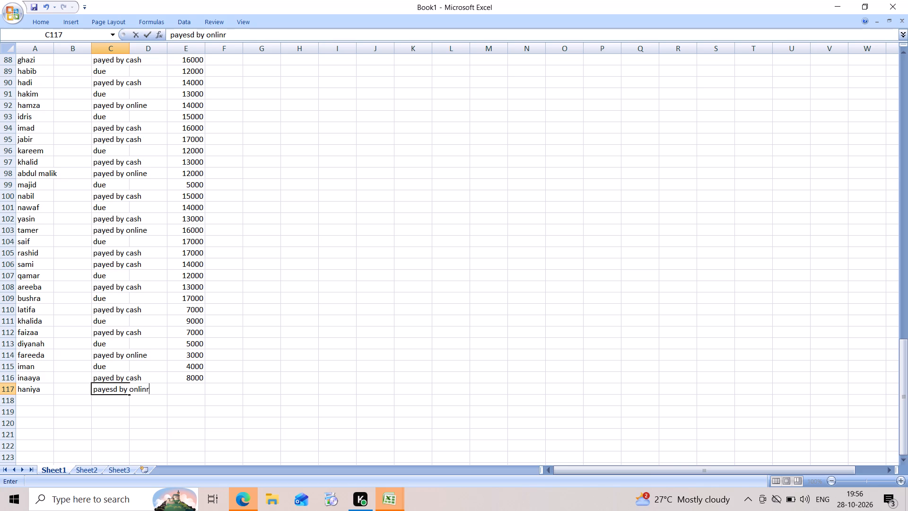
key("BackSpace")
key("r")
key("BackSpace")
key("e")
left_click(187, 384)
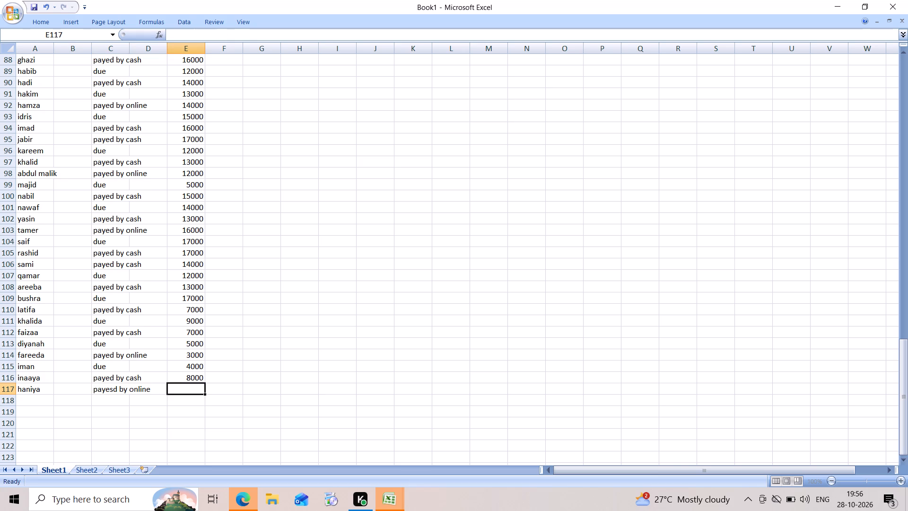
key("1")
type("5000")
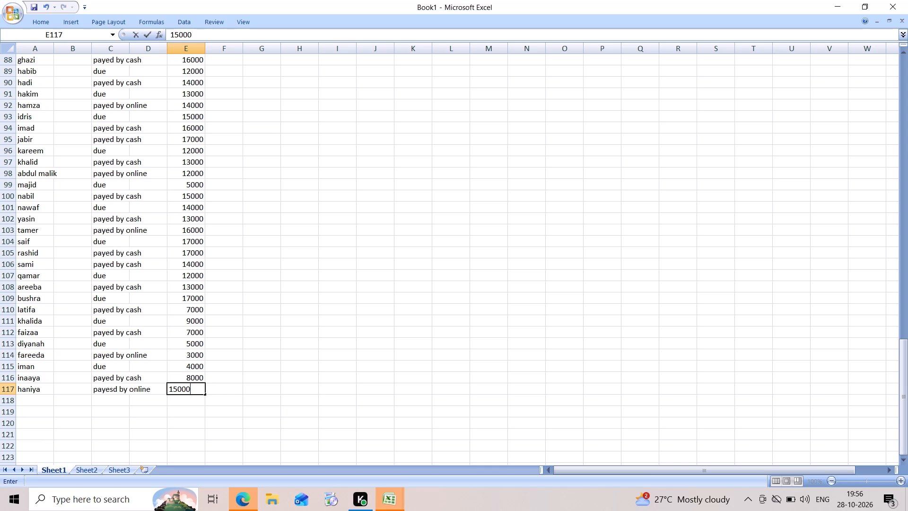
Enter the name "eiliyah" in A118.
left_click(41, 403)
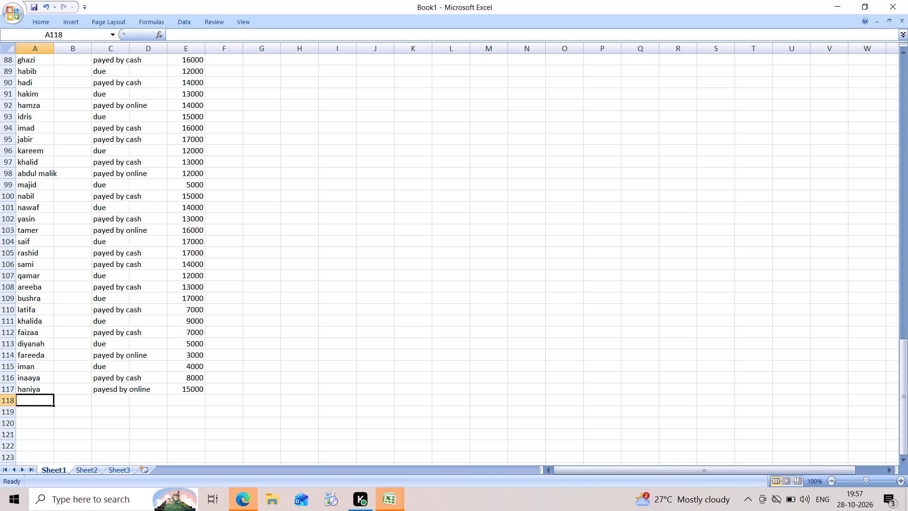
key("e")
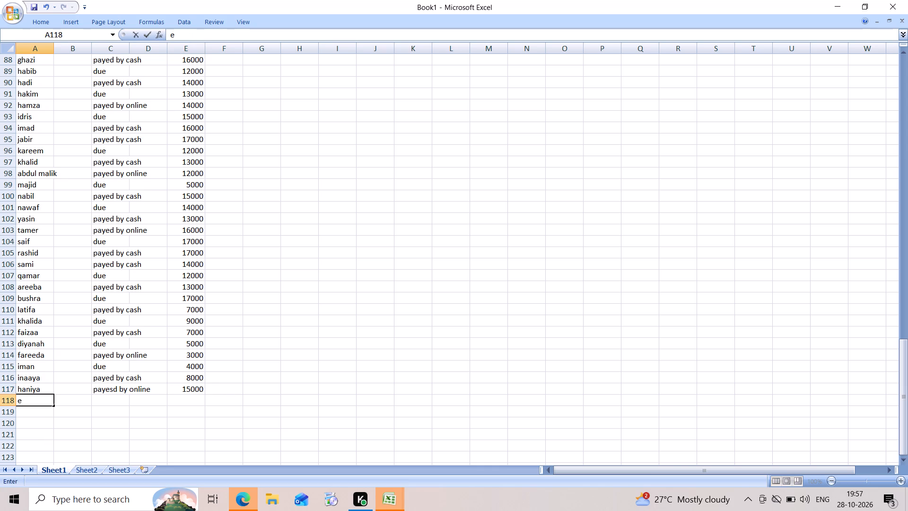
key("i")
key("l")
type("iya")
key("h")
Correct the payment method in C117 to "payed by online".
left_click(113, 391)
left_click(113, 391)
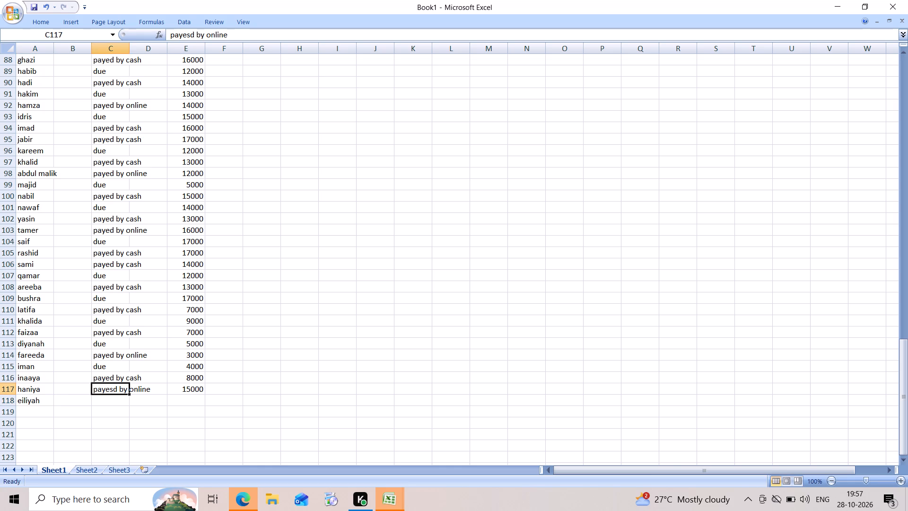
key("BackSpace")
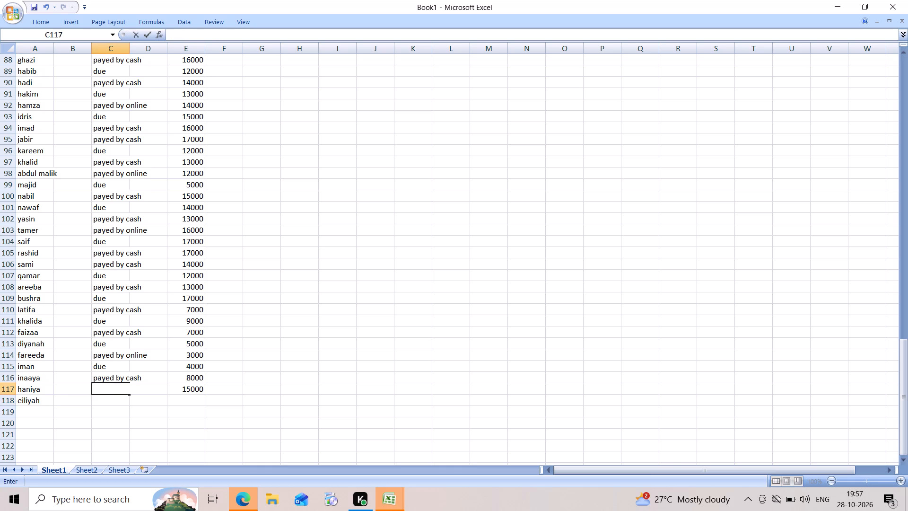
type("payed by")
key("space")
type("online")
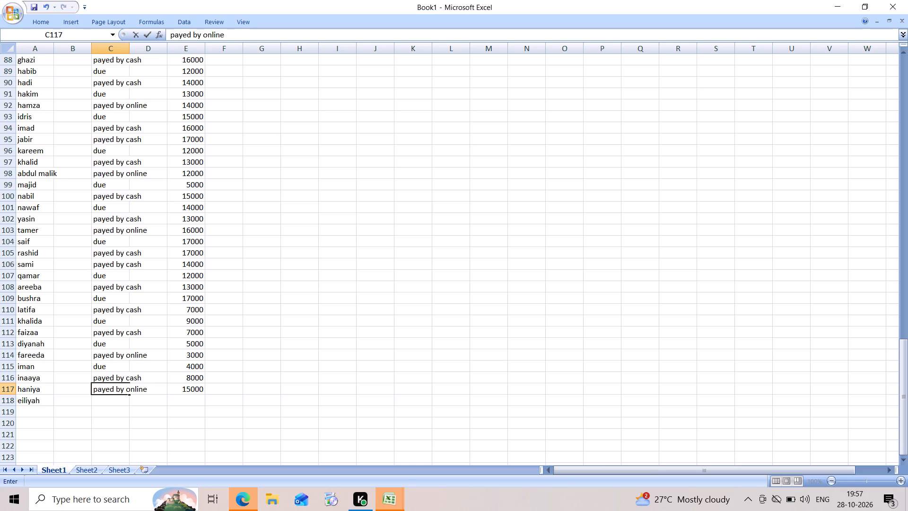
Complete row 118 with "payed by cash" in C118 and the amount 13000 in E118.
left_click(100, 403)
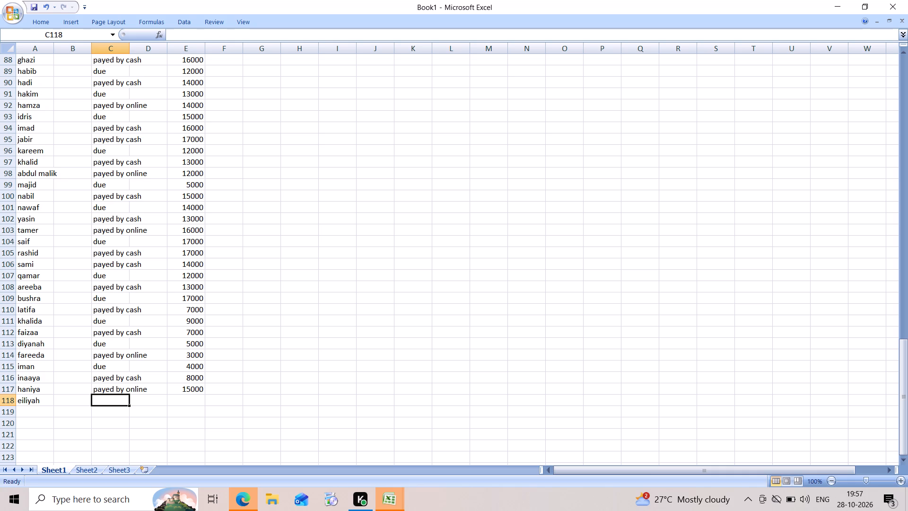
type("diya")
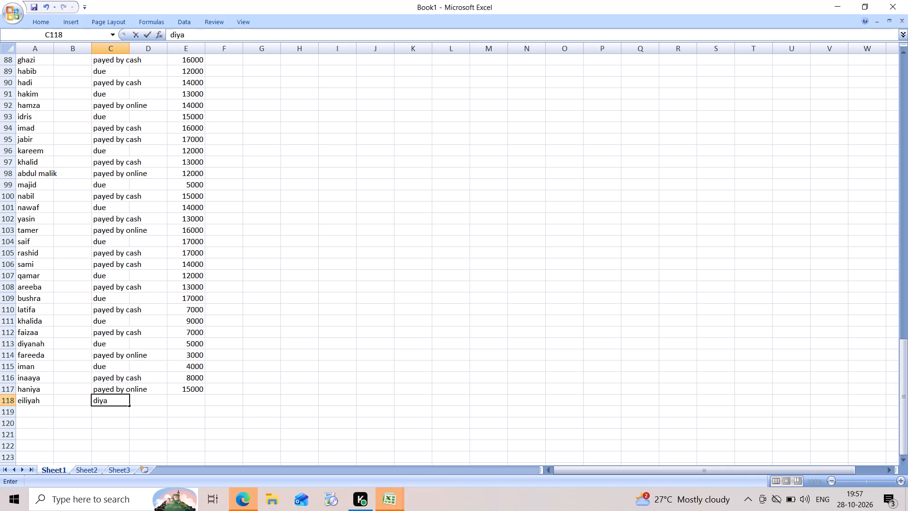
key("BackSpace")
key("BackSpace")
key("BackSpace")
key("BackSpace")
type("payed by cs")
key("BackSpace")
type("ash")
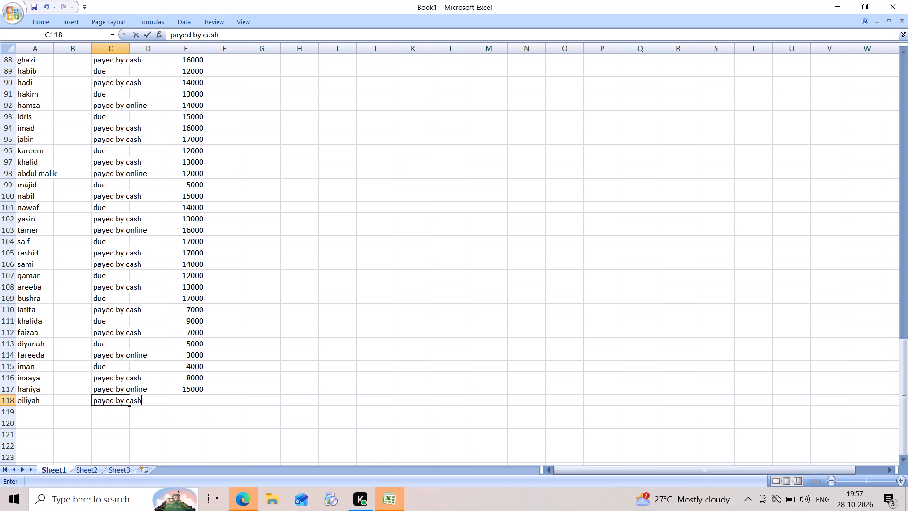
left_click(184, 400)
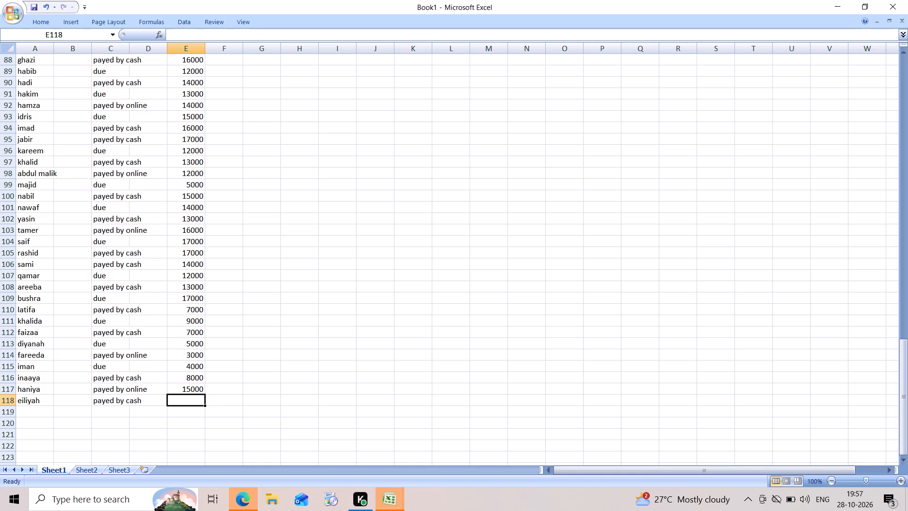
type("13000")
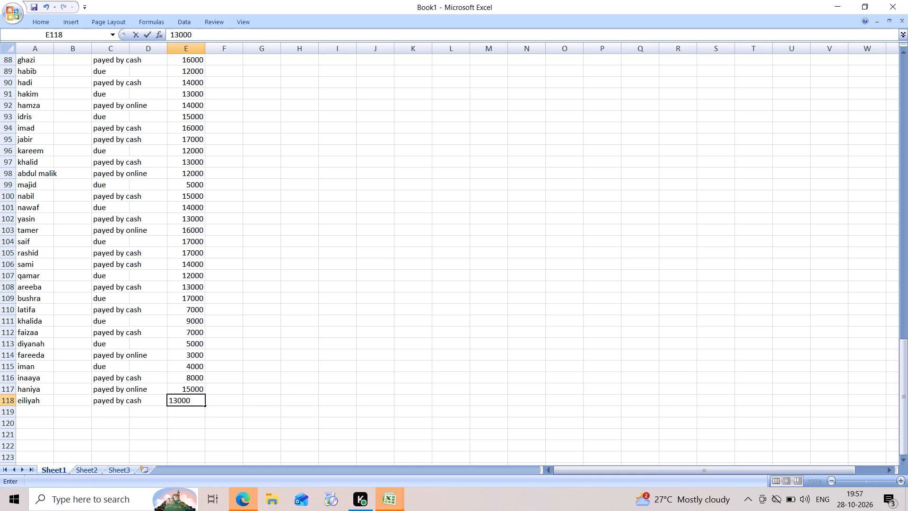
Fill row 119 with the name "hawaa" in A119, "payed by cash" in C119 and the amount 4000 in E119.
left_click(40, 413)
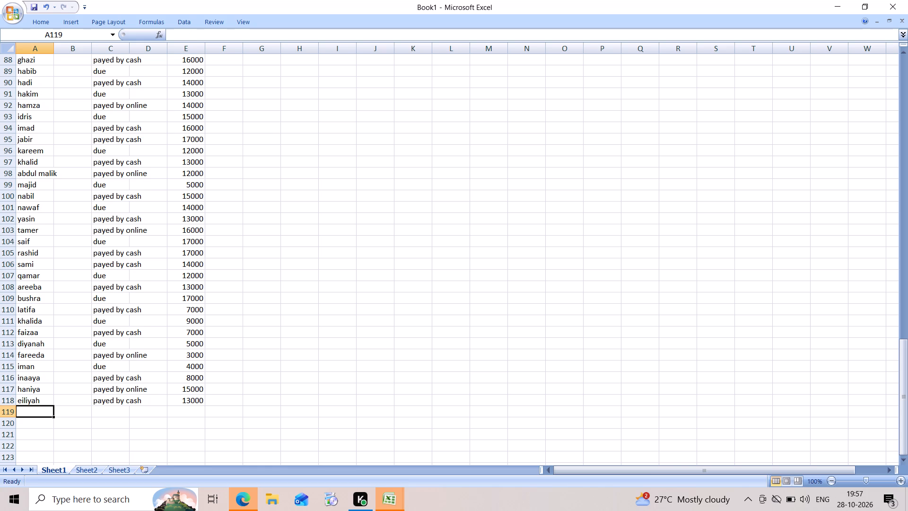
type("hawaa")
left_click(105, 415)
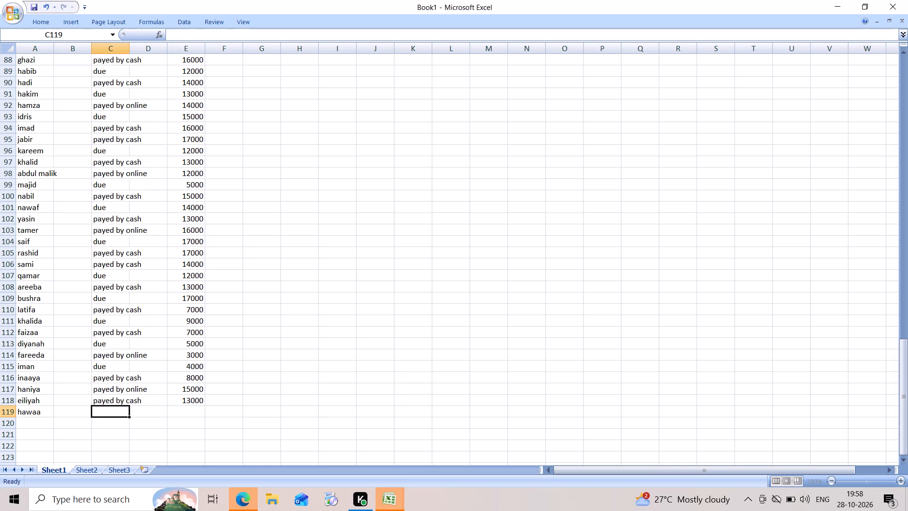
type("payed by cash")
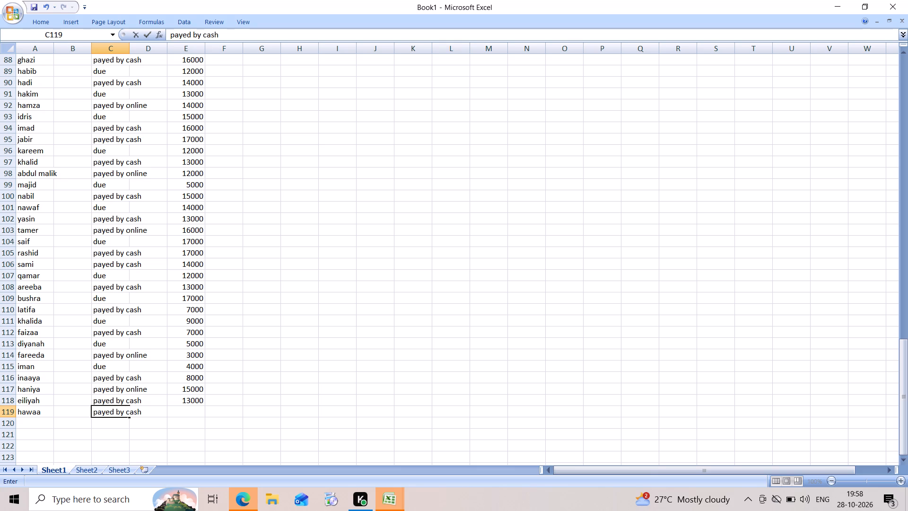
left_click(190, 414)
type("4000")
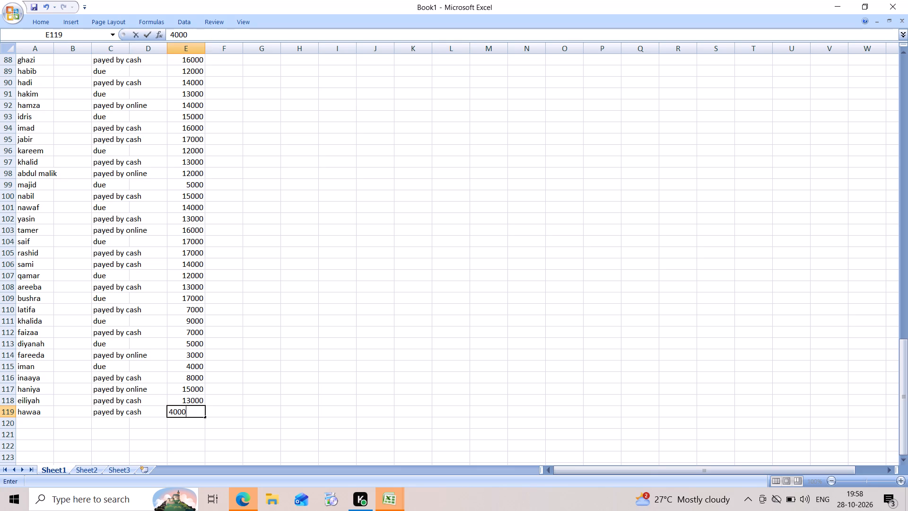
Fill row 120 with the name "afeefa" in A120, "due" in C120 and the amount 5000 in E120.
left_click(32, 424)
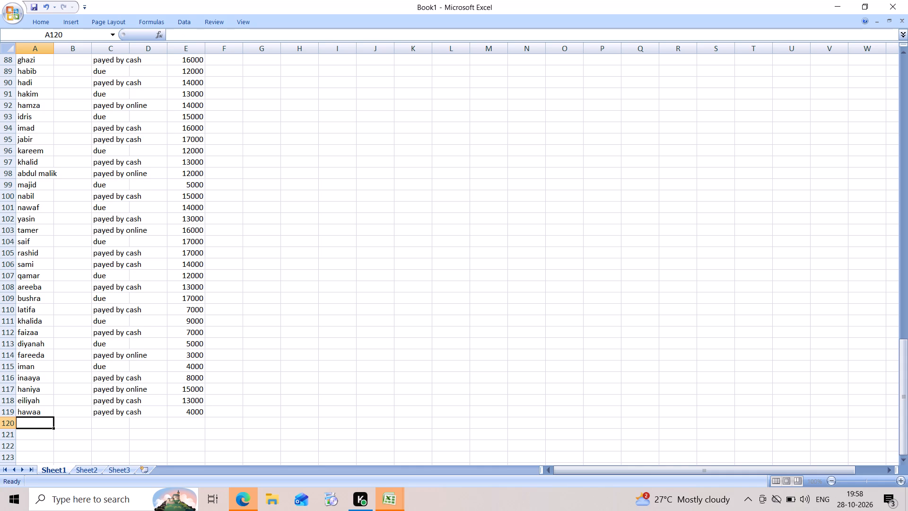
type("af")
key("e")
type("efa")
left_click(108, 427)
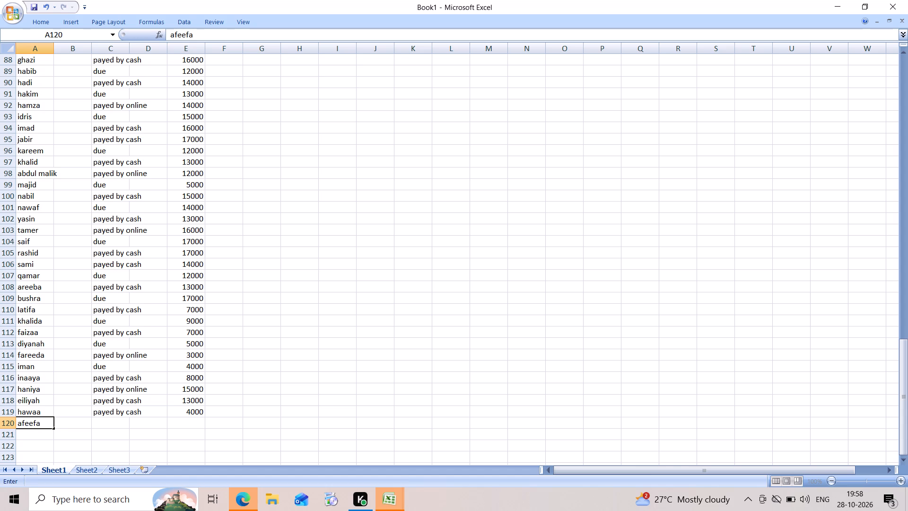
type("due")
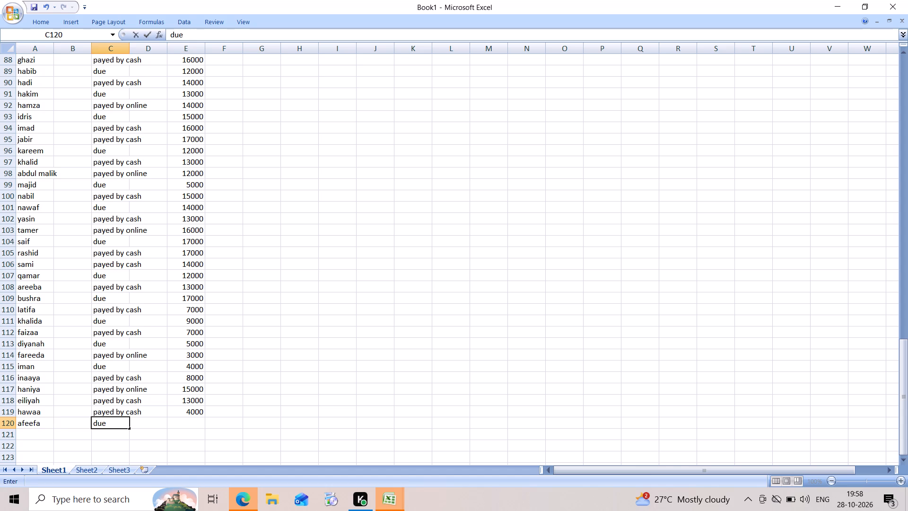
left_click(197, 421)
type("5000")
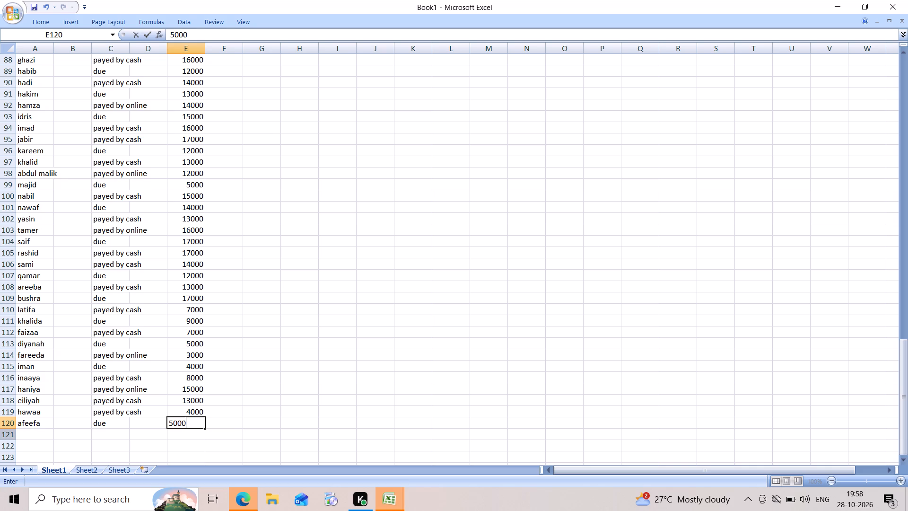
Fill row 121 with the name "maira" in A121, "payed by cash" in C121 and the amount 14000 in E121.
left_click(28, 437)
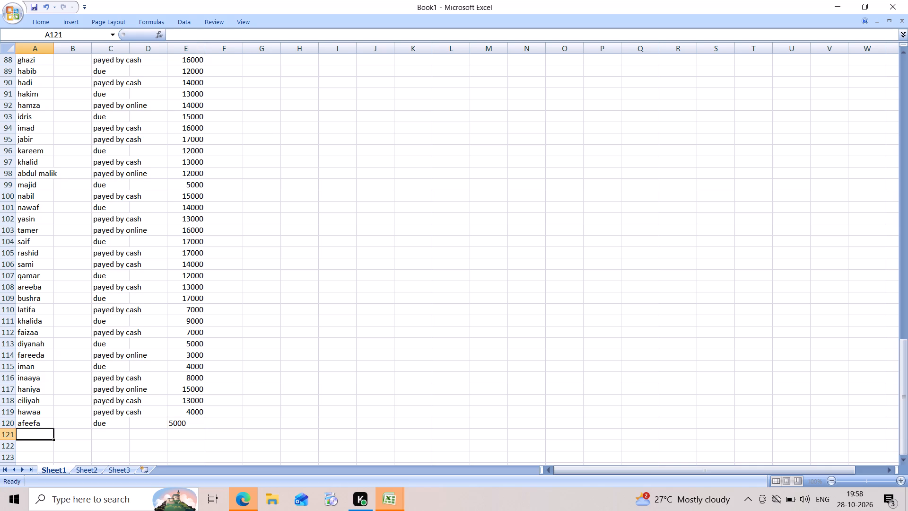
type("maira")
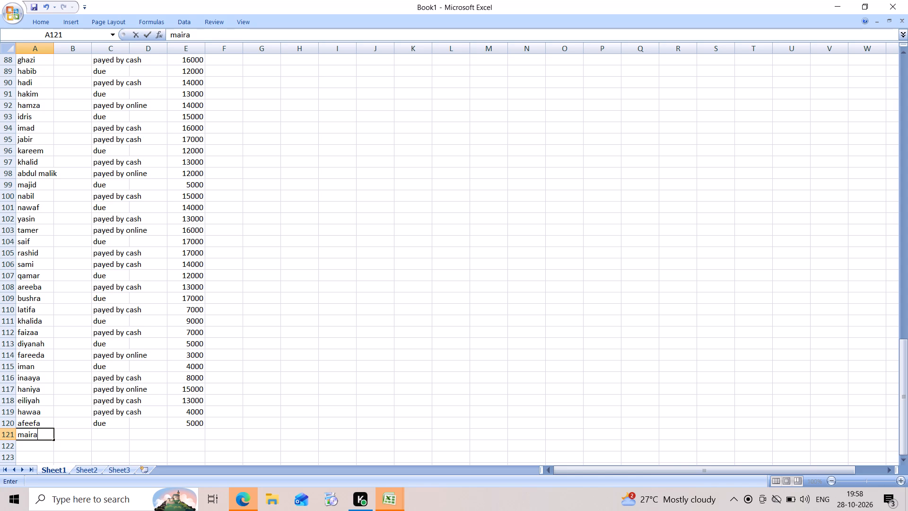
left_click(100, 433)
type("payed by cash")
key("space")
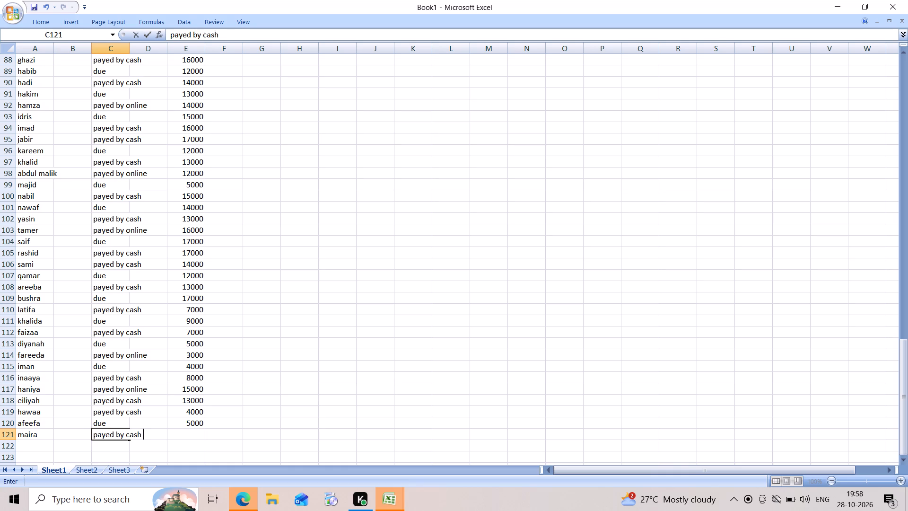
left_click(178, 435)
key("4")
key("BackSpace")
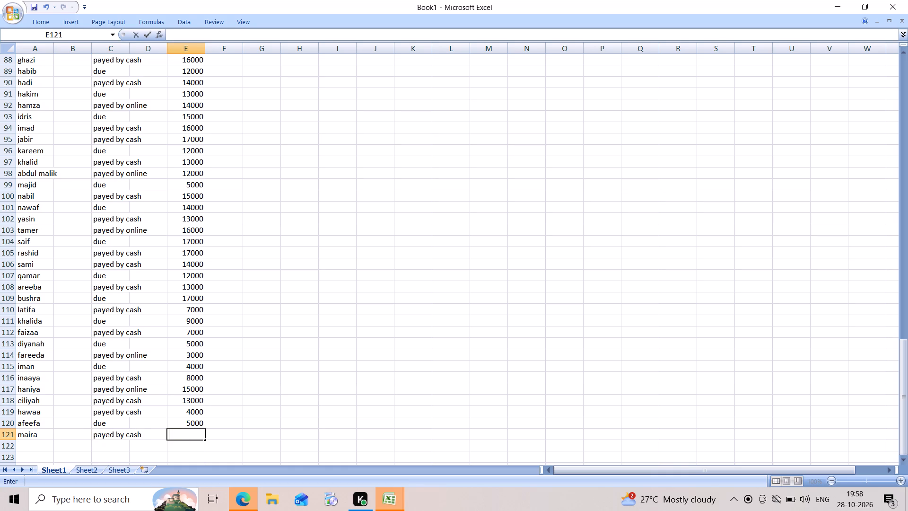
type("14000")
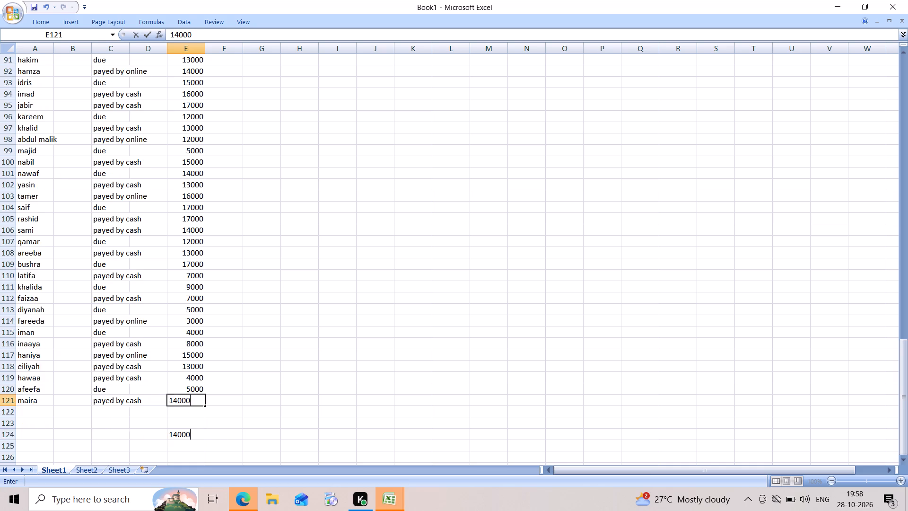
Fill row 122 with the name "jannat" in A122, "due" in C122 and the amount 7000 in E122.
left_click(30, 311)
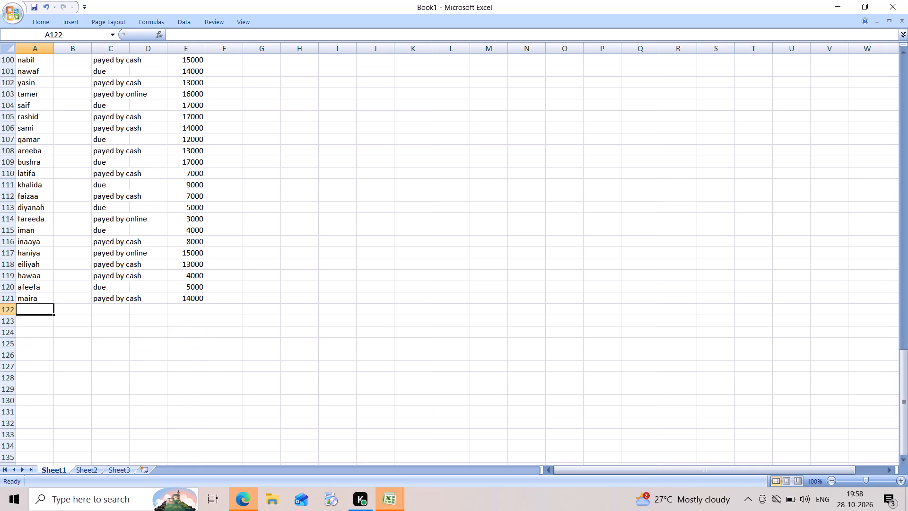
type("jannat")
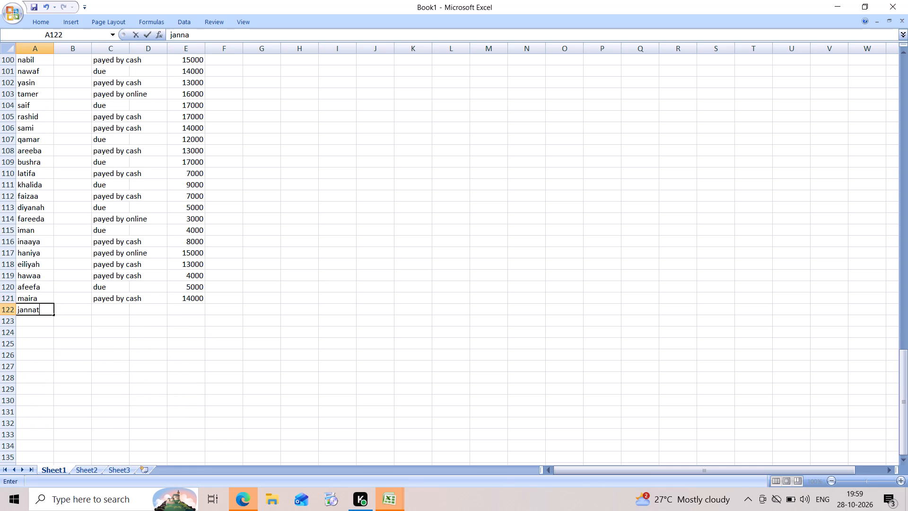
left_click(101, 311)
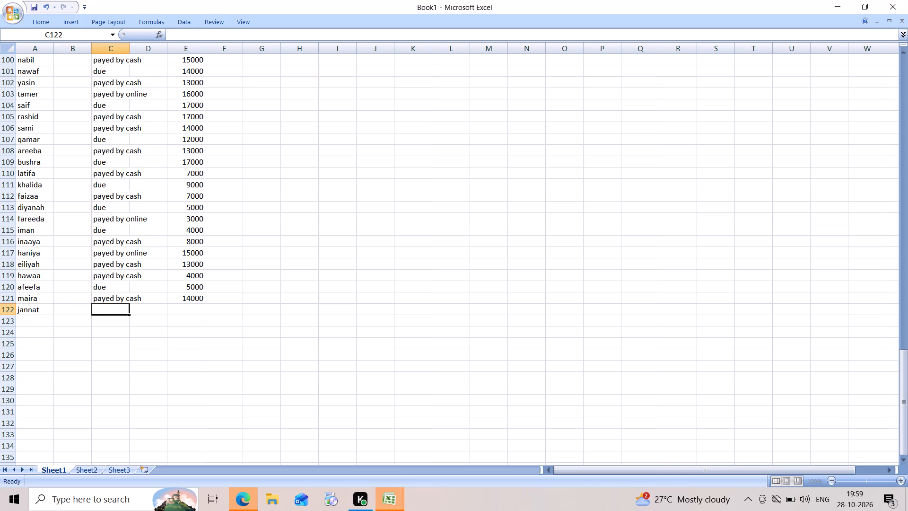
key("g")
key("BackSpace")
type("due")
key("space")
left_click(187, 306)
type("7000")
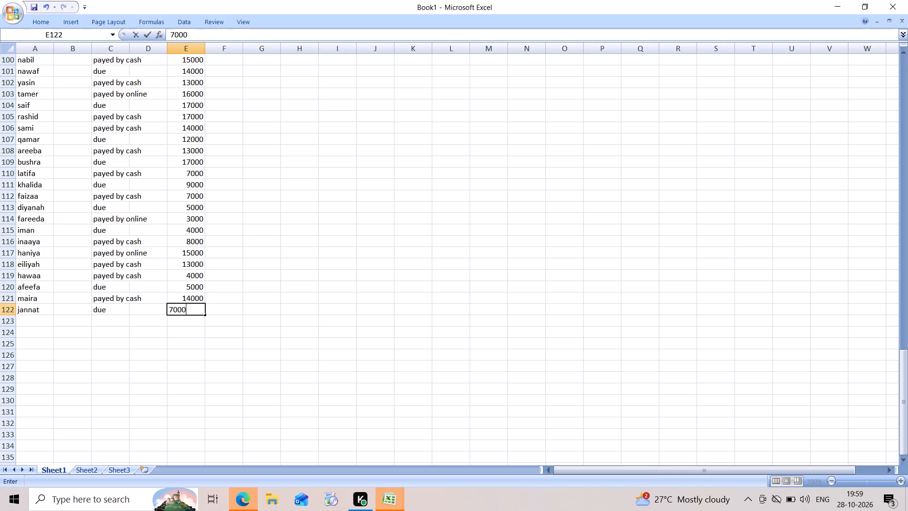
Fill row 123 with the name "safiya" in A123, "payed by cash" in C123 and the amount 6000 in E123.
left_click(23, 324)
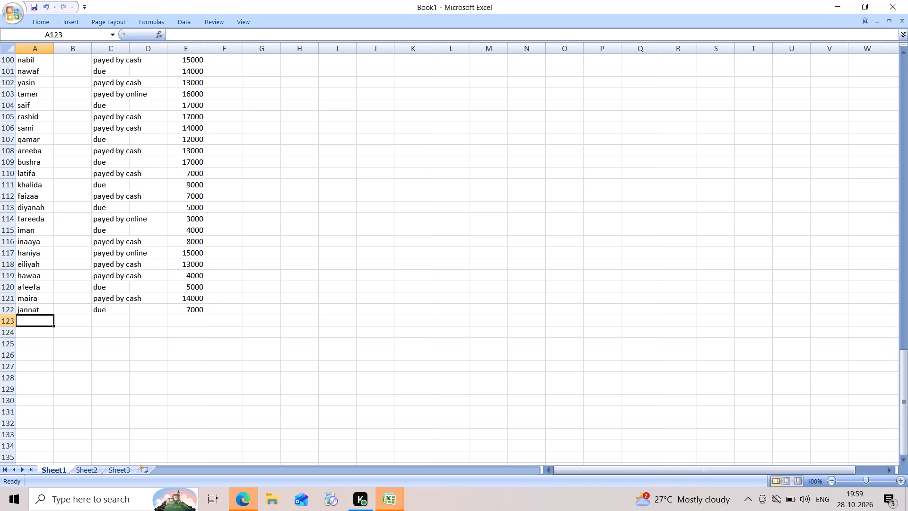
type("sa")
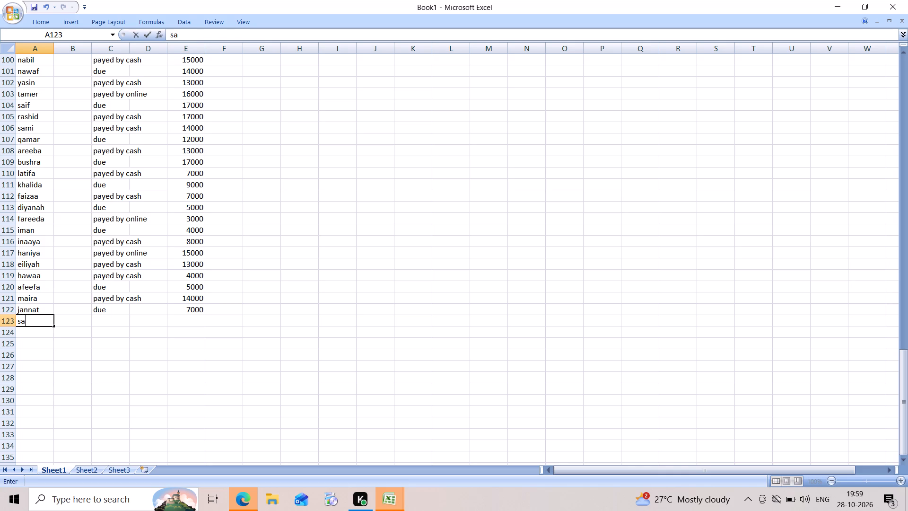
type("fi")
type("ya")
left_click(93, 320)
type("payed by casg")
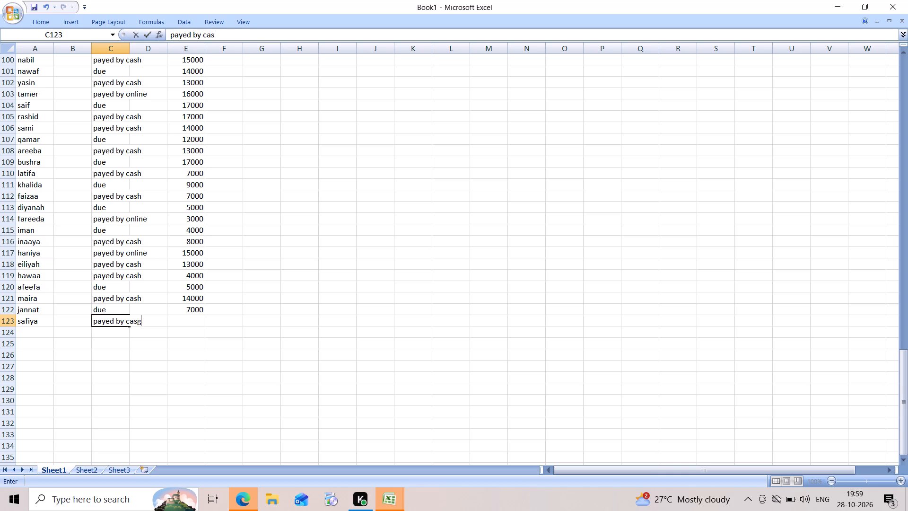
key("BackSpace")
key("h")
left_click(186, 318)
type("6000")
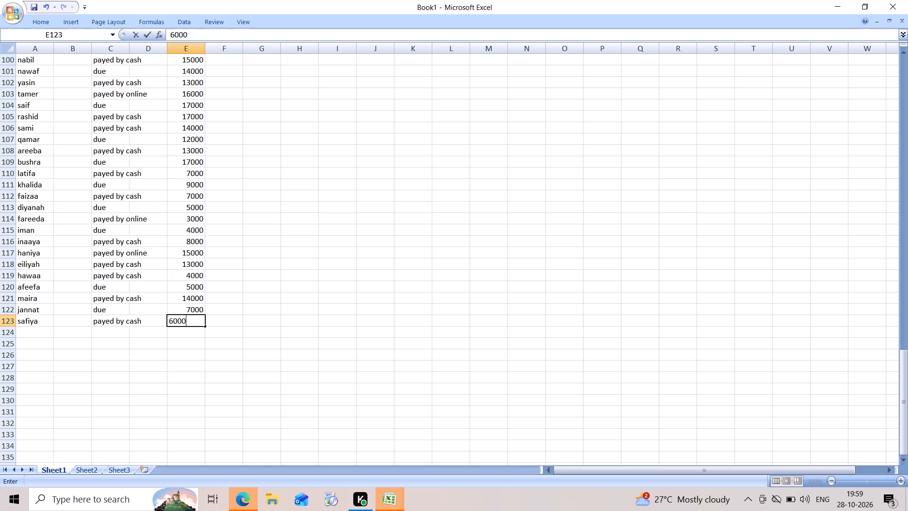
Fill row 124 with the name "nayab" in A124, "payed by online" in C124 and the amount 8000 in E124.
left_click(29, 332)
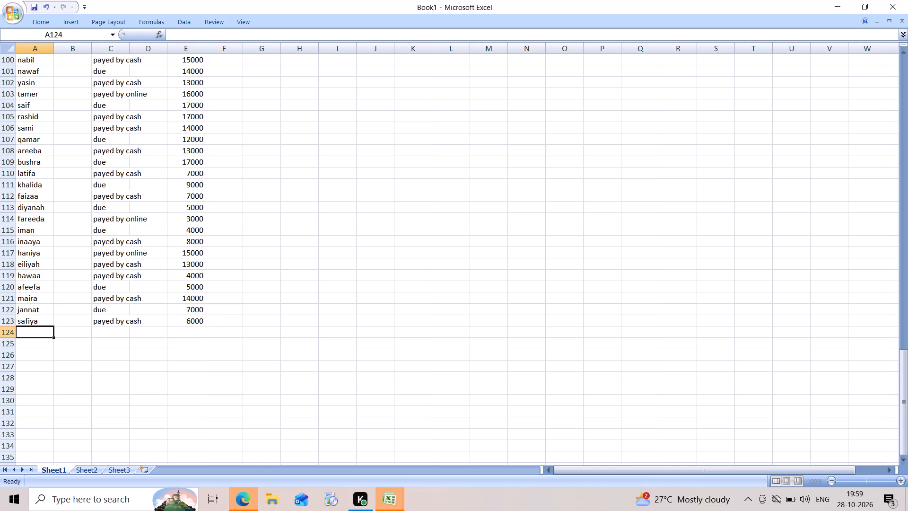
type("nayab")
left_click(117, 332)
type("payed by online")
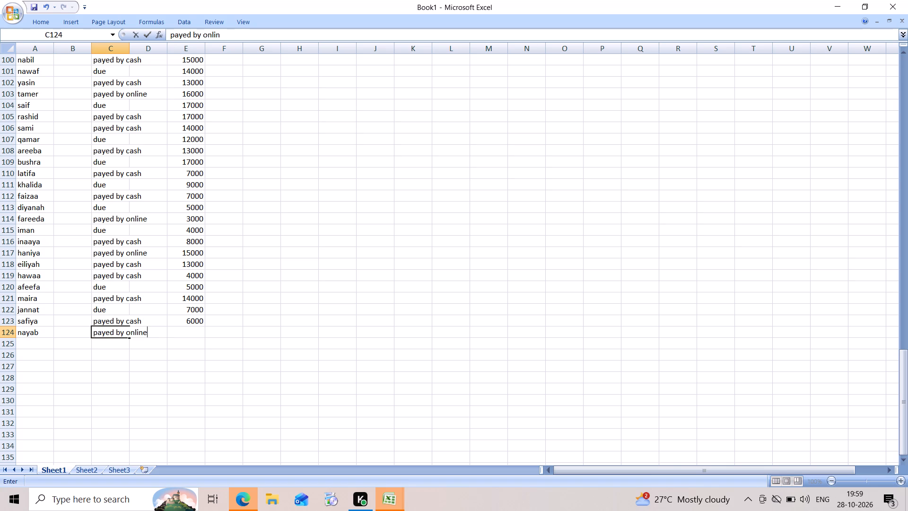
left_click(194, 330)
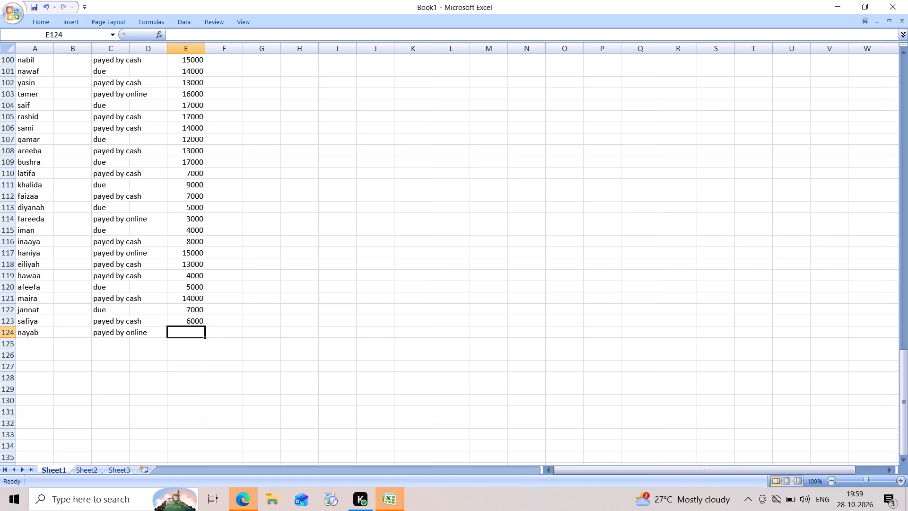
type("80000")
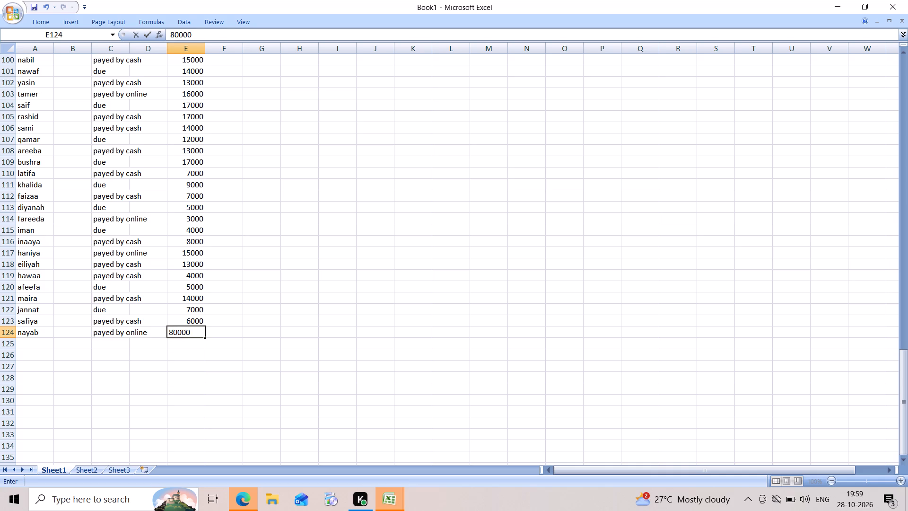
key("BackSpace")
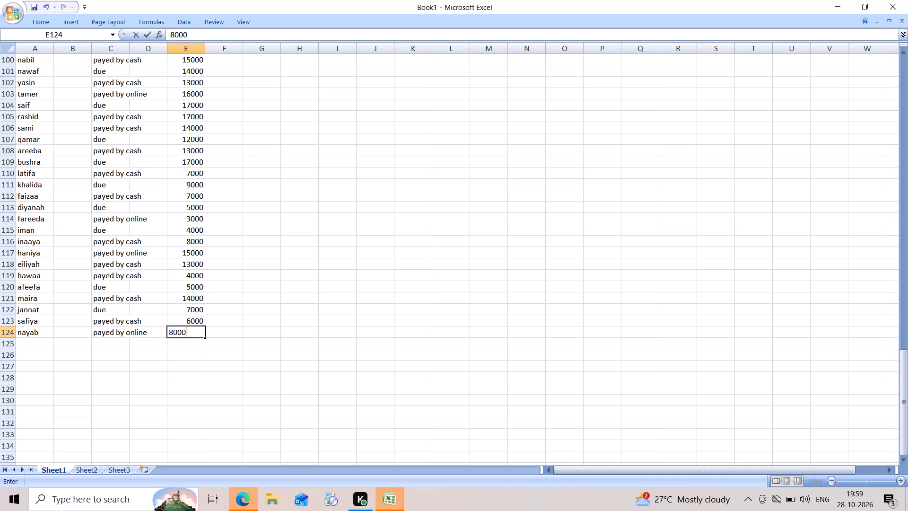
Fill row 125 with the name "dua" in A125, "payed by cash" in C125 and the amount 7000 in E125.
left_click(34, 345)
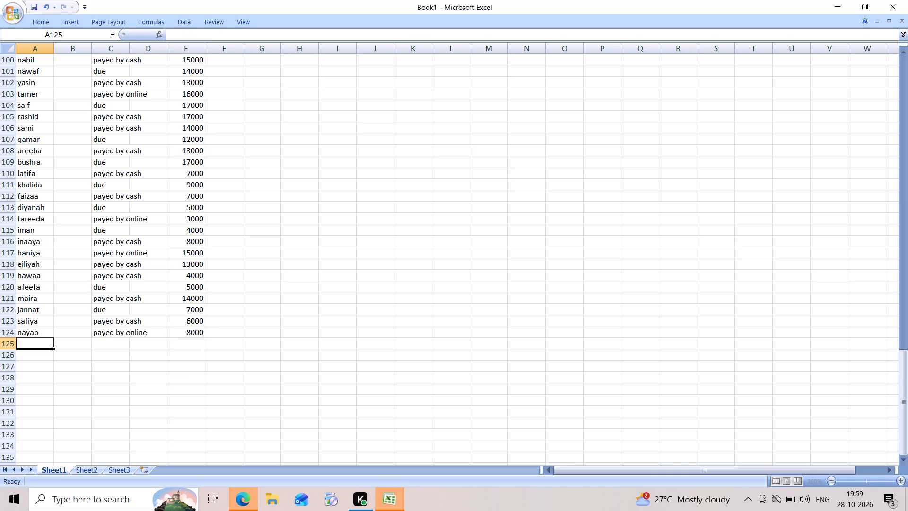
type("dua")
key("space")
left_click(91, 344)
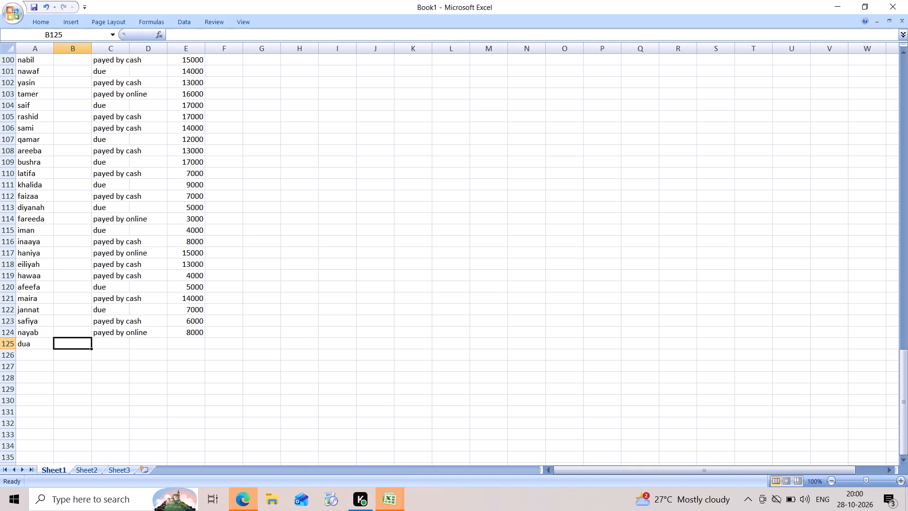
left_click(110, 343)
type("pay")
type("eds")
key("BackSpace")
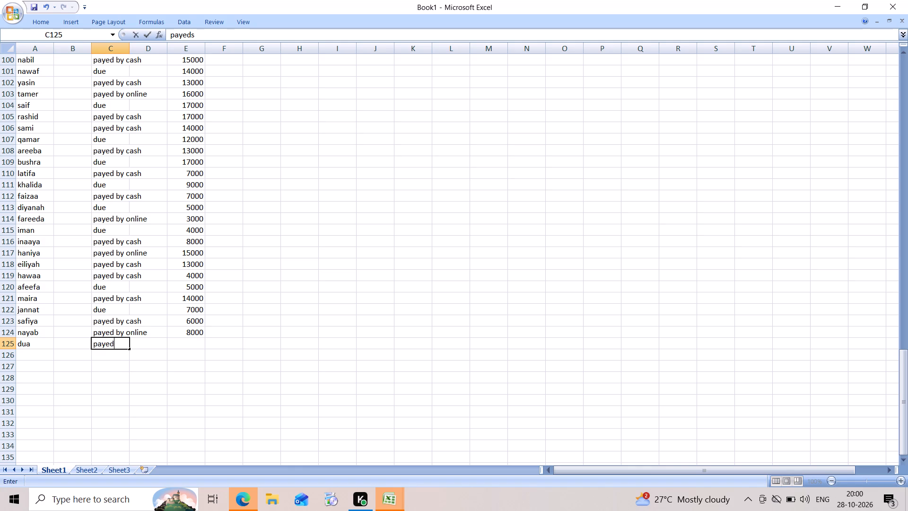
key("space")
type("by")
key("space")
type("cash")
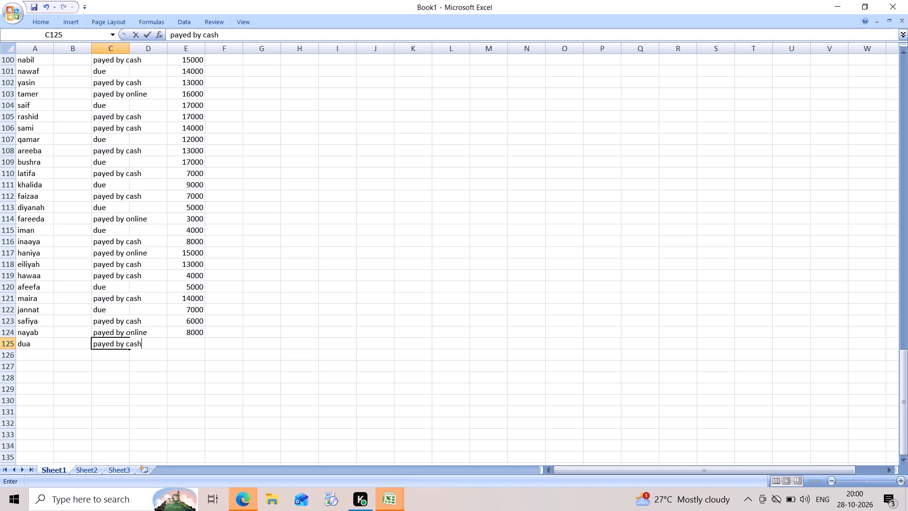
left_click(190, 344)
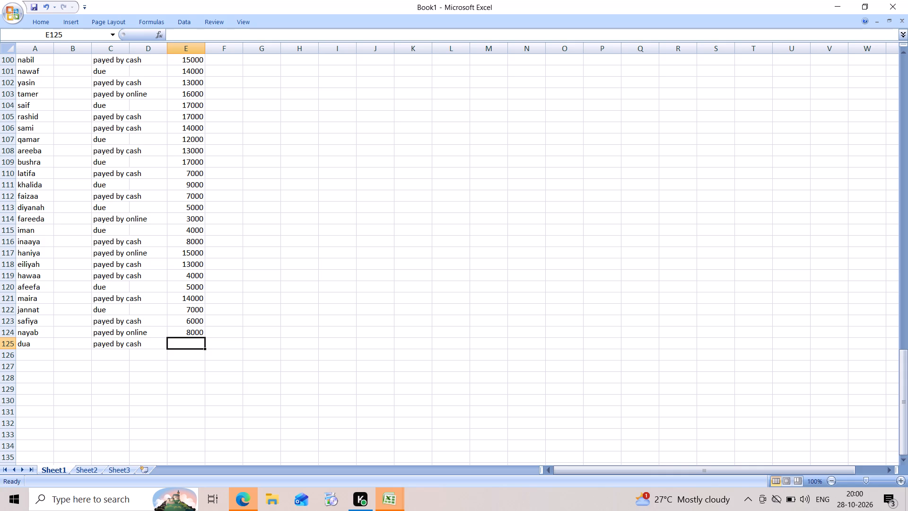
type("7900")
key("BackSpace")
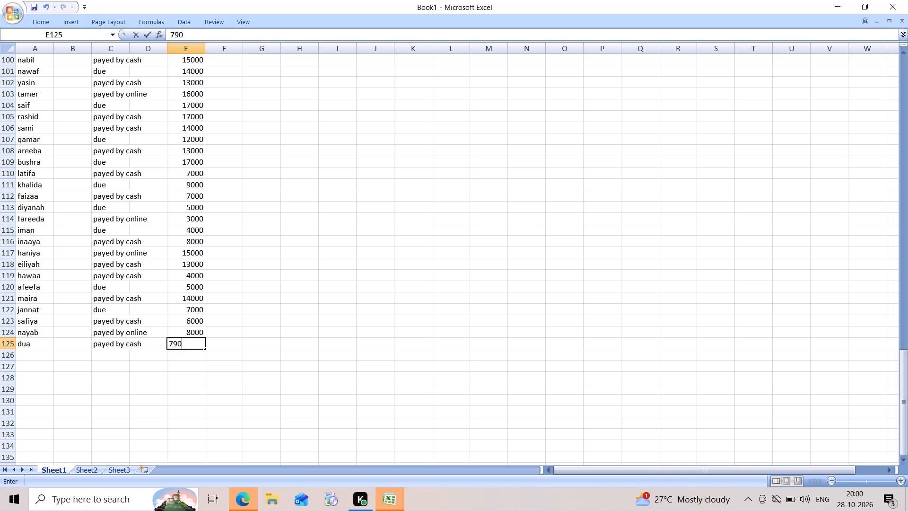
key("BackSpace")
key("BackSpace")
type("000")
Fill row 126 with the name "aleena" in A126, "due" in C126 and the amount 4000 in E126.
left_click(43, 352)
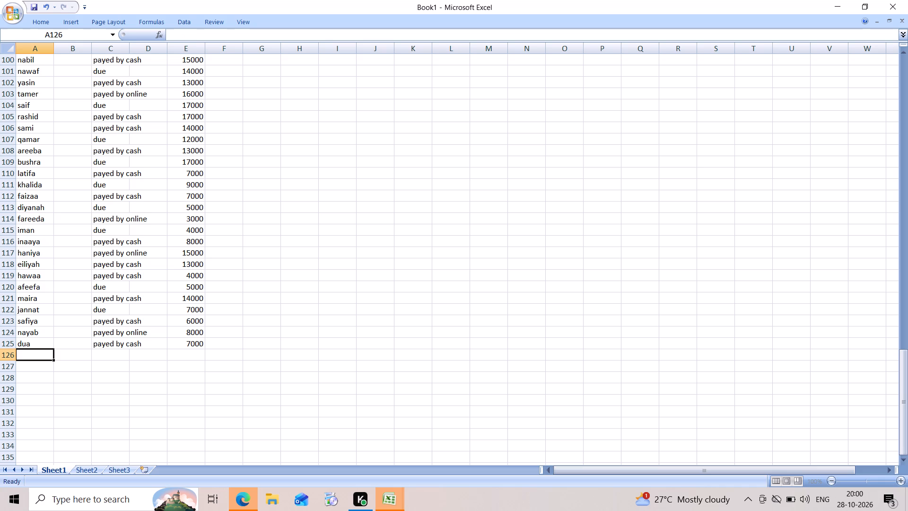
type("alen")
key("BackSpace")
type("em")
key("BackSpace")
type("na")
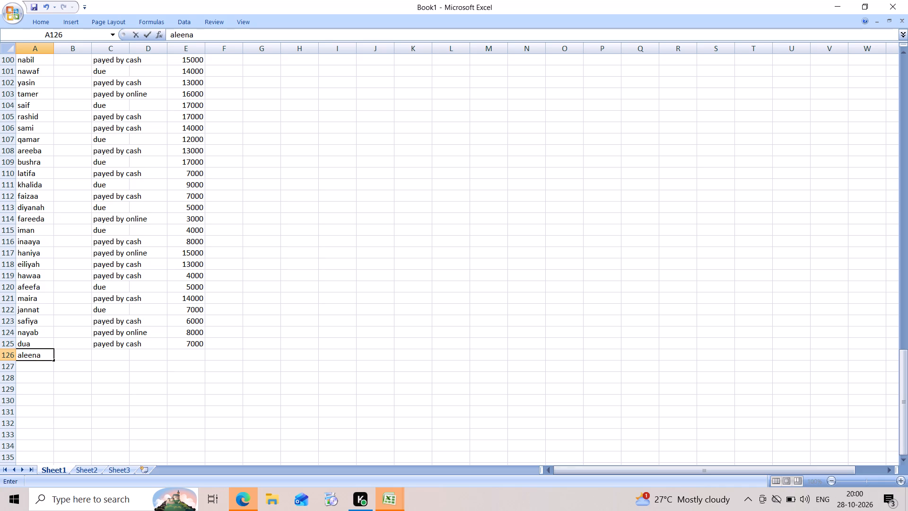
left_click(103, 356)
type("due")
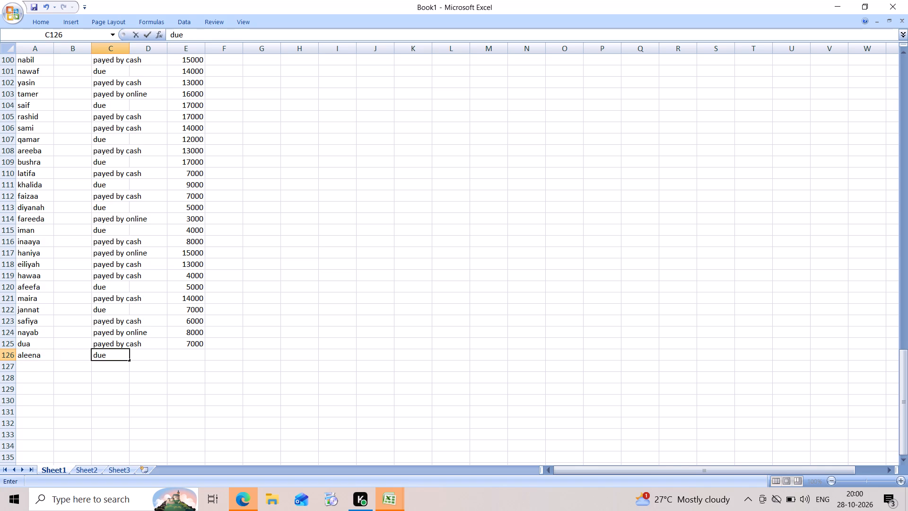
left_click(183, 355)
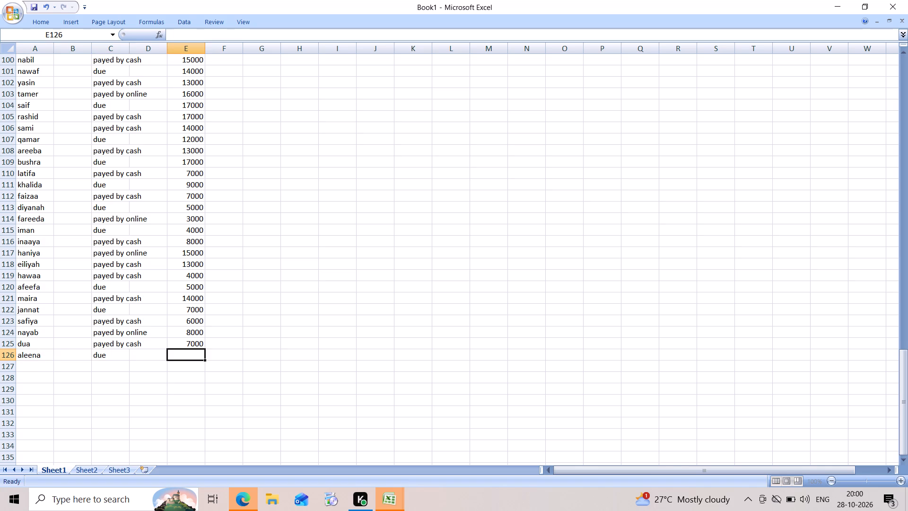
type("4000")
Fill row 127 with the name "ghazal" in A127, "payed by cash" in C127 and the amount 5000 in E127.
left_click(35, 366)
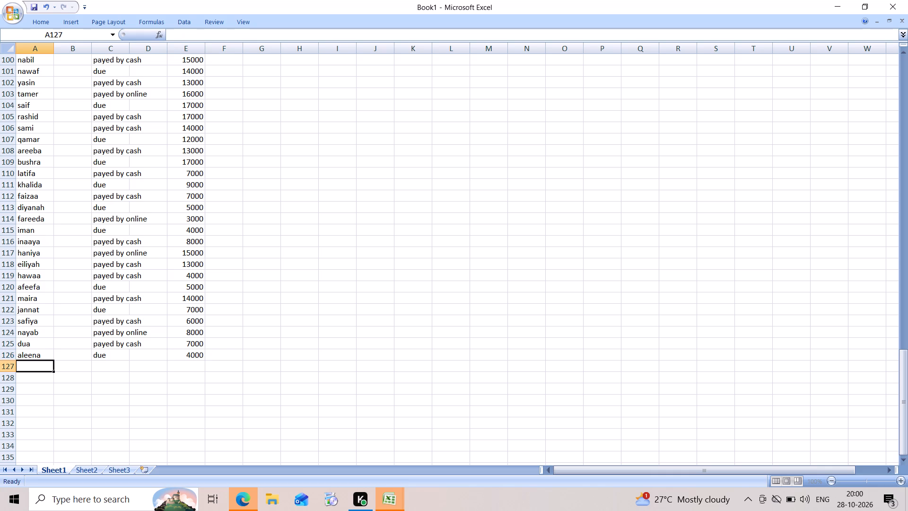
type("gh")
type("azal")
left_click(94, 367)
type("payed by cash")
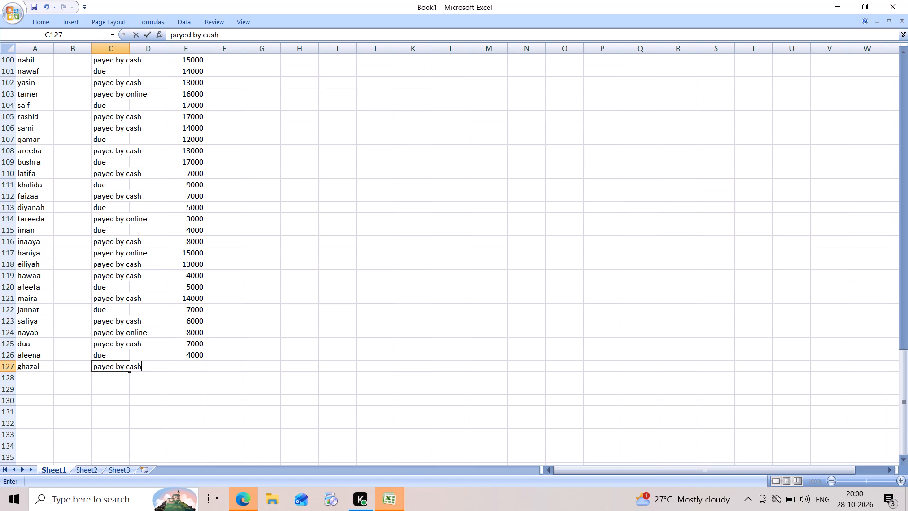
left_click(186, 369)
type("5000")
Fill row 128 with the name "noor" in A128, "payed by cash" in C128 and the amount 6000 in E128.
left_click(33, 375)
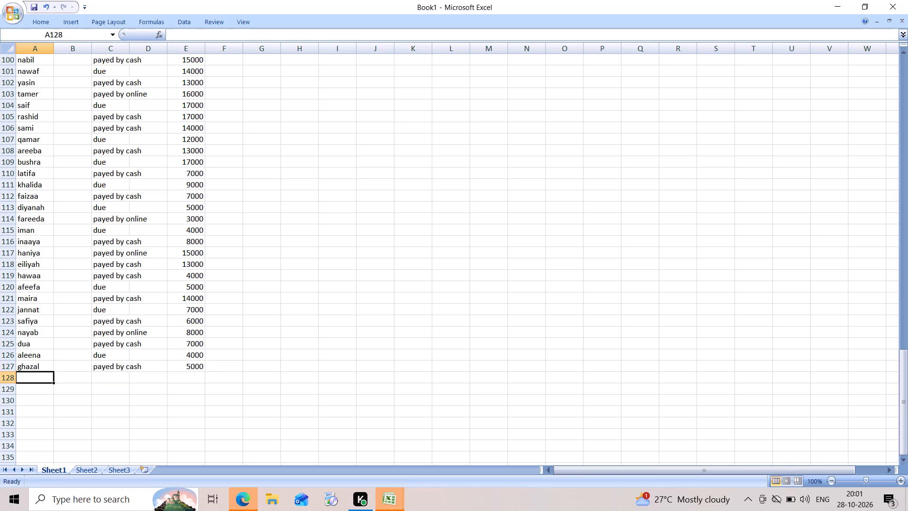
type("noor")
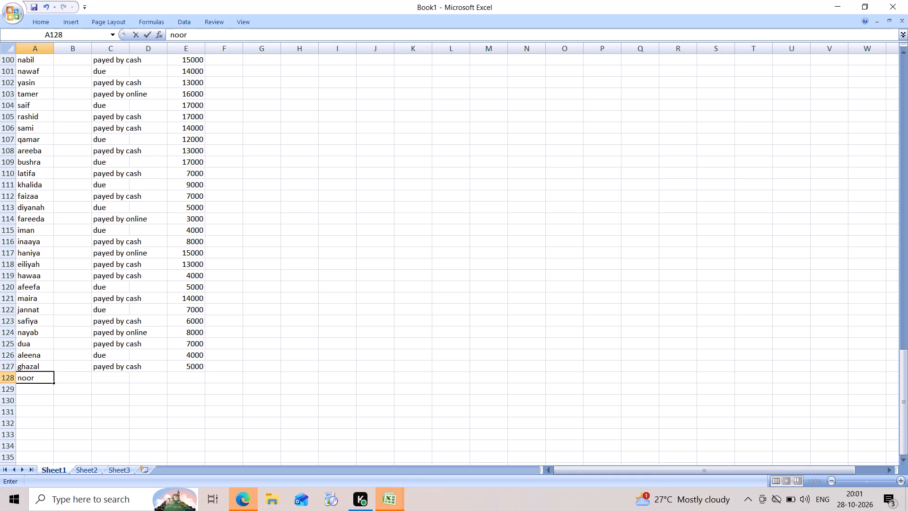
left_click(123, 375)
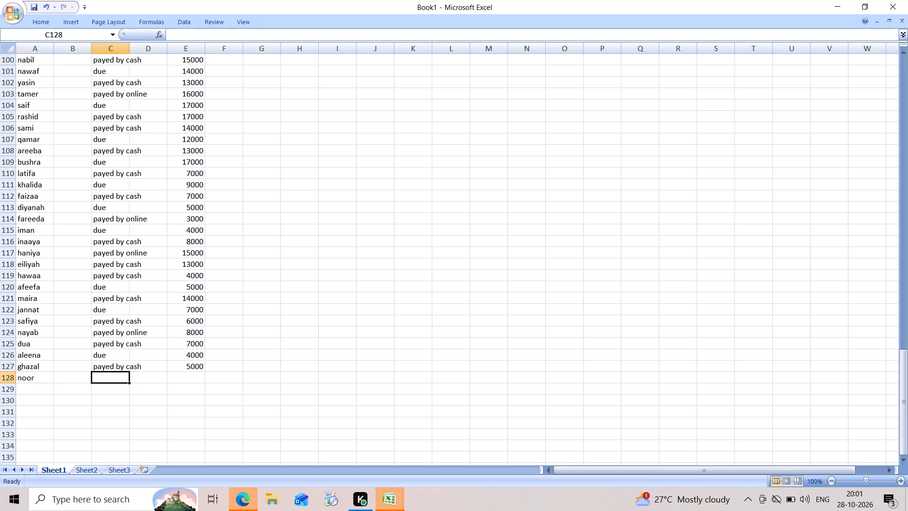
type("payed by cash")
key("space")
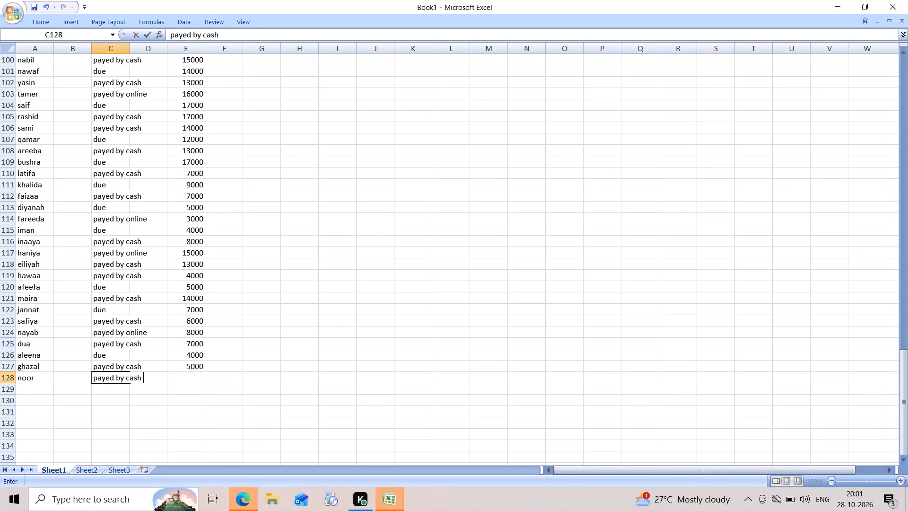
left_click(188, 372)
key("5")
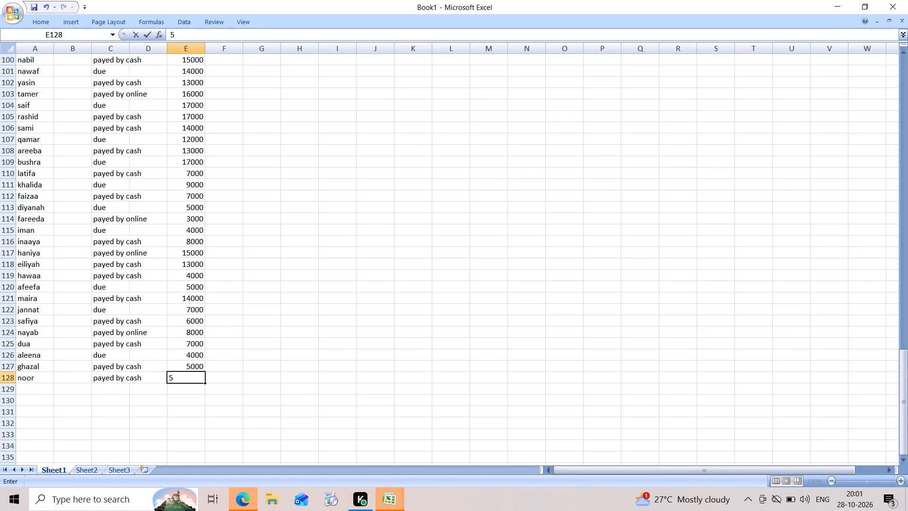
key("BackSpace")
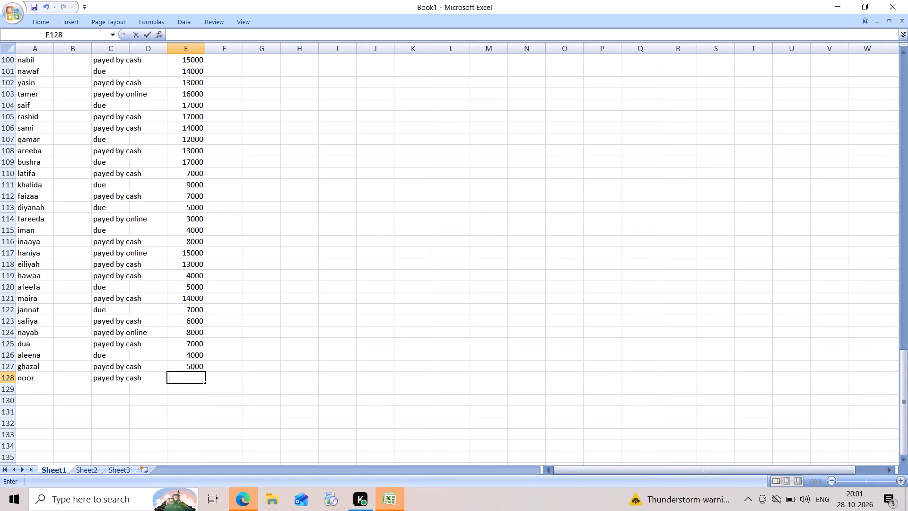
type("6000")
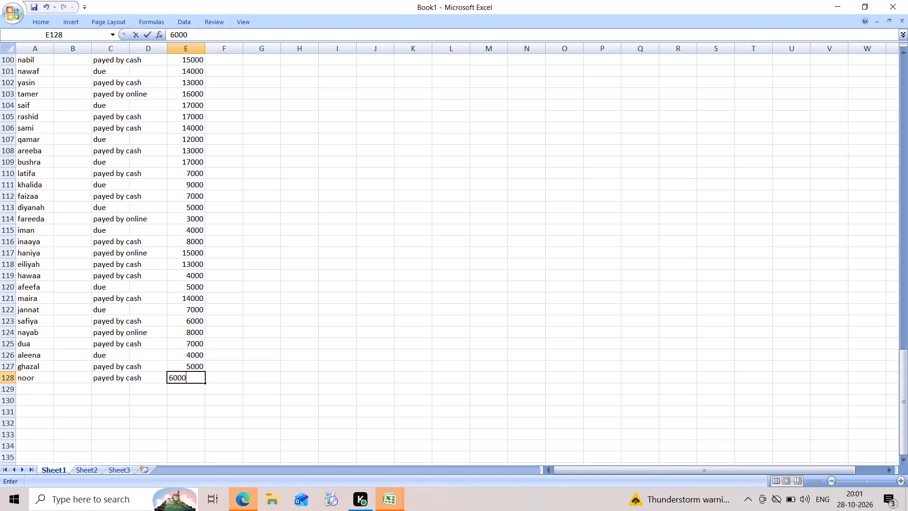
Fill row 129 with the name "zainab" in A129, "due" in C129 and the amount 4000 in E129.
left_click(29, 388)
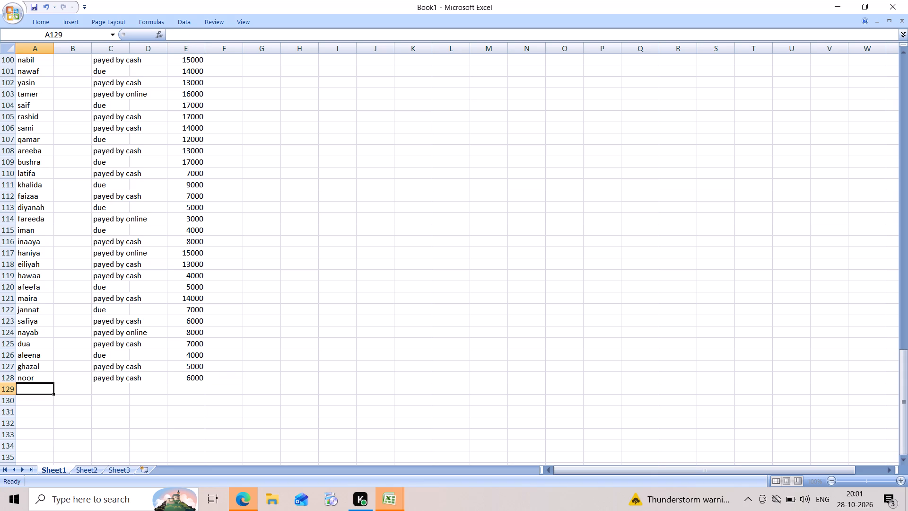
type("zainab")
left_click(95, 390)
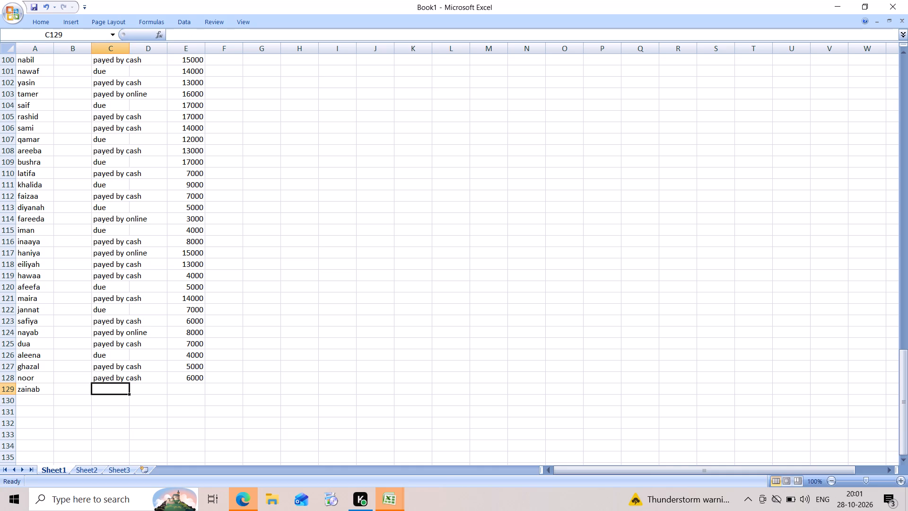
type("due")
key("space")
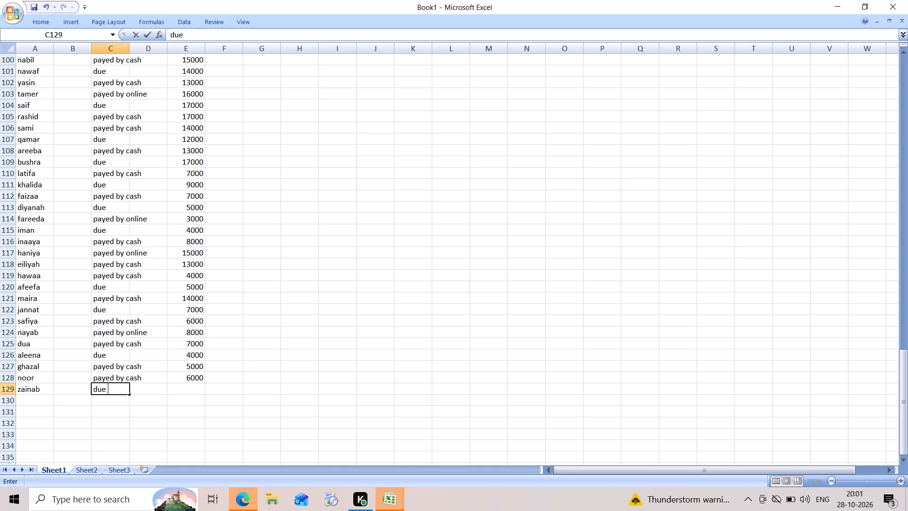
left_click(178, 392)
type("4000")
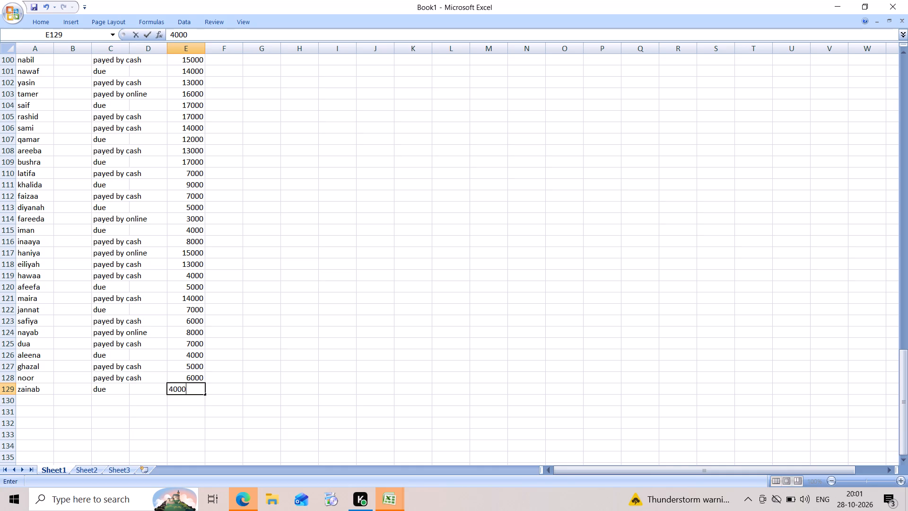
Fill row 130 with the name "fatima" in A130, "payed by cash" in C130 and the amount 7000 in E130.
left_click(25, 397)
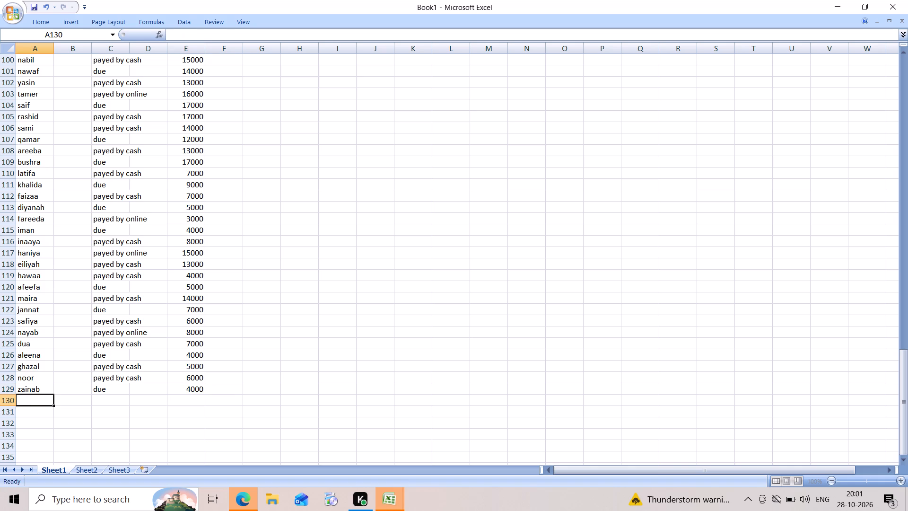
type("fat")
type("ima")
left_click(121, 399)
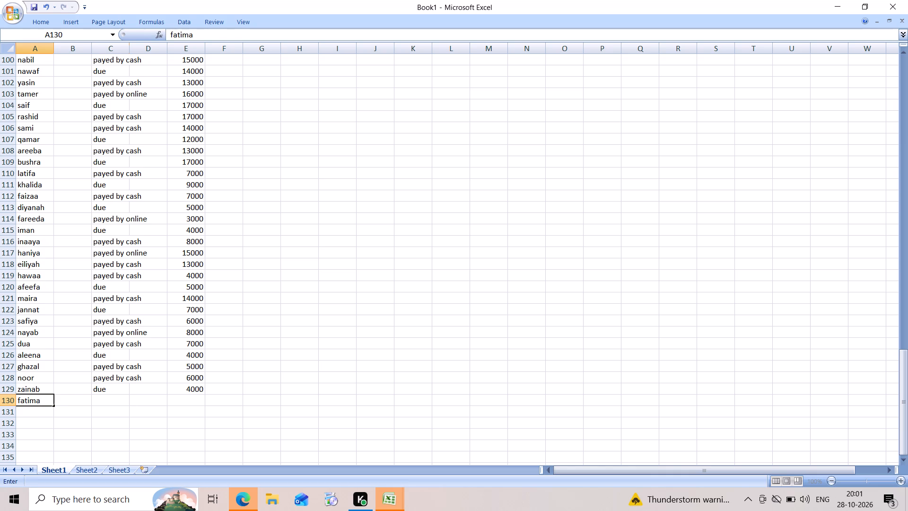
type("payed by cash")
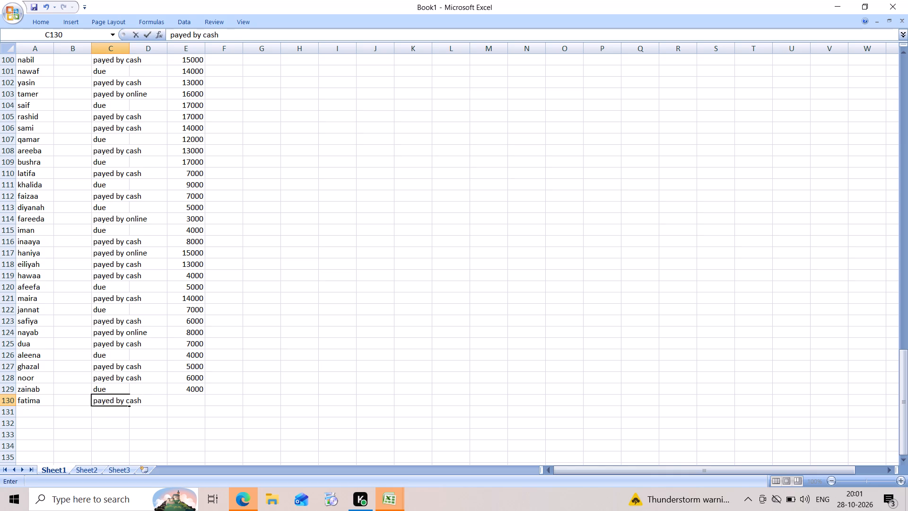
left_click(191, 397)
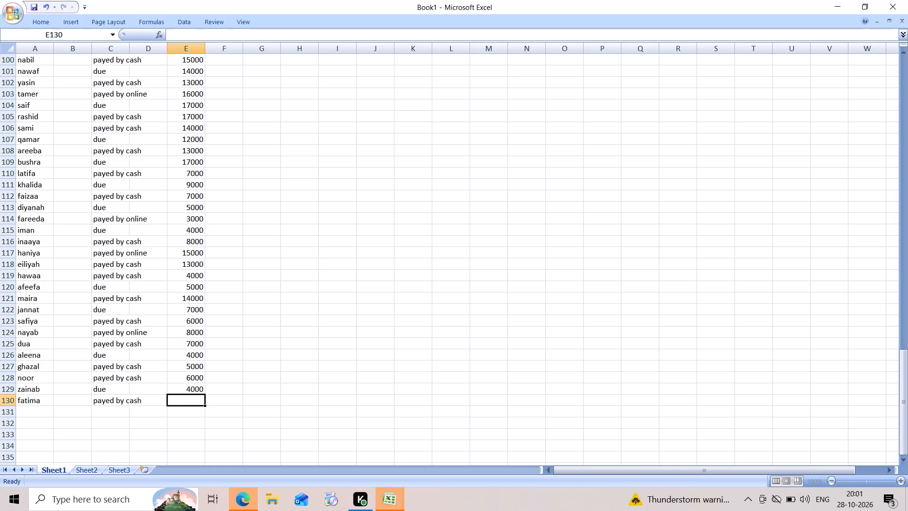
type("7000")
Fill row 131 with the name "tuba" in A131, "due" in C131 and the amount 5000 in E131.
left_click(31, 410)
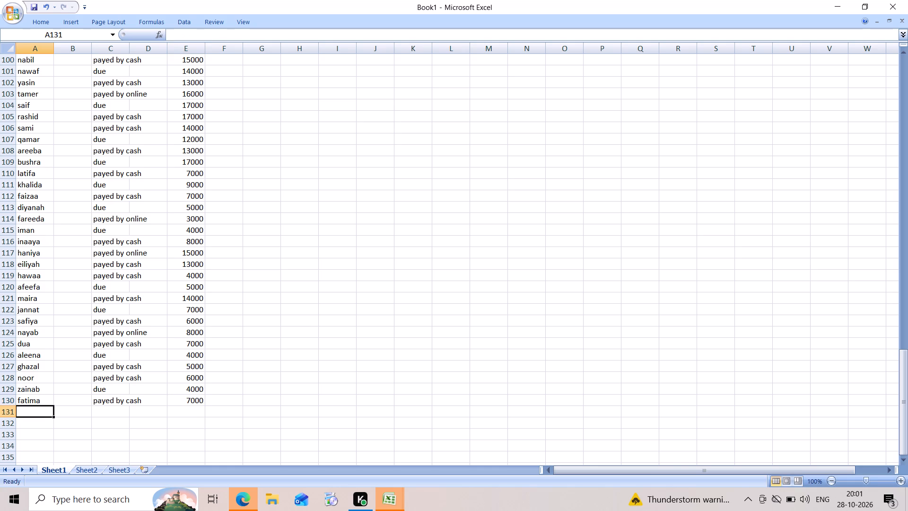
type("tuba")
left_click(107, 406)
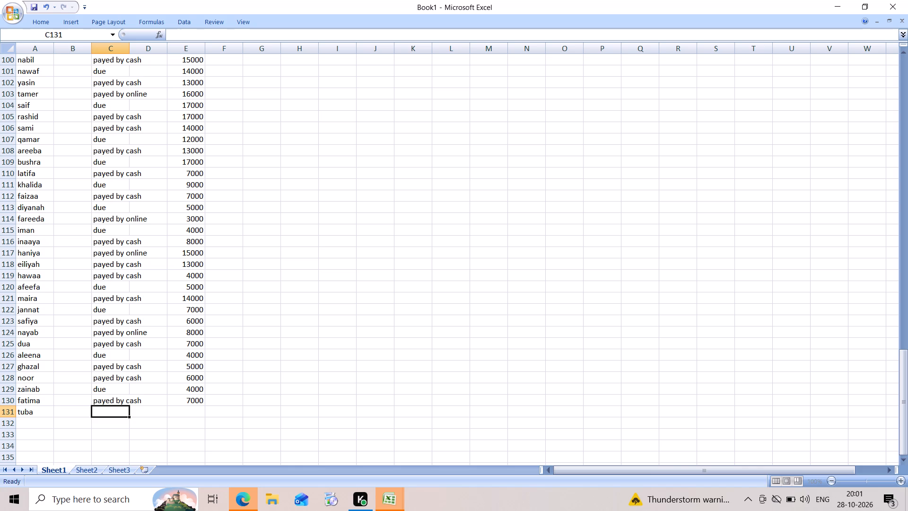
type("due")
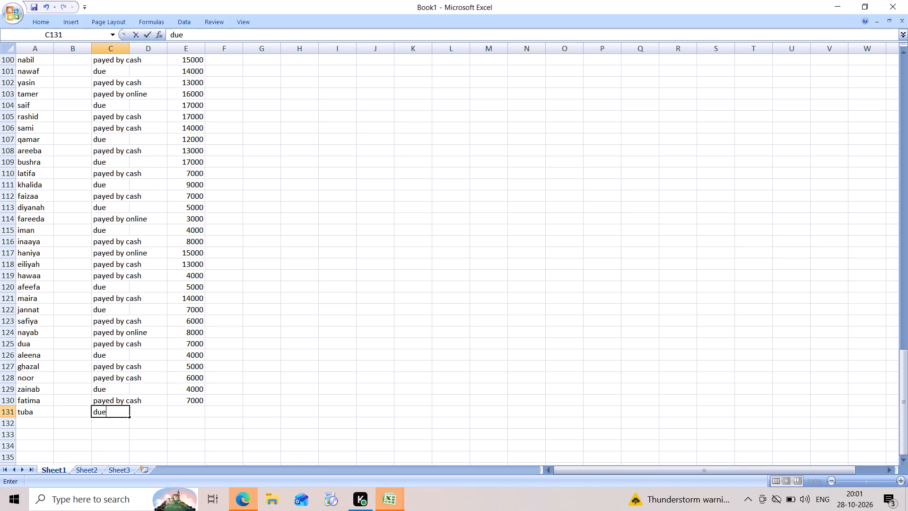
left_click(181, 413)
type("50000")
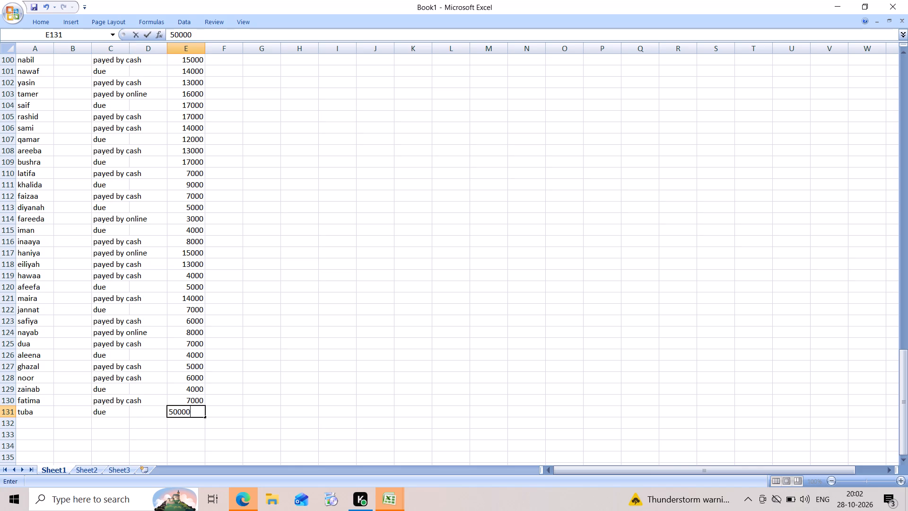
key("BackSpace")
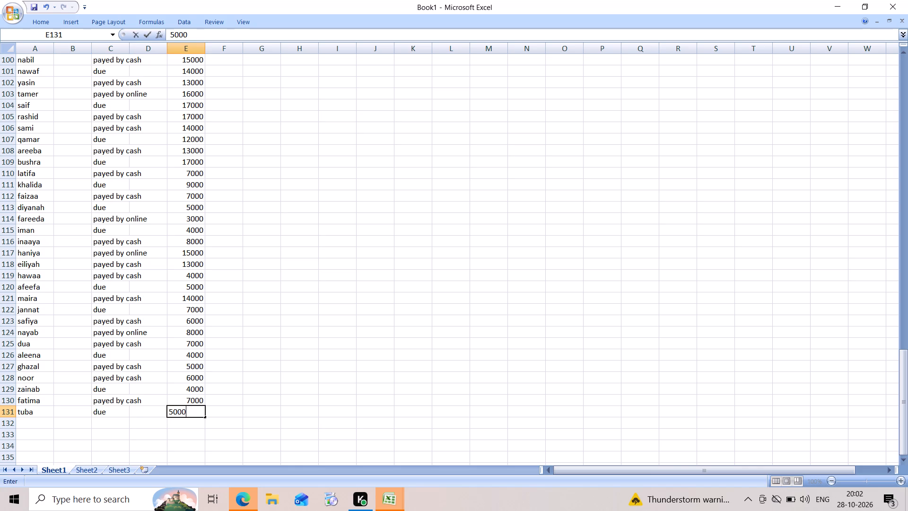
Fill row 132 with the name "maha" in A132, "payed by cash" in C132 and the amount 4000 in E132.
left_click(44, 427)
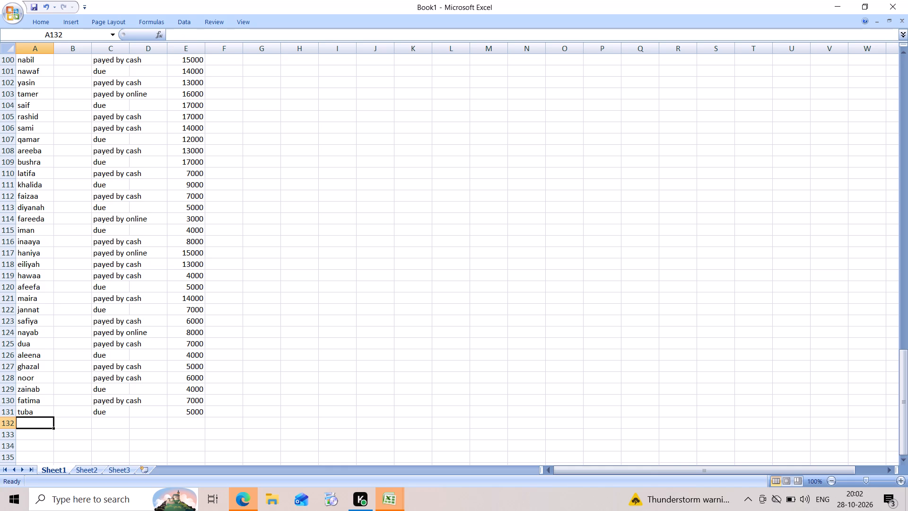
type("maha")
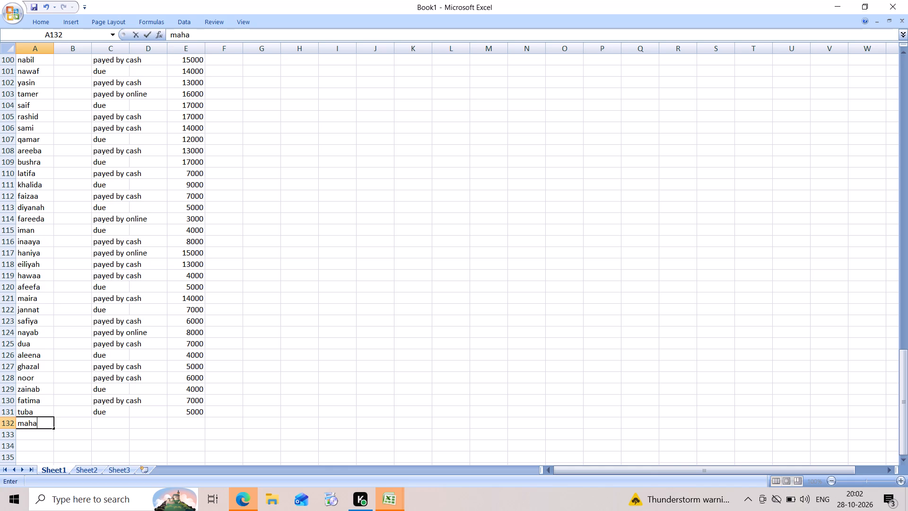
left_click(116, 422)
type("payed by cas")
key("h")
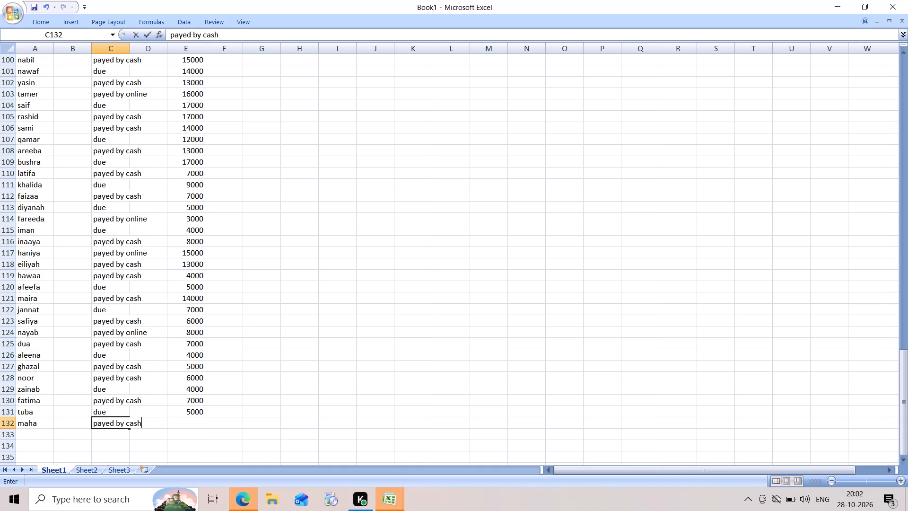
left_click(195, 422)
type("4000")
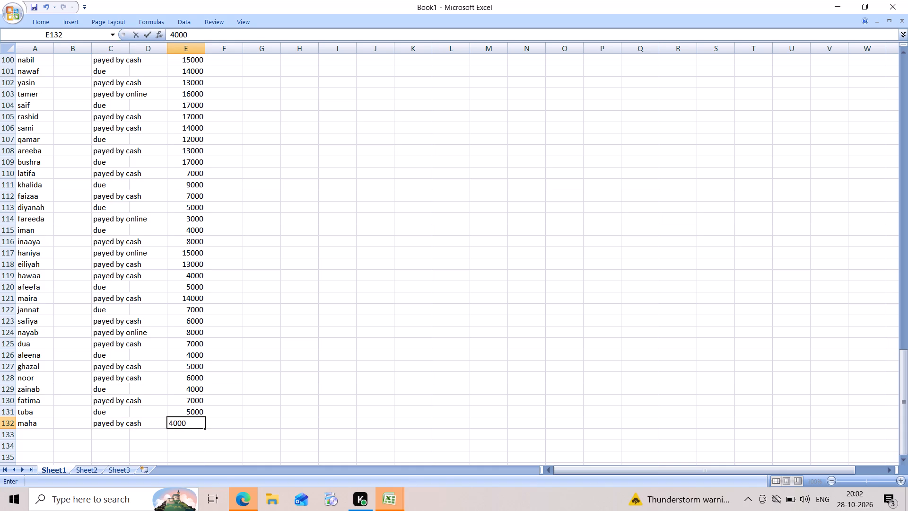
Fill row 133 with the name "ruqaiya" in A133, "payed by cash" in C133 and the amount 8000 in E133.
left_click(22, 433)
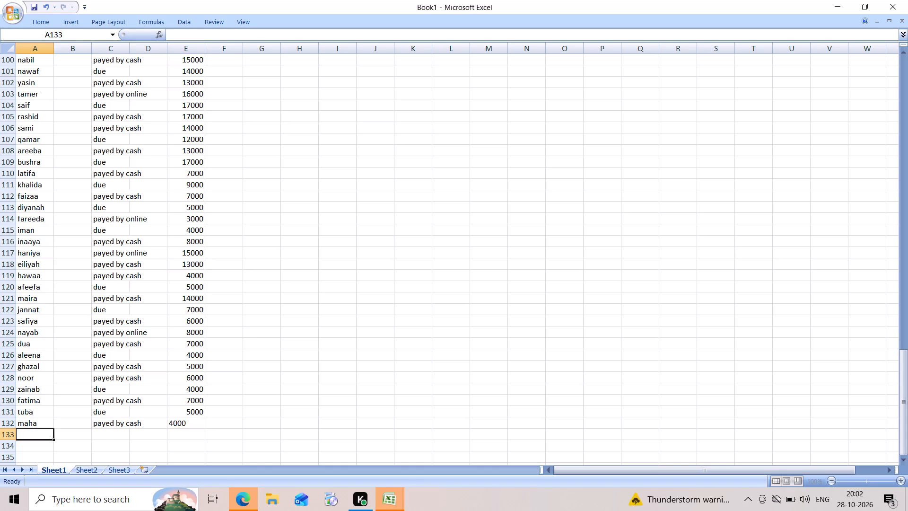
type("ru")
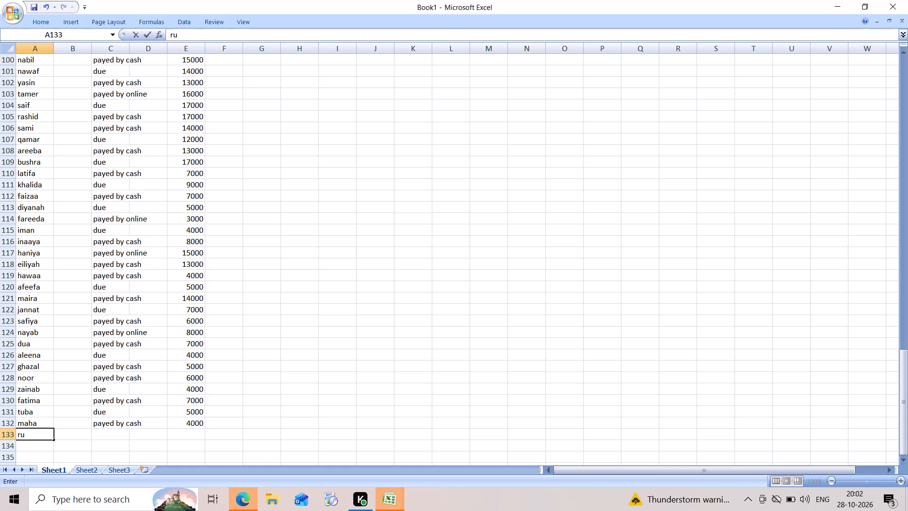
key("q")
type("aiya")
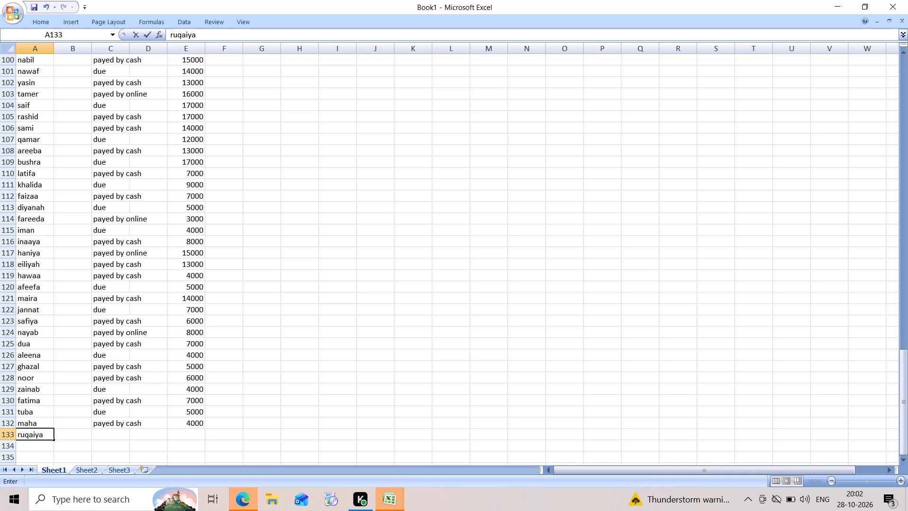
left_click(107, 439)
type("payed by cash")
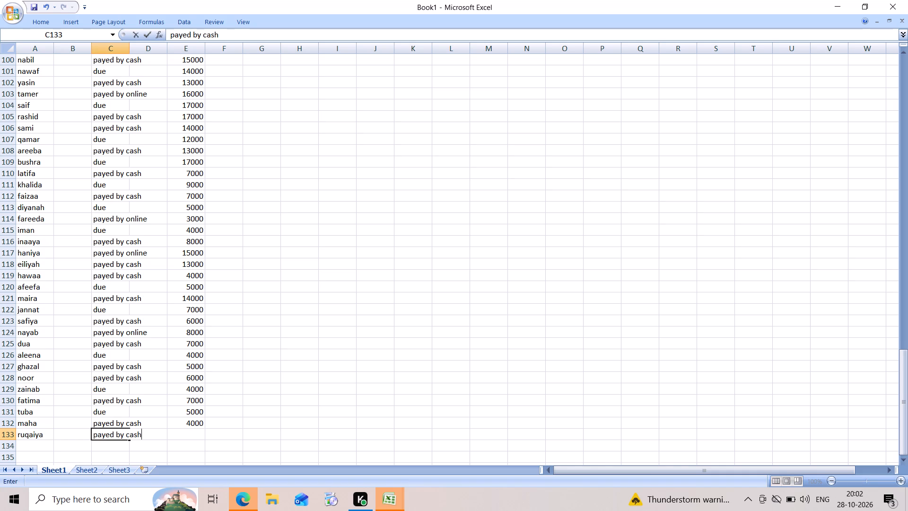
left_click(195, 437)
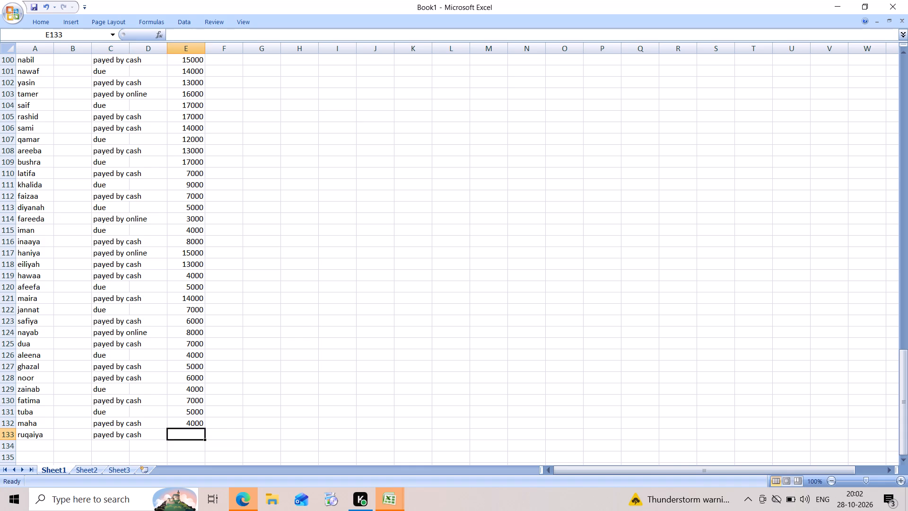
type("8000")
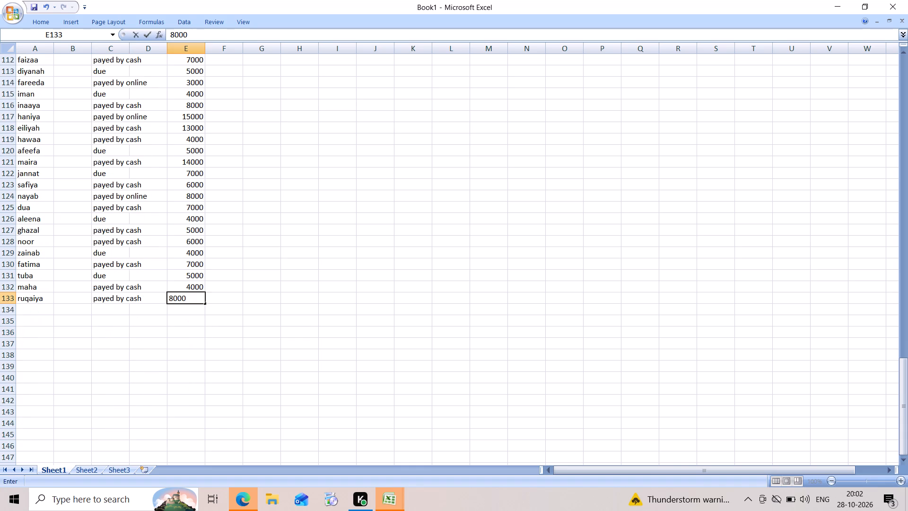
Fill row 134 with the name "sara" in A134, "due" in C134 and the amount 7000 in E134.
left_click(35, 313)
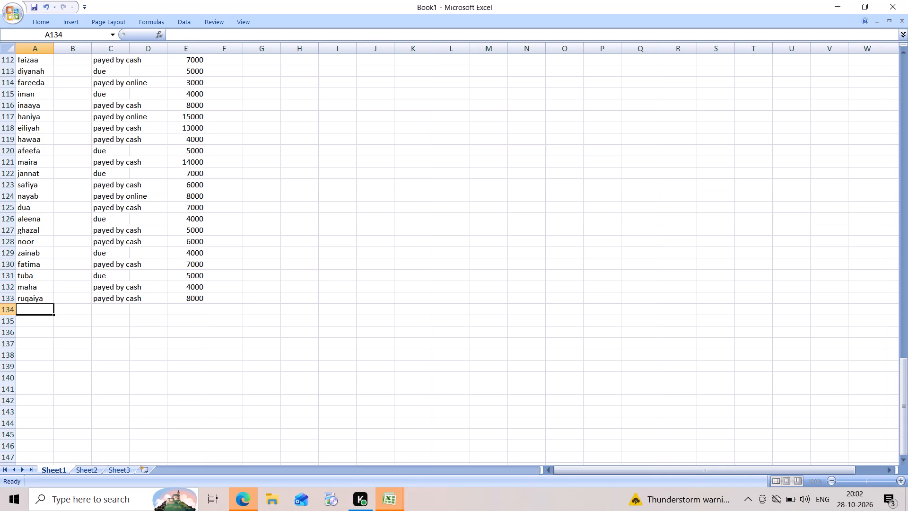
type("sara")
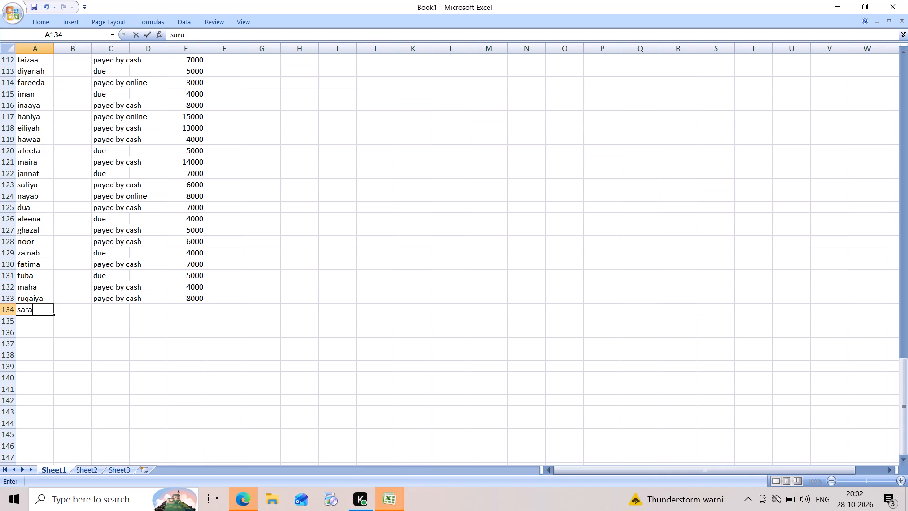
left_click(111, 306)
type("due")
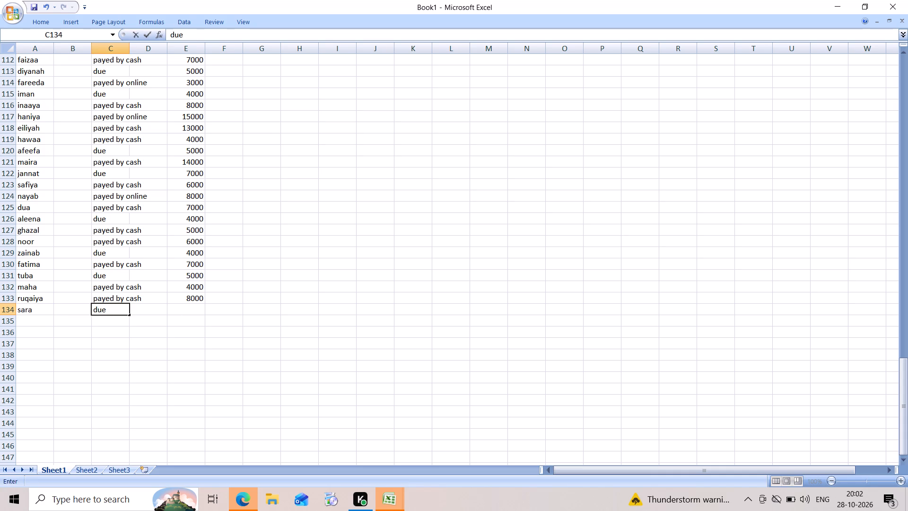
left_click(183, 308)
type("70000")
key("BackSpace")
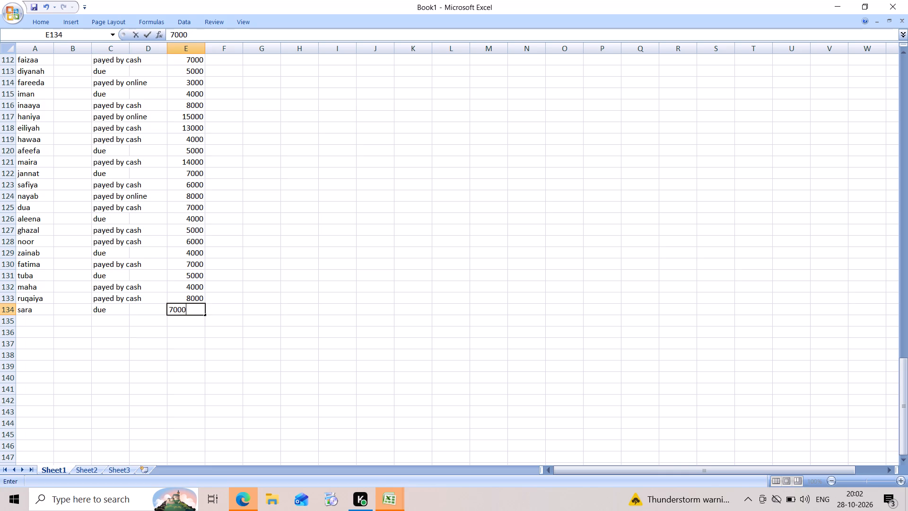
Fill row 135 with the name "nadiya" in A135, "payed by online" in C135 and the amount 5000 in E135.
left_click(44, 324)
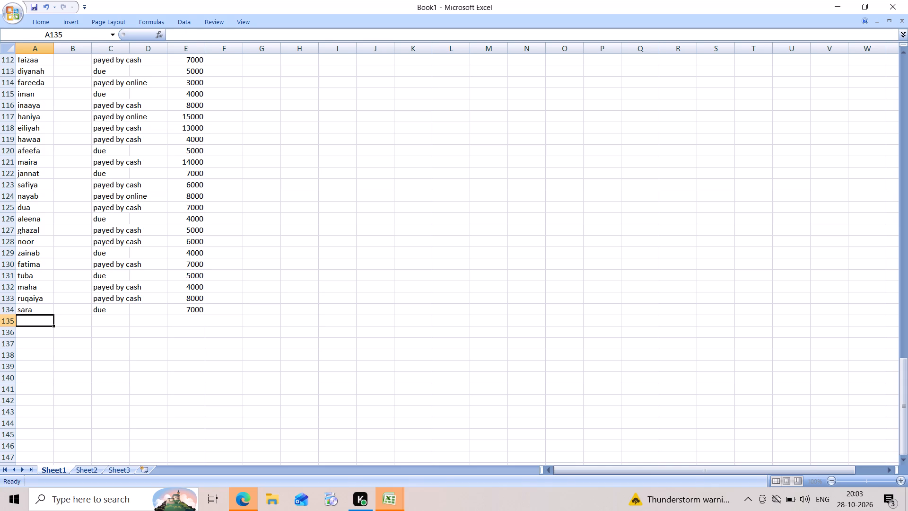
type("nadiya")
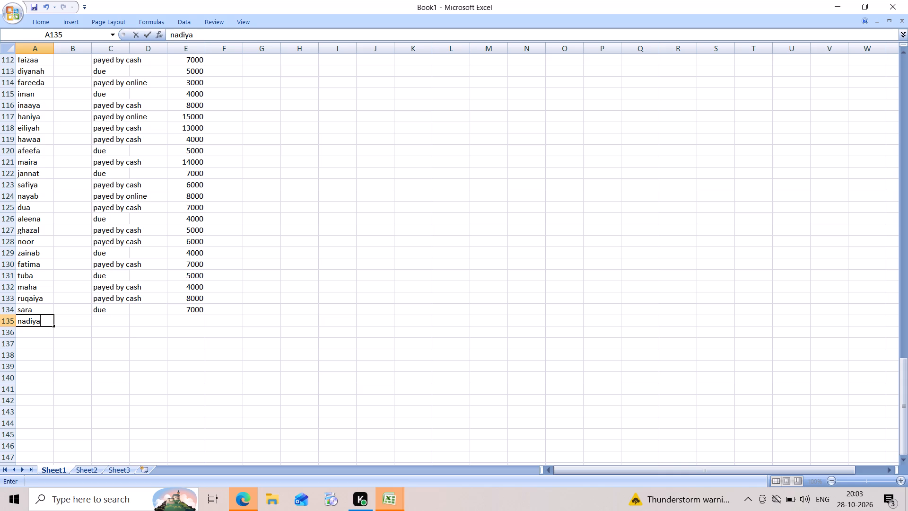
left_click(100, 315)
left_click(100, 323)
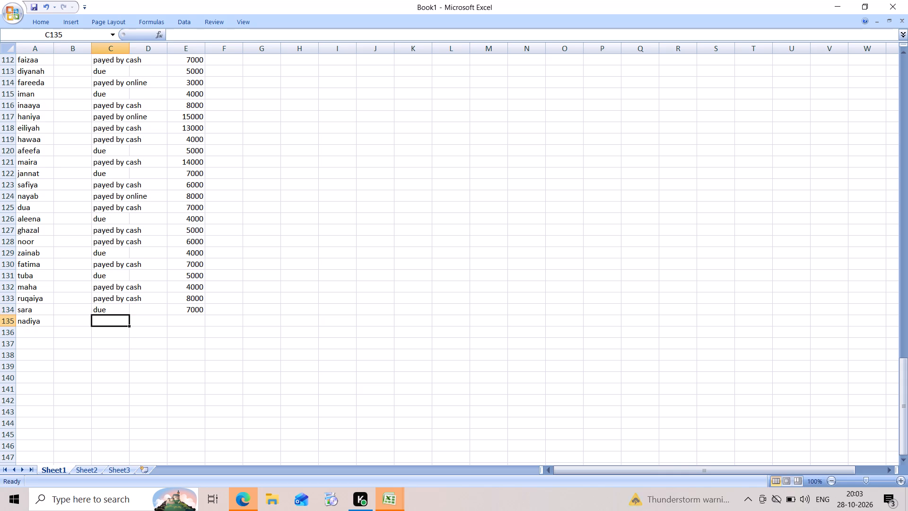
type("payed by online")
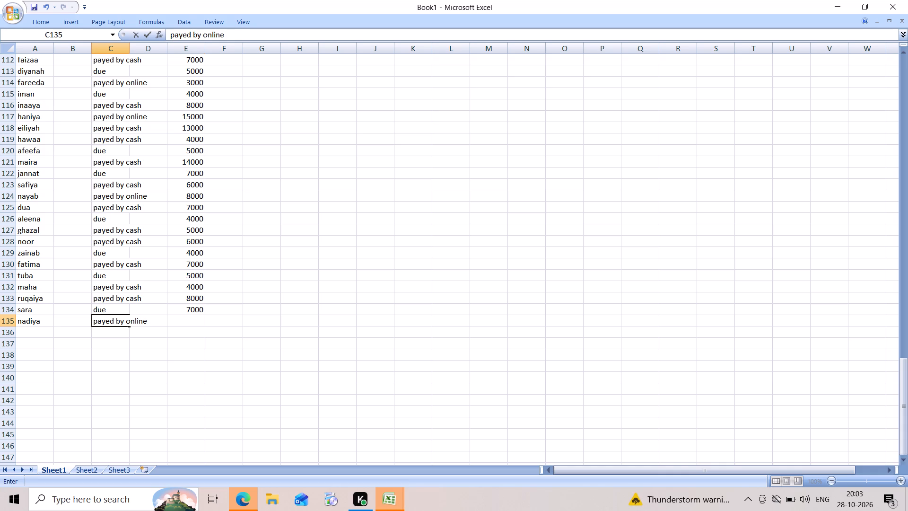
left_click(189, 319)
type("5000")
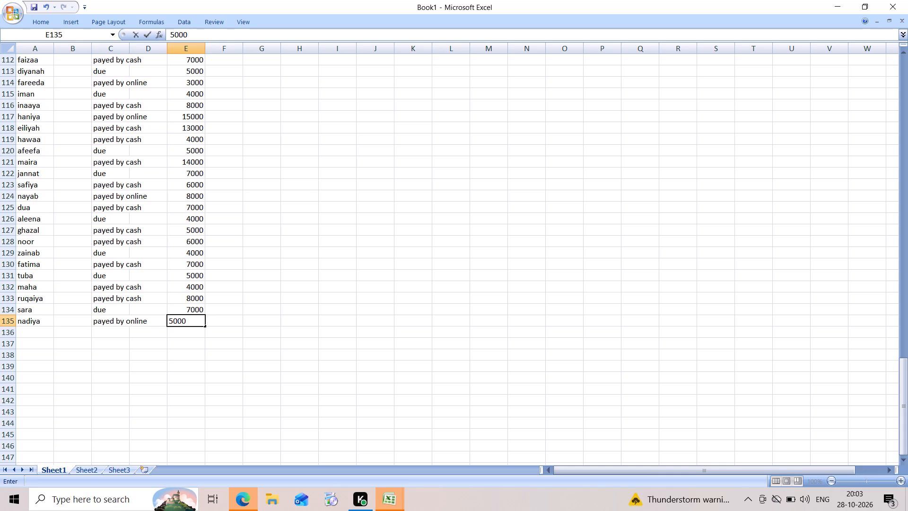
Fill row 136 with the name "noori" in A136, "payed by cash" in C136 and the amount 4000 in E136.
left_click(34, 336)
key("b")
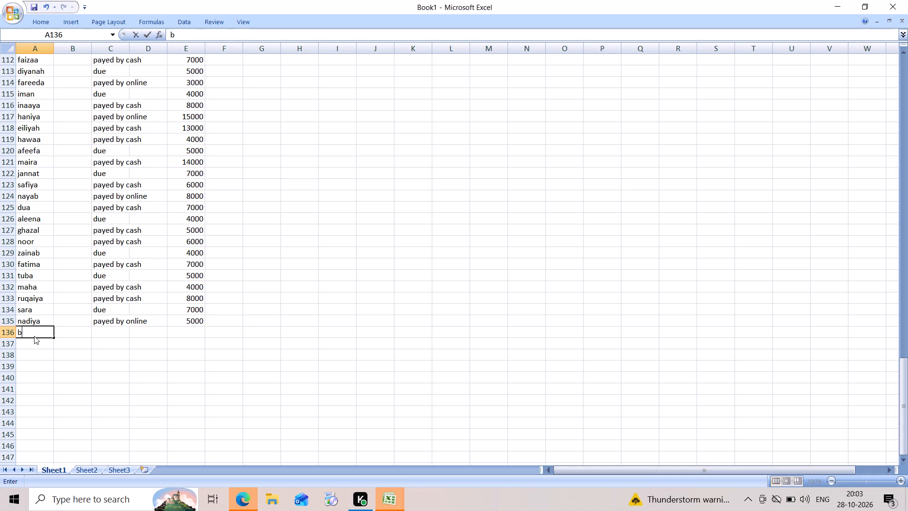
key("BackSpace")
type("np")
key("BackSpace")
type("oori")
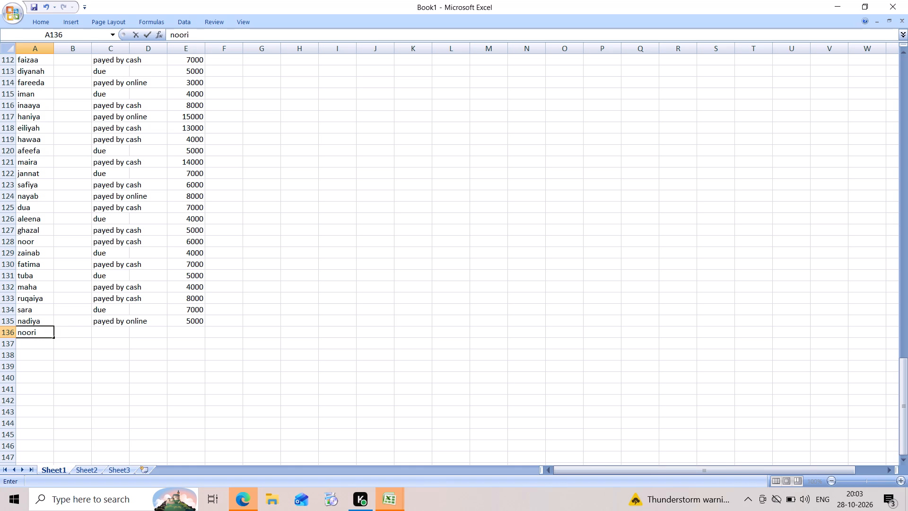
left_click(97, 331)
type("payed by c")
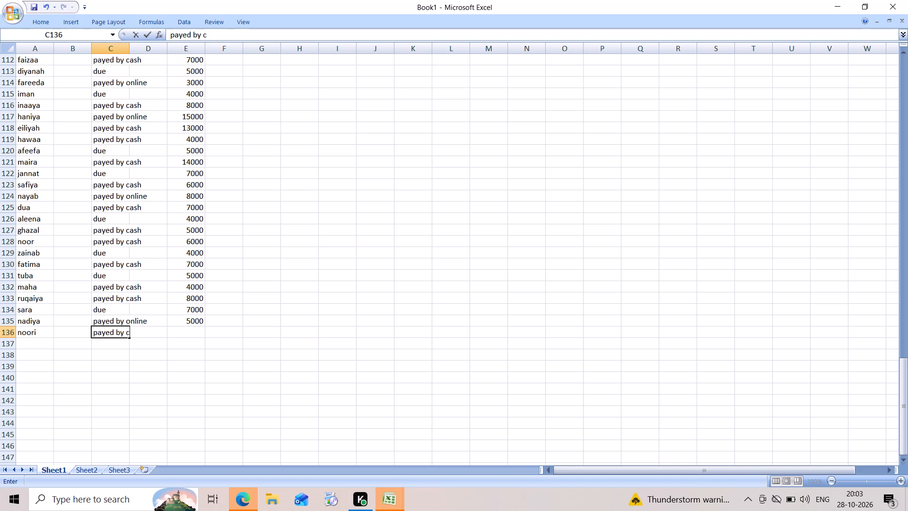
type("as")
key("h")
left_click(192, 329)
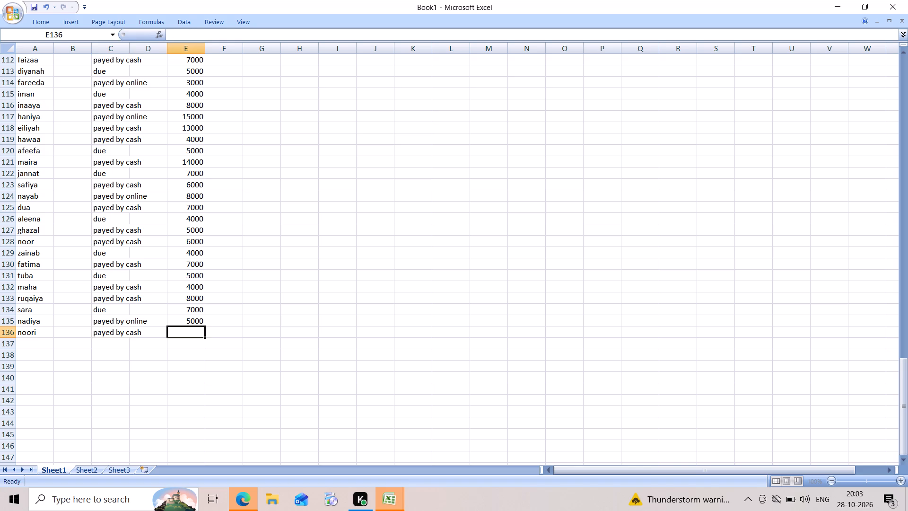
type("4000")
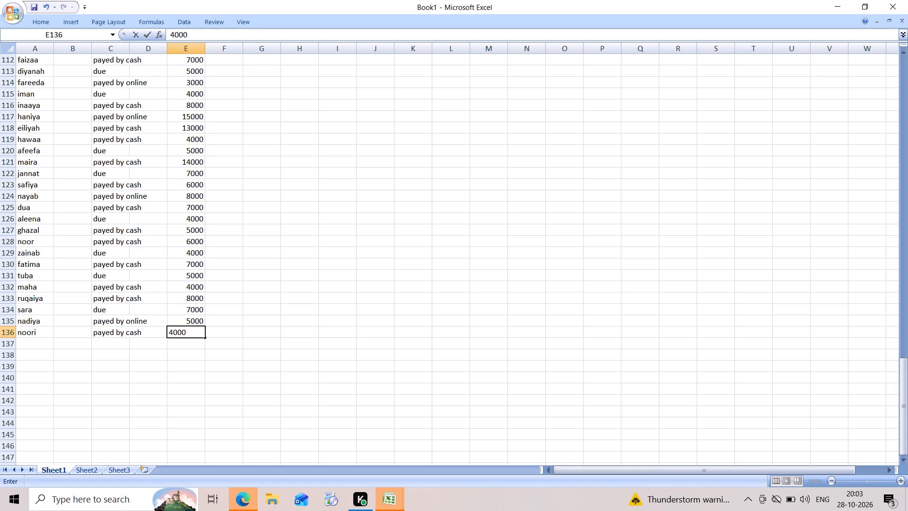
Fill row 137 with the name "thalia" in A137, "due" in C137 and the amount 3000 in E137.
left_click(34, 348)
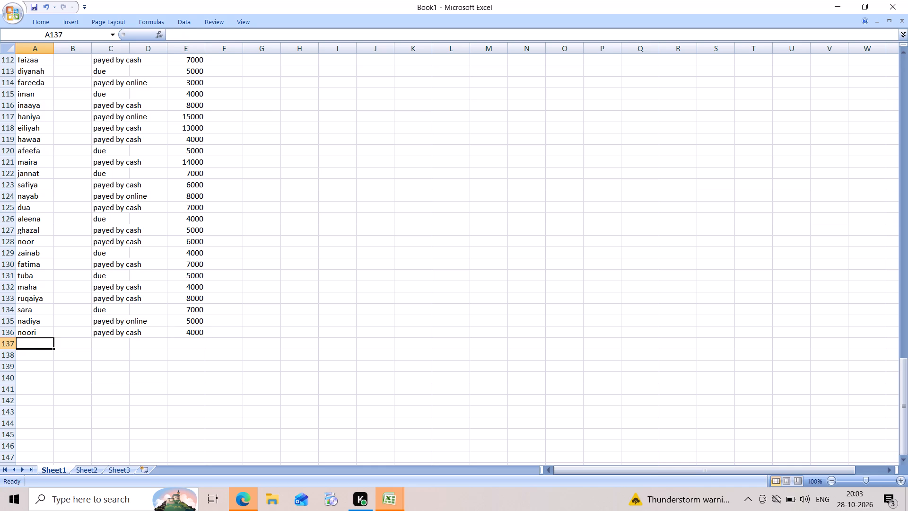
type("ths")
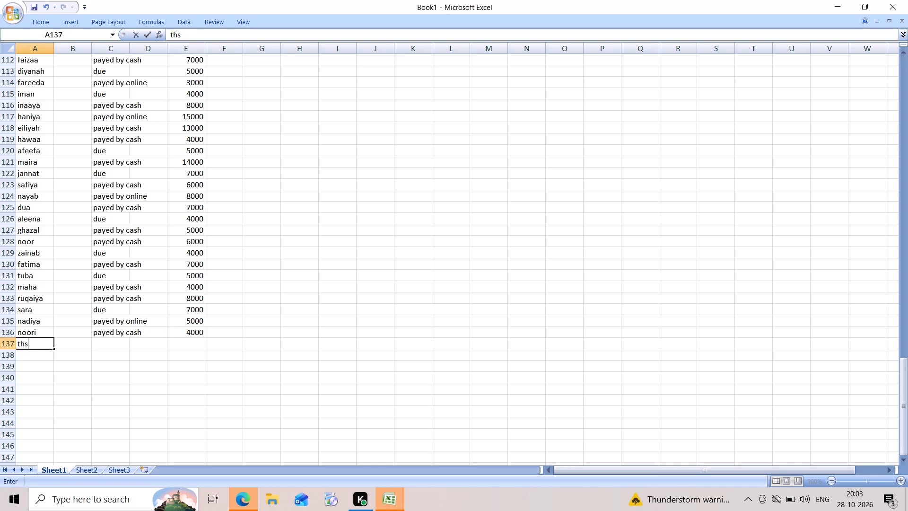
type("lia")
key("BackSpace")
key("BackSpace")
key("BackSpace")
key("BackSpace")
type("aliya")
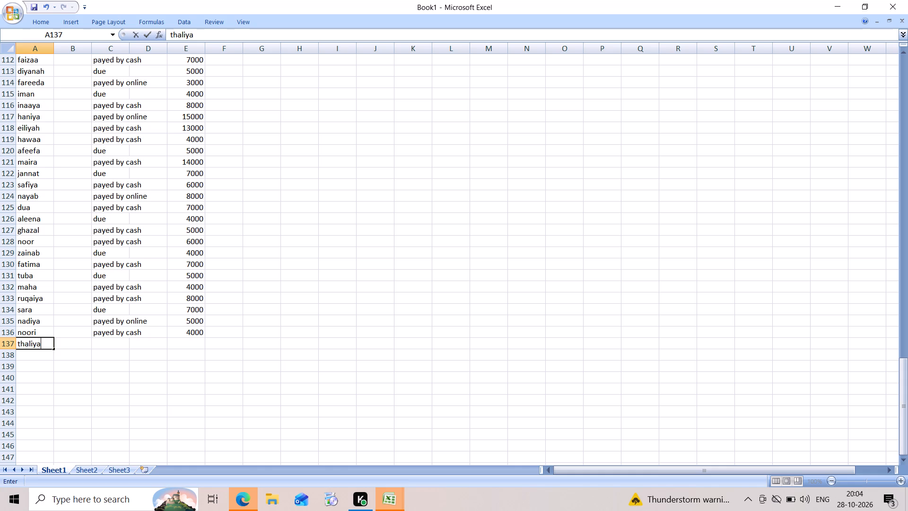
key("BackSpace")
key("BackSpace")
key("a")
left_click(111, 344)
type("due")
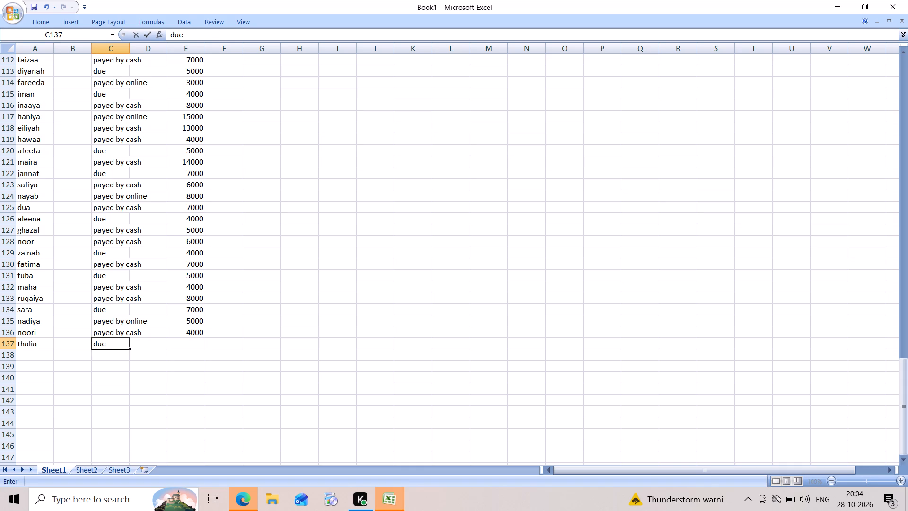
left_click(185, 342)
type("3000")
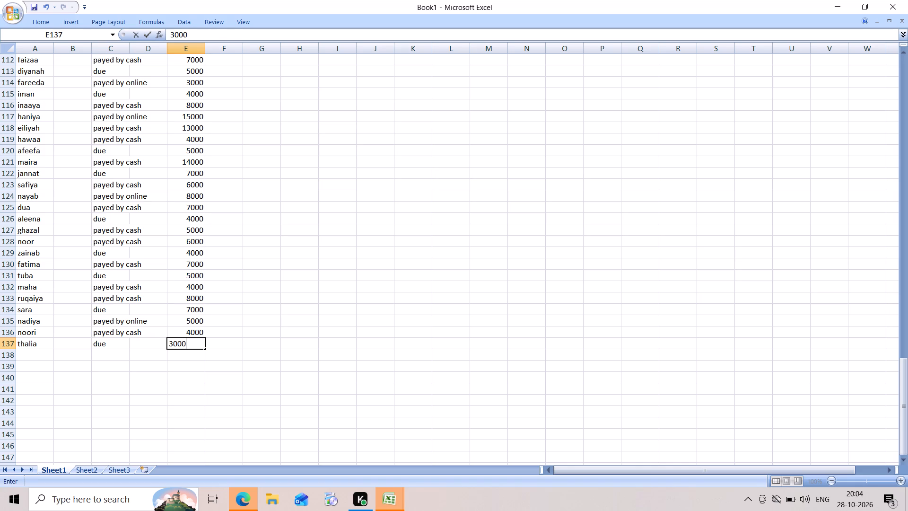
Fill row 138 with the name "anisa" in A138, "payed by cash" in C138 and the amount 4000 in E138.
left_click(40, 356)
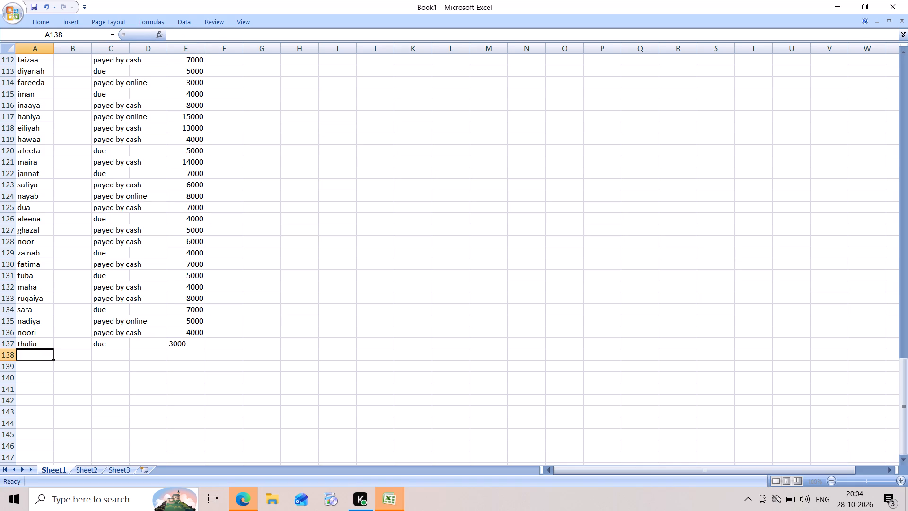
type("anise")
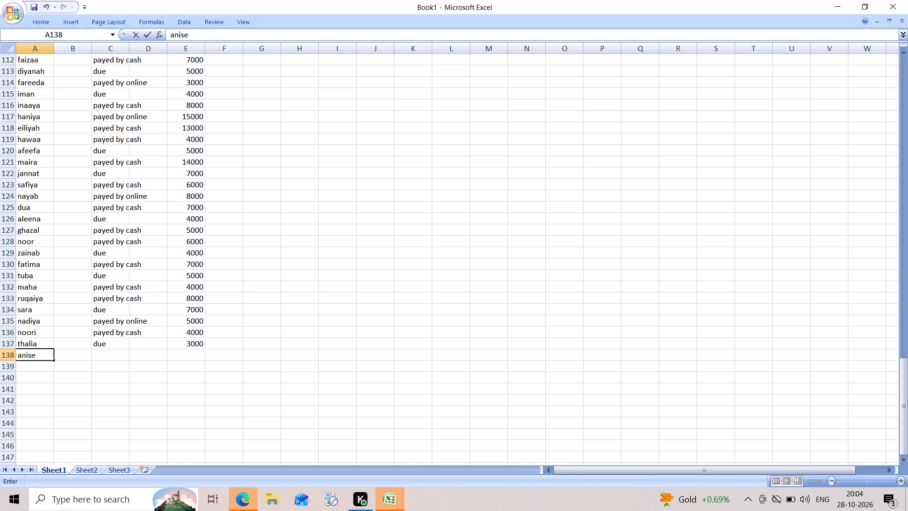
key("BackSpace")
key("a")
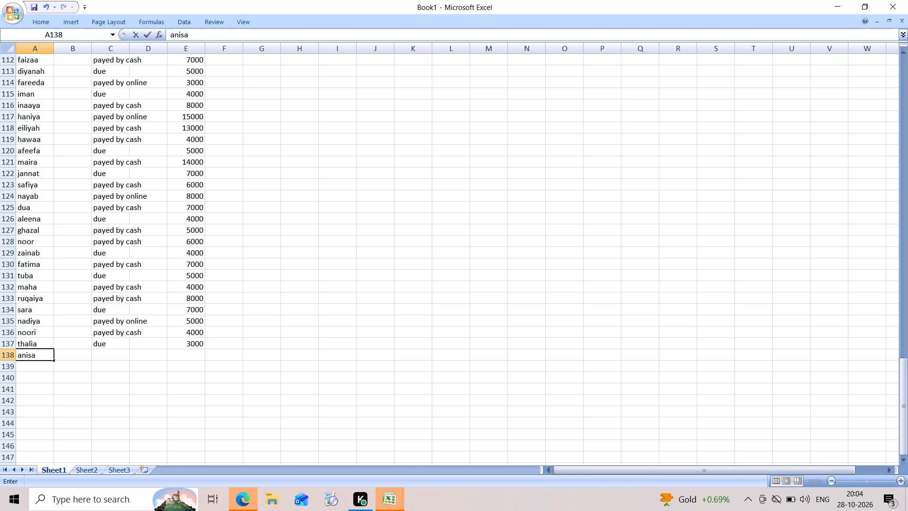
left_click(114, 360)
type("pa")
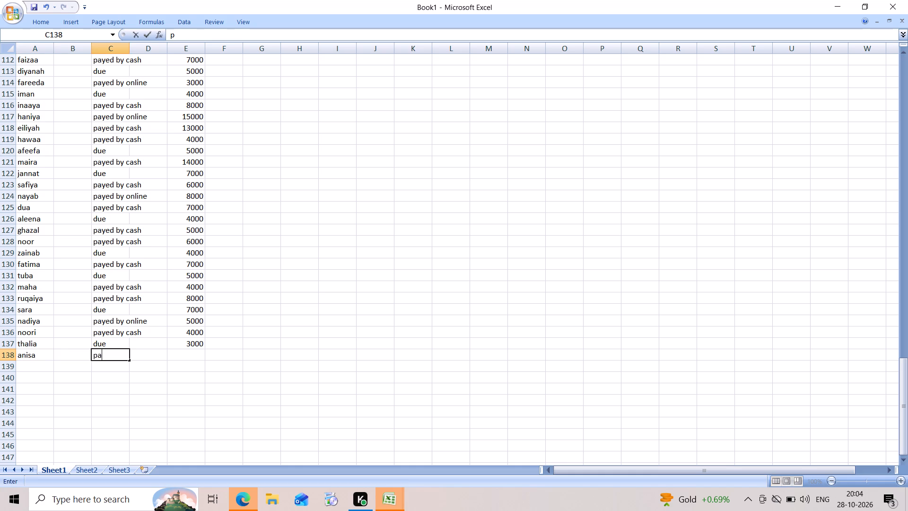
key("y")
type("ed by cash")
left_click(194, 357)
type("4000")
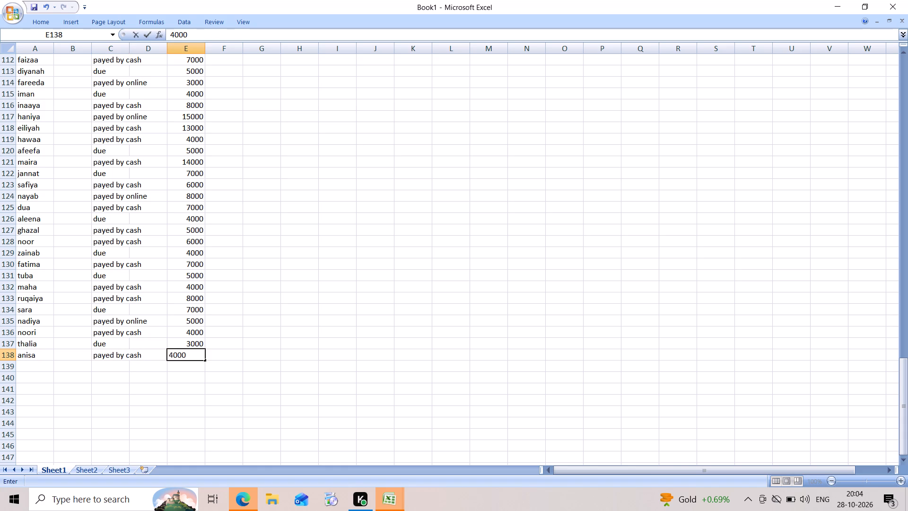
Start row 139 with the name "soraya" in A139 and the status "due" in C139.
left_click(50, 370)
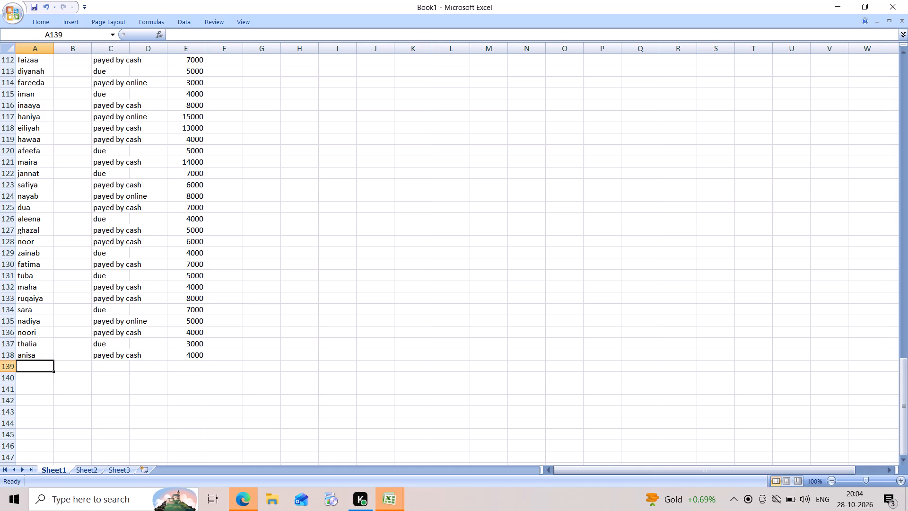
key("s")
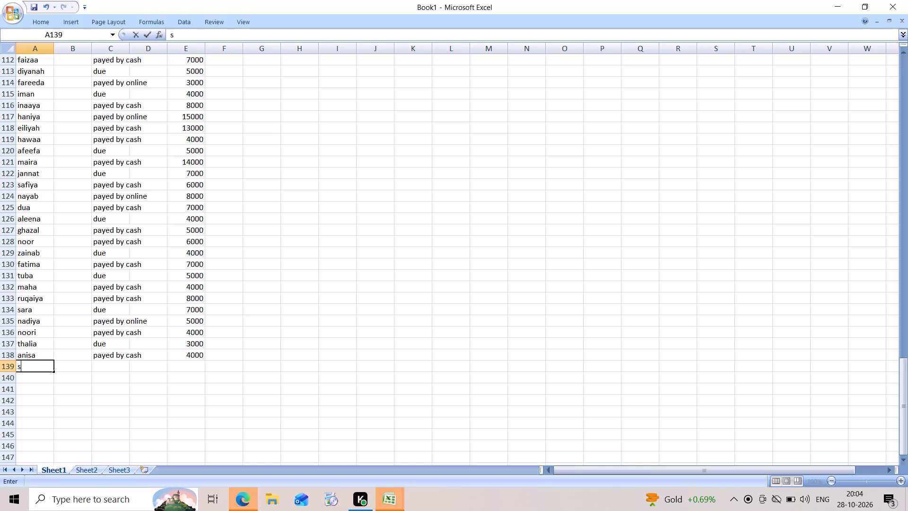
key("o")
type("raya")
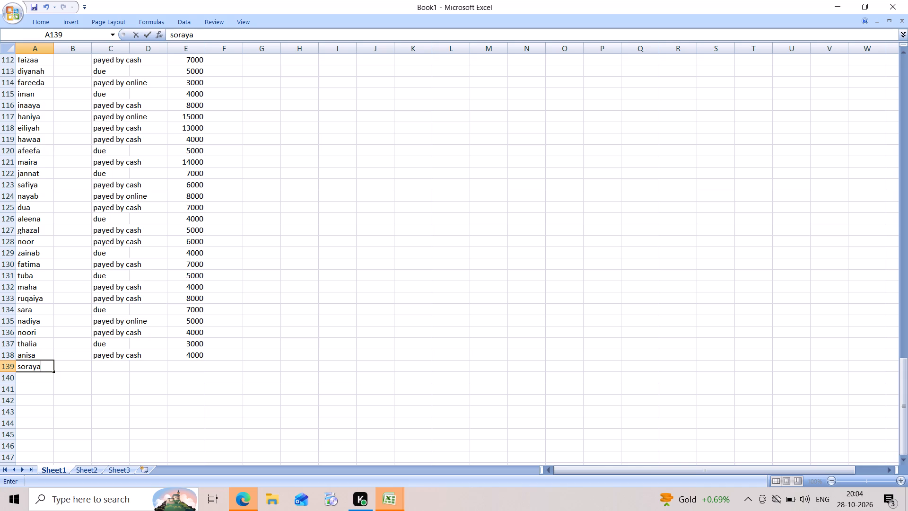
left_click(101, 361)
type("due")
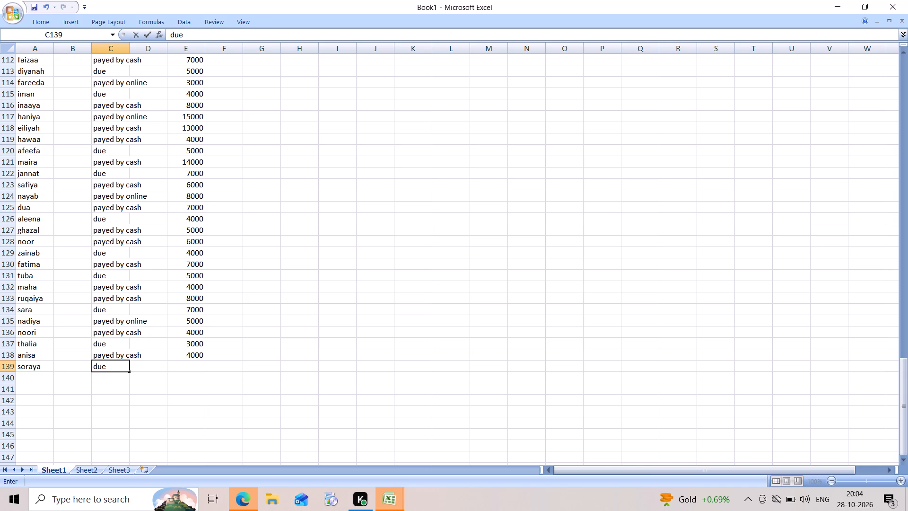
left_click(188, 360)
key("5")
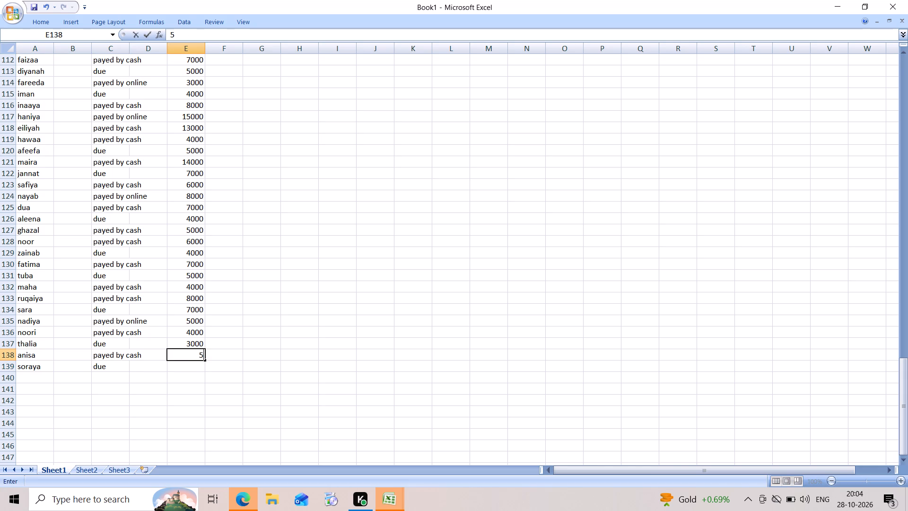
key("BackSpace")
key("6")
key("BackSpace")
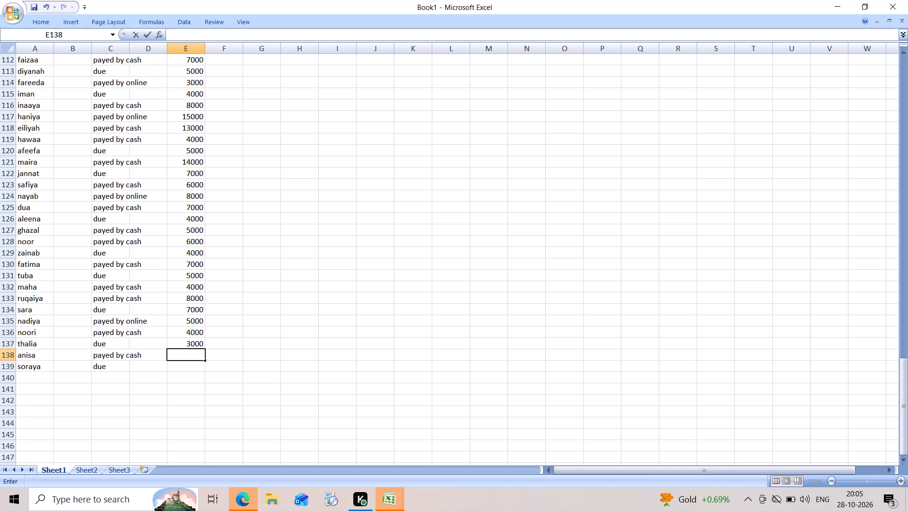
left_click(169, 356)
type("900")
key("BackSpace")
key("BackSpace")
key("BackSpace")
Enter the amount 9000 for soraya in E139.
left_click(191, 369)
left_click(191, 369)
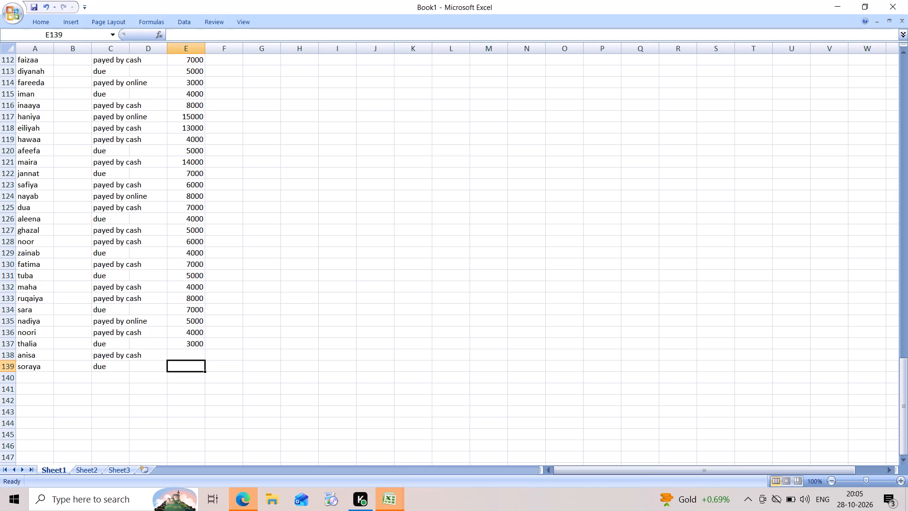
left_click(207, 373)
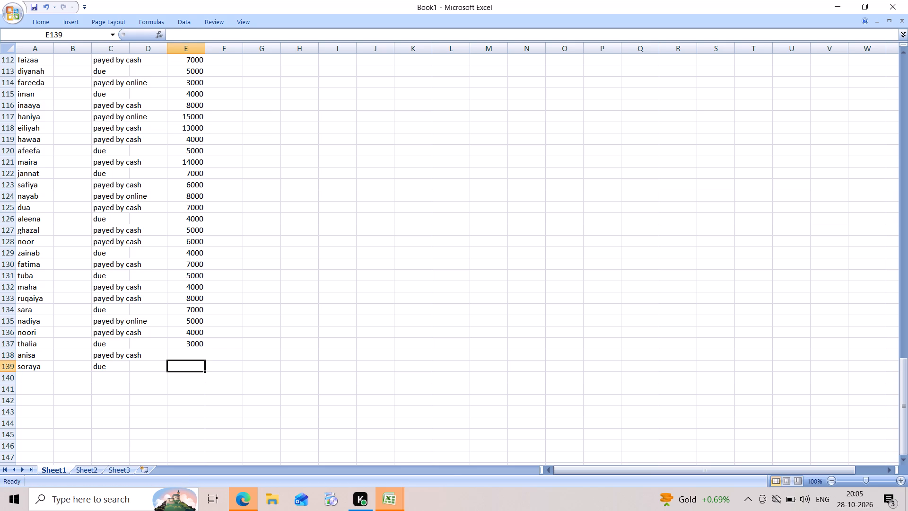
left_click(202, 371)
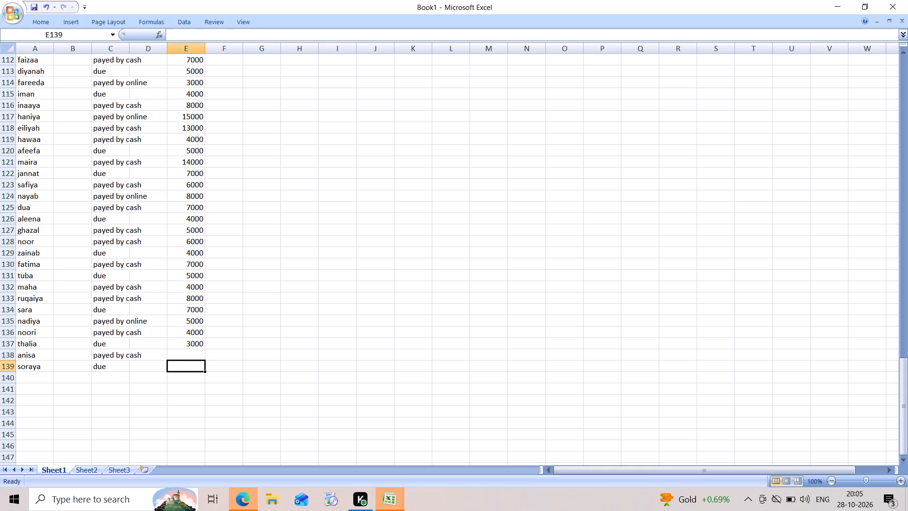
left_click(170, 372)
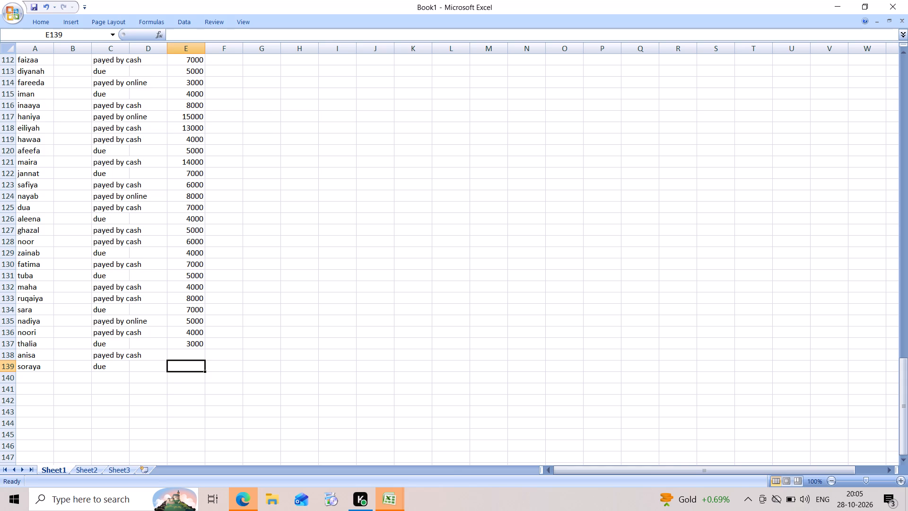
left_click(172, 365)
type("9-")
key("BackSpace")
type("000")
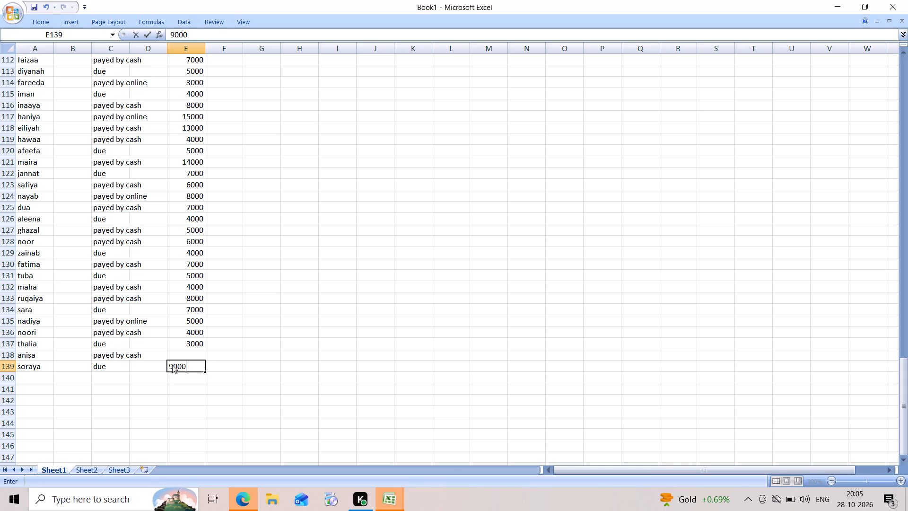
Set anisa's amount in E138 to 6000.
left_click(176, 352)
key("6")
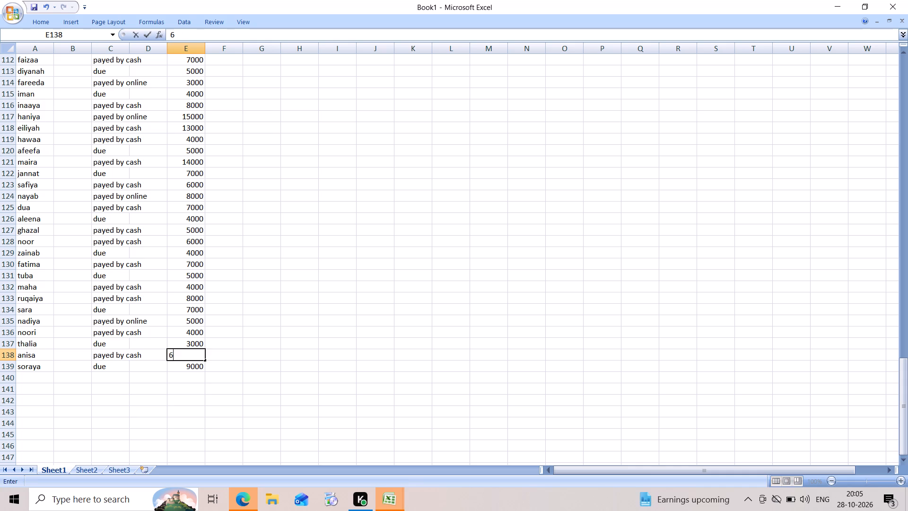
key("minus")
key("BackSpace")
type("000")
Fill row 140 with the name "ayla" in A140, "payed by cash" in C140 and the amount 6000 in E140.
left_click(42, 378)
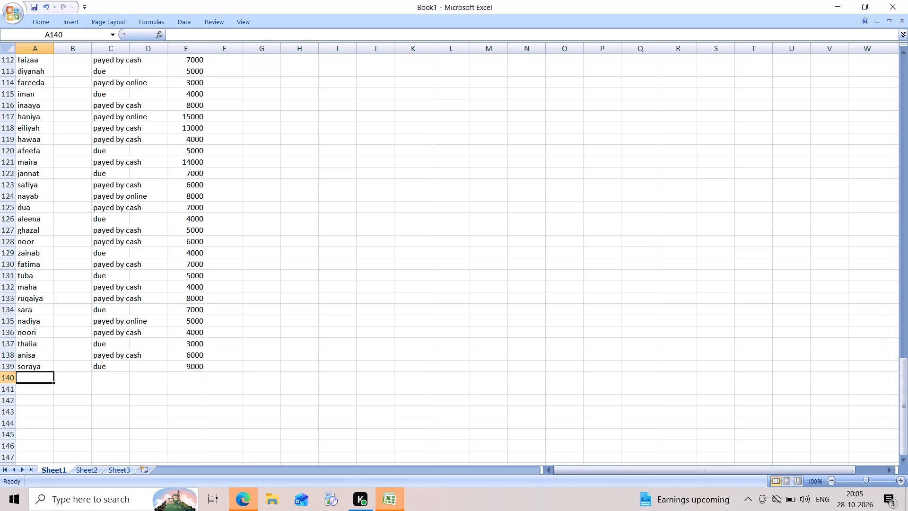
type("ay")
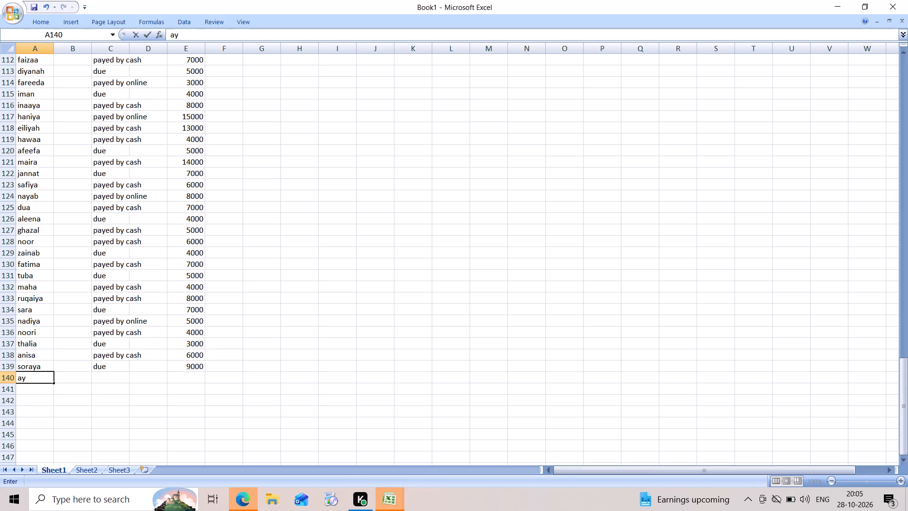
key("l")
key("a")
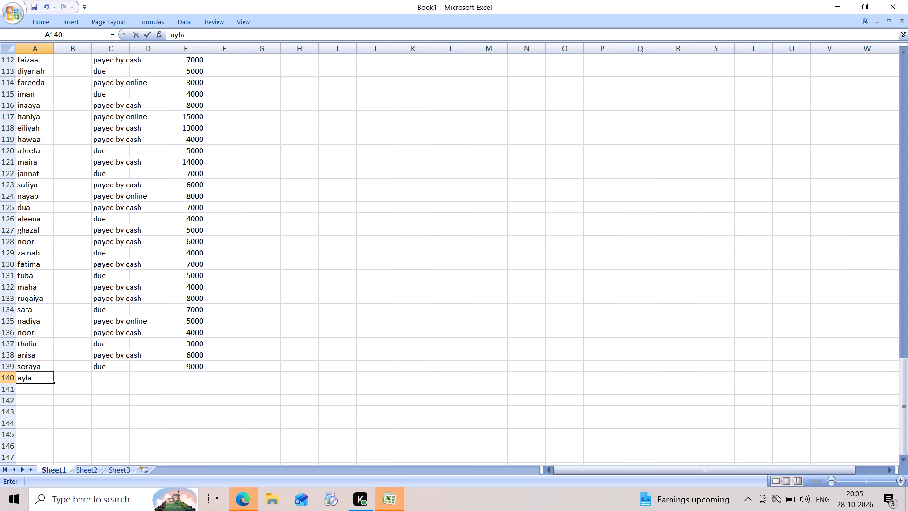
left_click(110, 375)
type("pa")
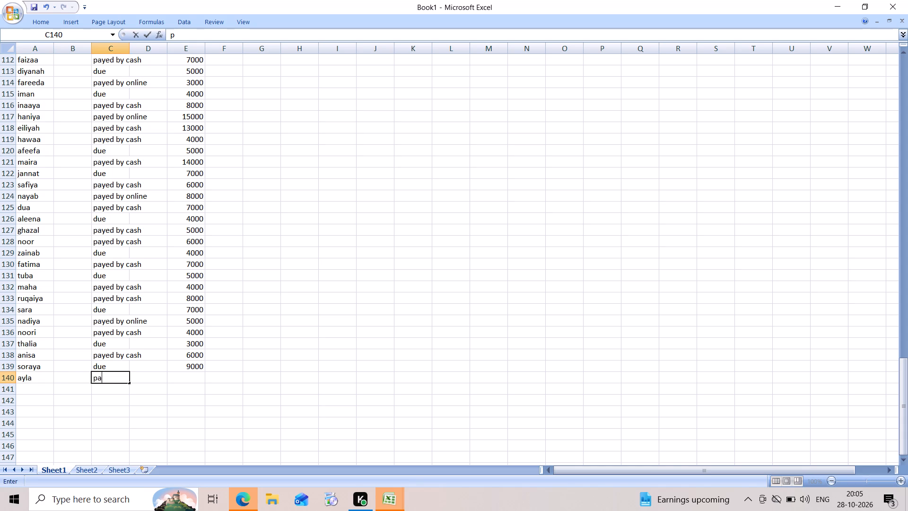
type("yed by cash")
left_click(185, 383)
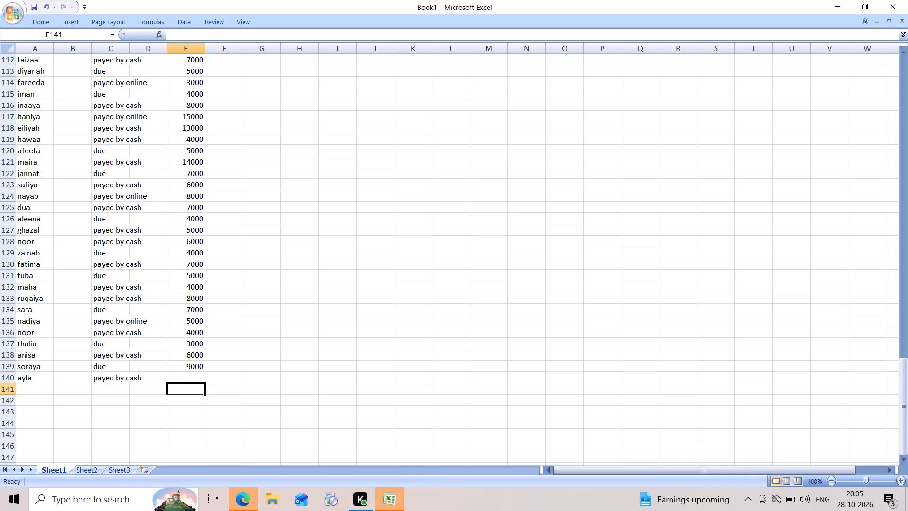
left_click(193, 374)
type("6000")
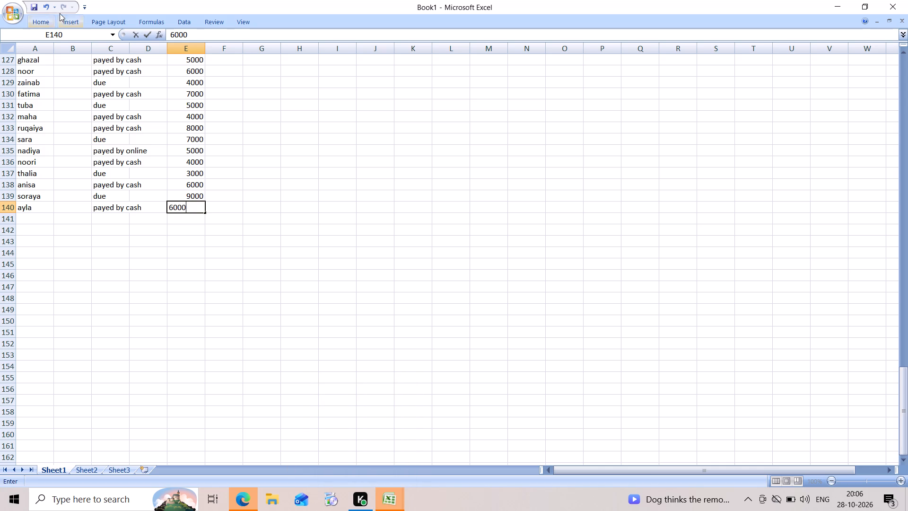
Save the workbook, keeping the amount 6000 in E140.
double_click(42, 9)
left_click(58, 8)
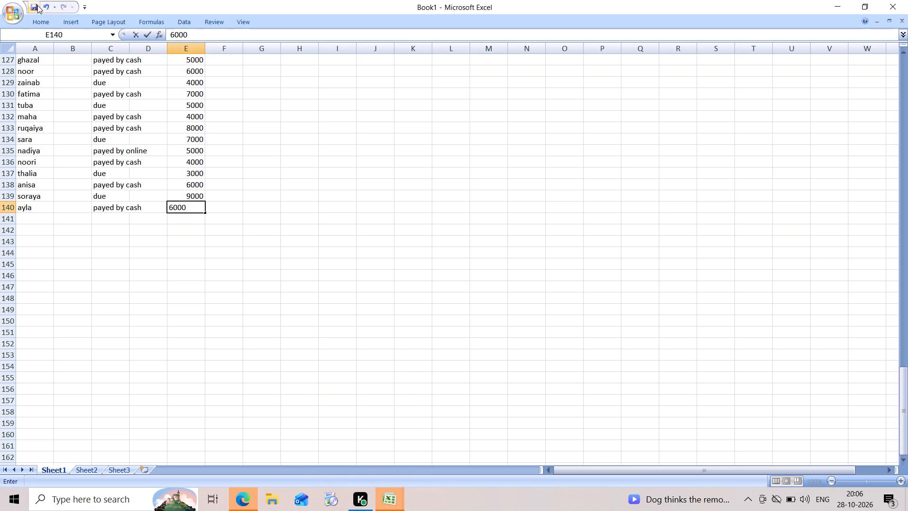
left_click(35, 5)
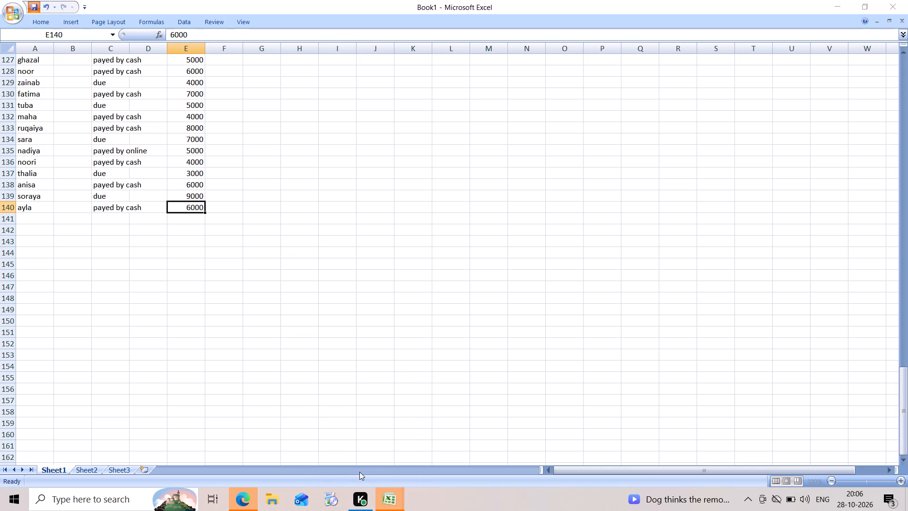